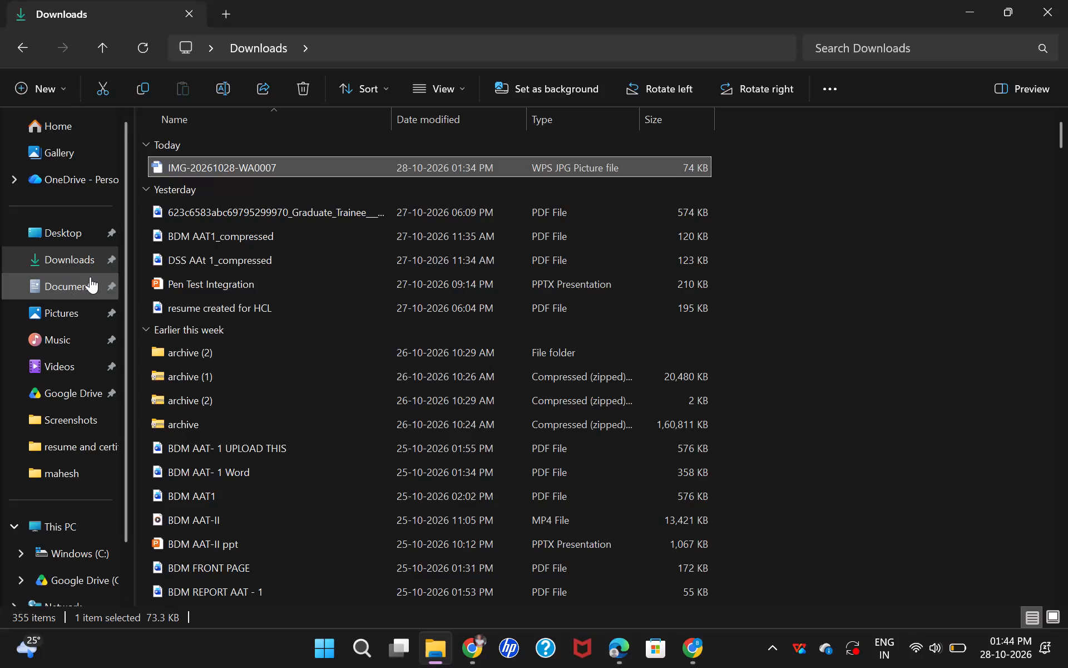
Open the AAT2 BDM DOCX file from the mahesh folder in Word.
scroll(223, 232, up, 1)
click(72, 468)
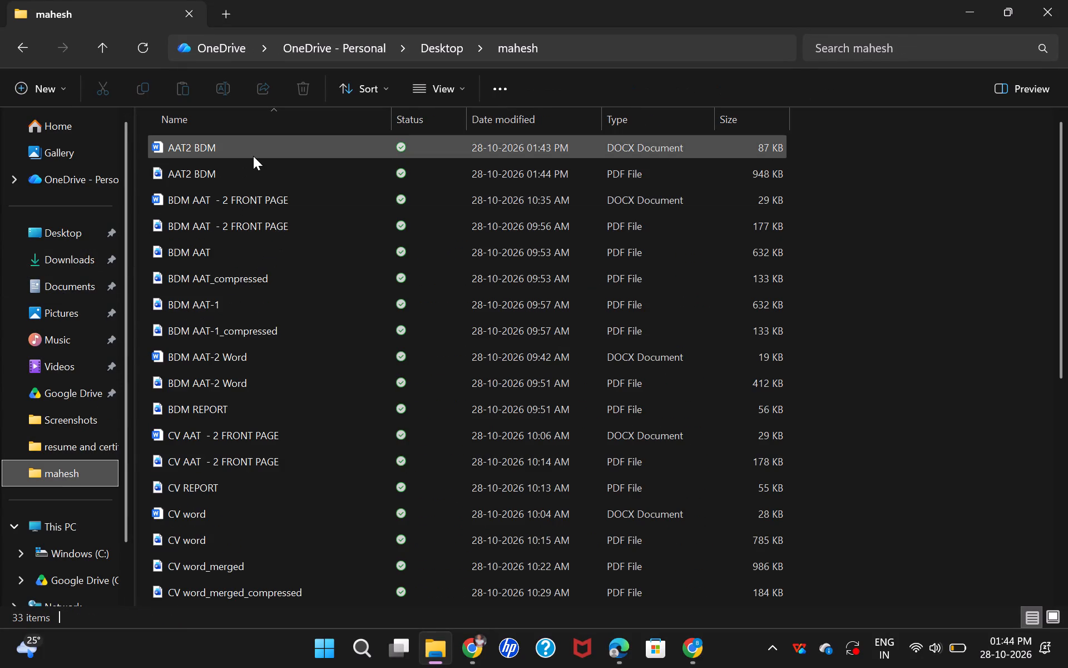
click(284, 154)
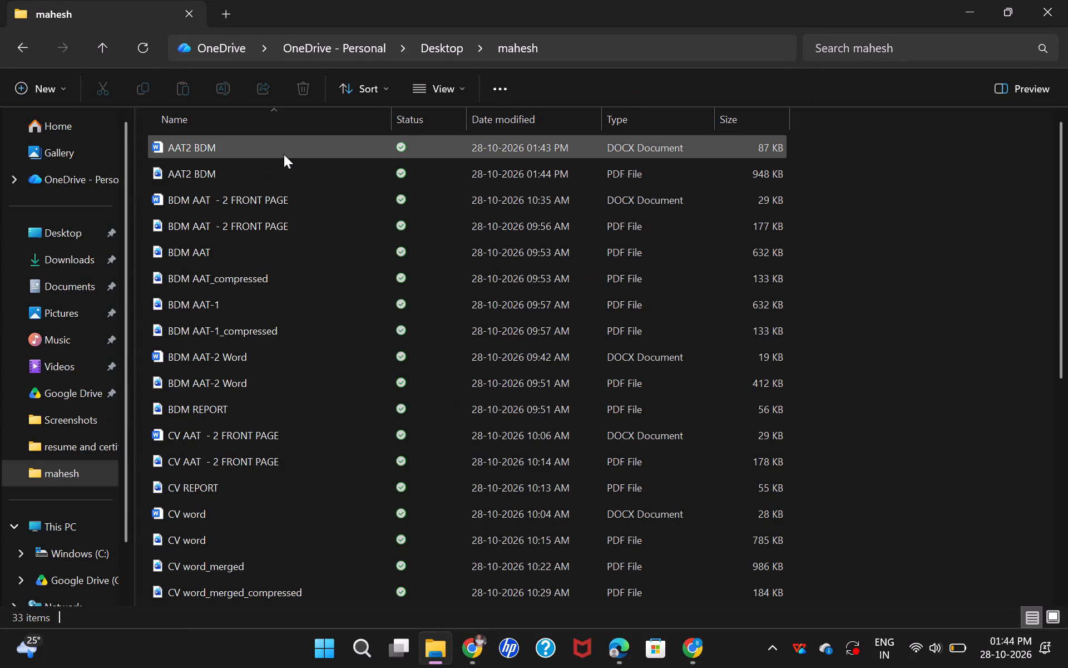
right_click(284, 154)
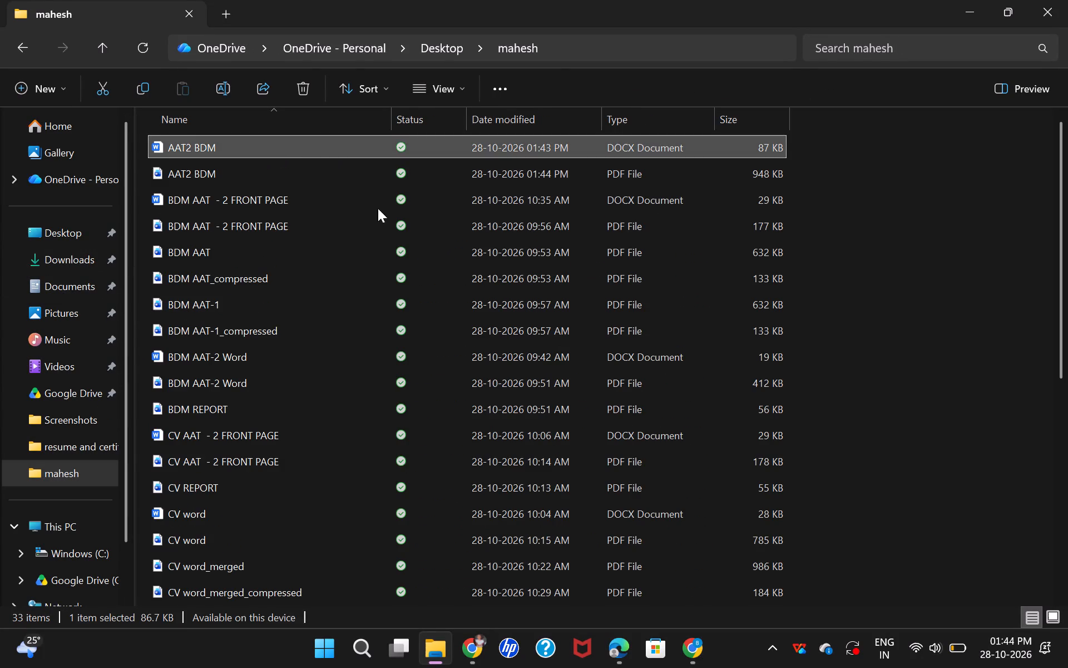
click(474, 122)
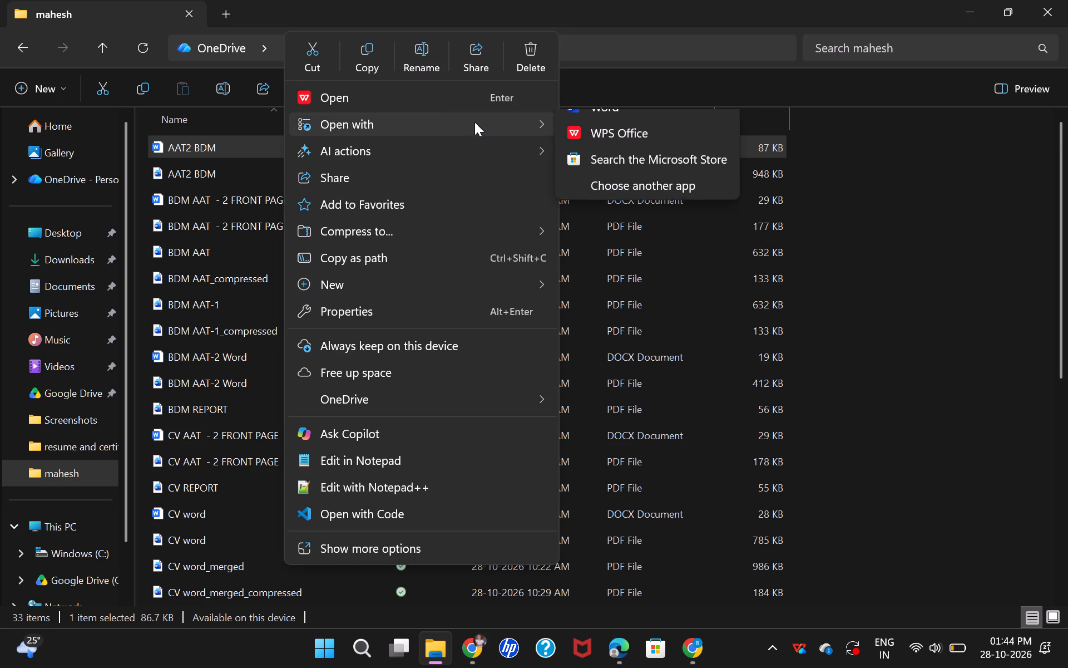
click(620, 126)
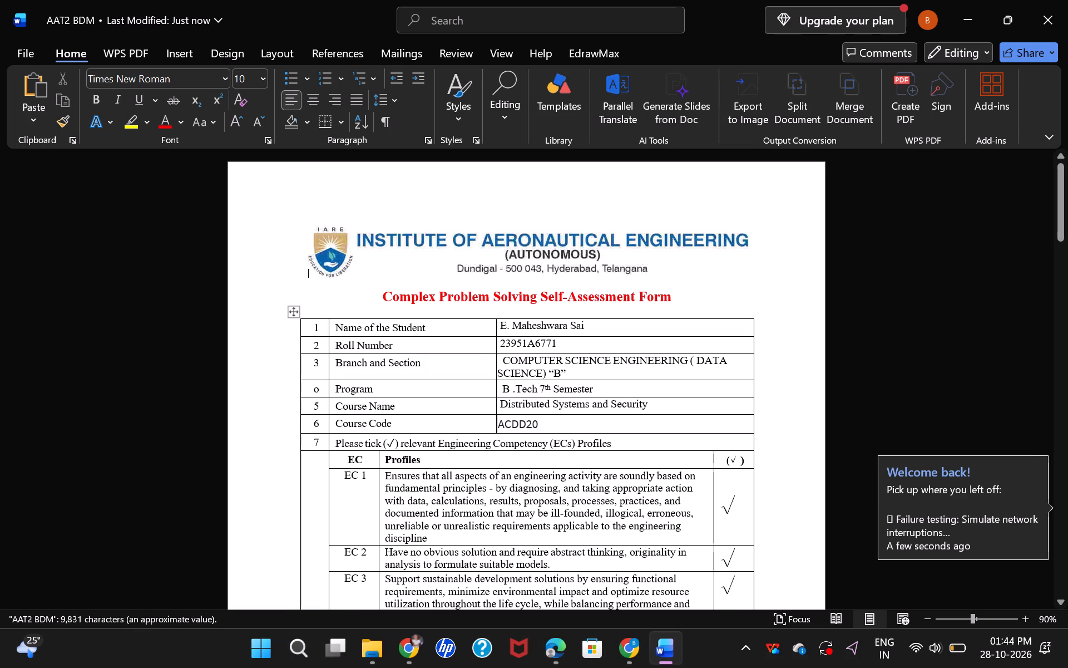
Replace the Course Name entry in the self-assessment form with "BIG DATA MANAGEMENT".
click(656, 408)
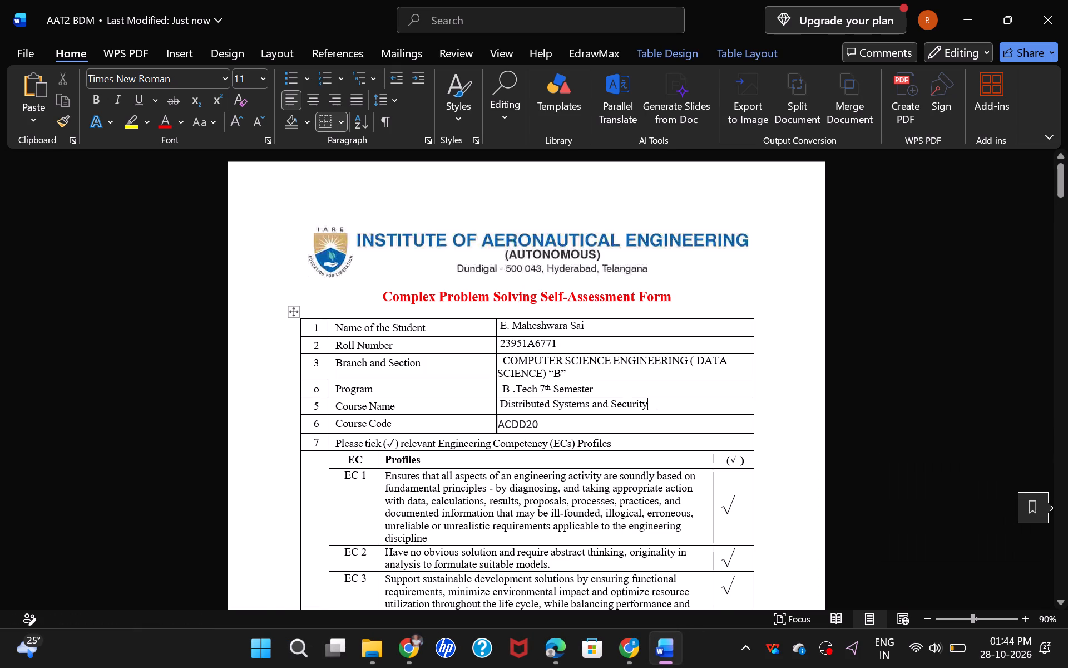
key(BackSpace)
key(BackSpace)
key(BackSpace)
key(BackSpace)
key(BackSpace)
key(BackSpace)
key(BackSpace)
key(BackSpace)
key(BackSpace)
key(BackSpace)
key(BackSpace)
key(BackSpace)
key(BackSpace)
key(BackSpace)
key(BackSpace)
key(BackSpace)
key(BackSpace)
key(BackSpace)
key(BackSpace)
key(BackSpace)
key(BackSpace)
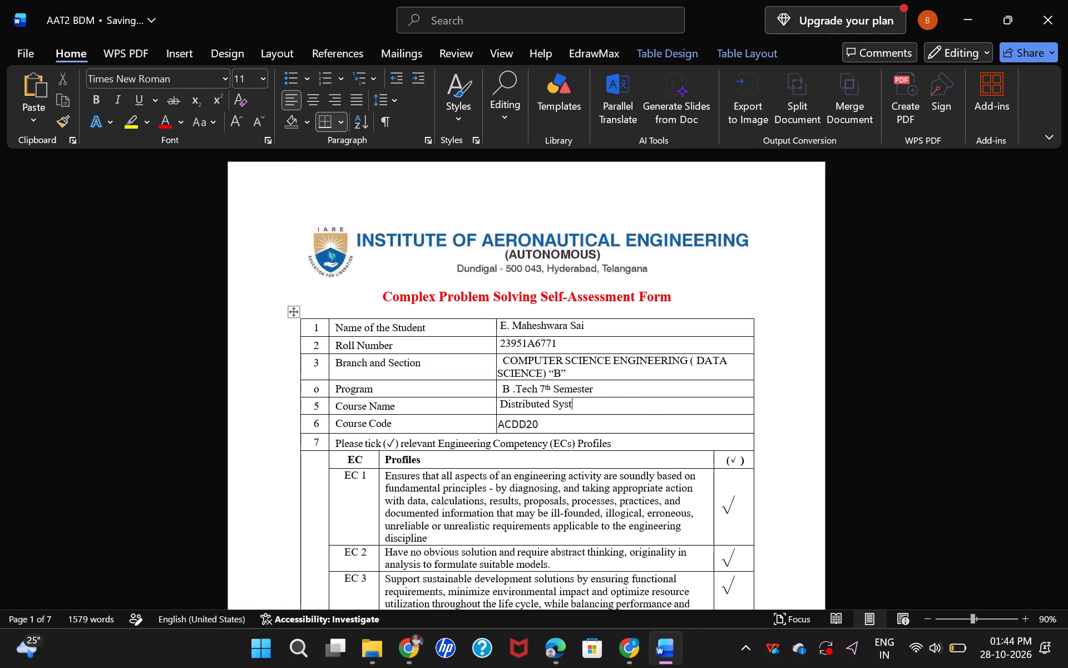
key(BackSpace)
key(BackSpace)
key(BackSpace)
key(BackSpace)
key(BackSpace)
key(BackSpace)
key(BackSpace)
key(BackSpace)
key(BackSpace)
key(BackSpace)
key(BackSpace)
key(BackSpace)
key(BackSpace)
key(BackSpace)
key(BackSpace)
key(BackSpace)
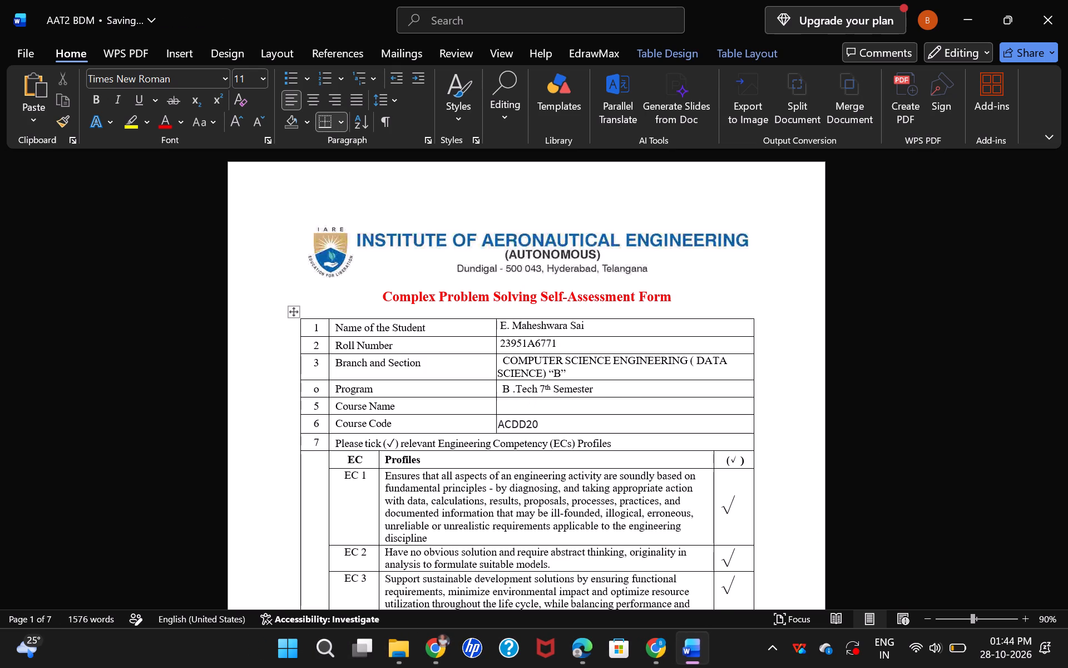
key(shift+d)
key(shift+BackSpace)
text(BI)
text(G DATA MANAGEMENT)
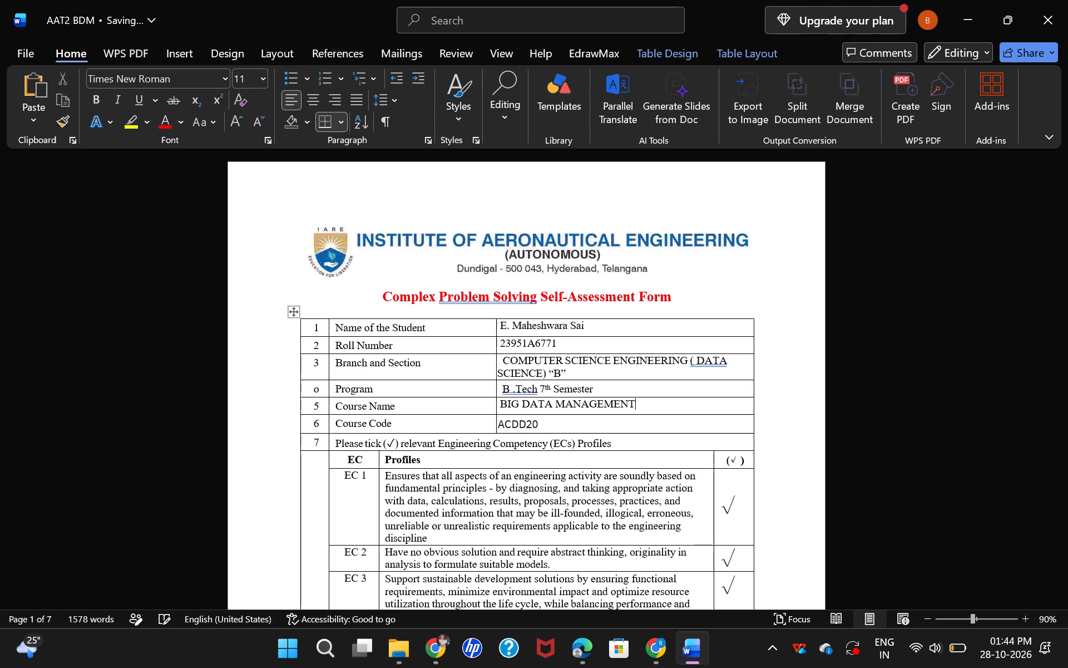
Change the Course Code in the self-assessment form to ACDD21.
click(552, 424)
key(BackSpace)
key(1)
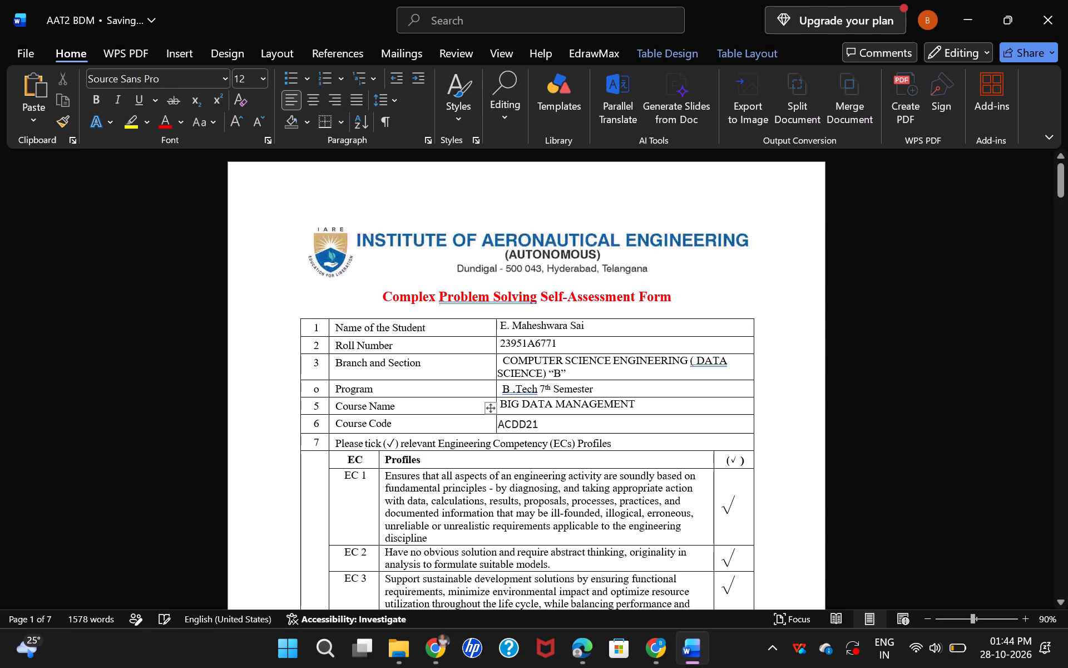
Rewrite the Course Name entry in title case as "Big Data Management".
drag(633, 402, 585, 404)
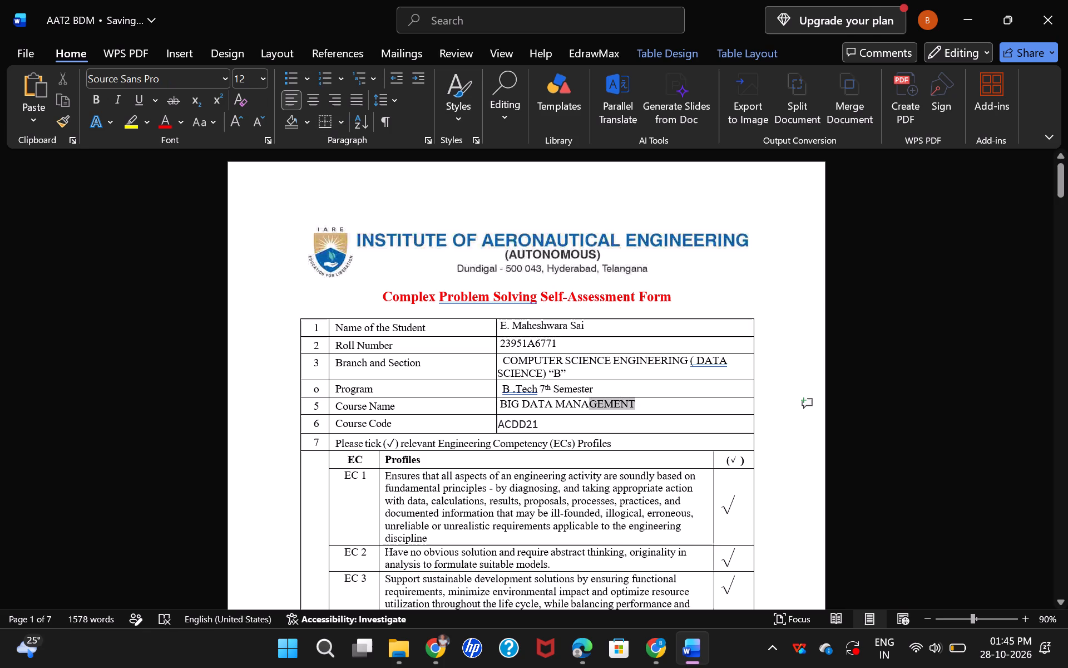
drag(585, 404, 567, 402)
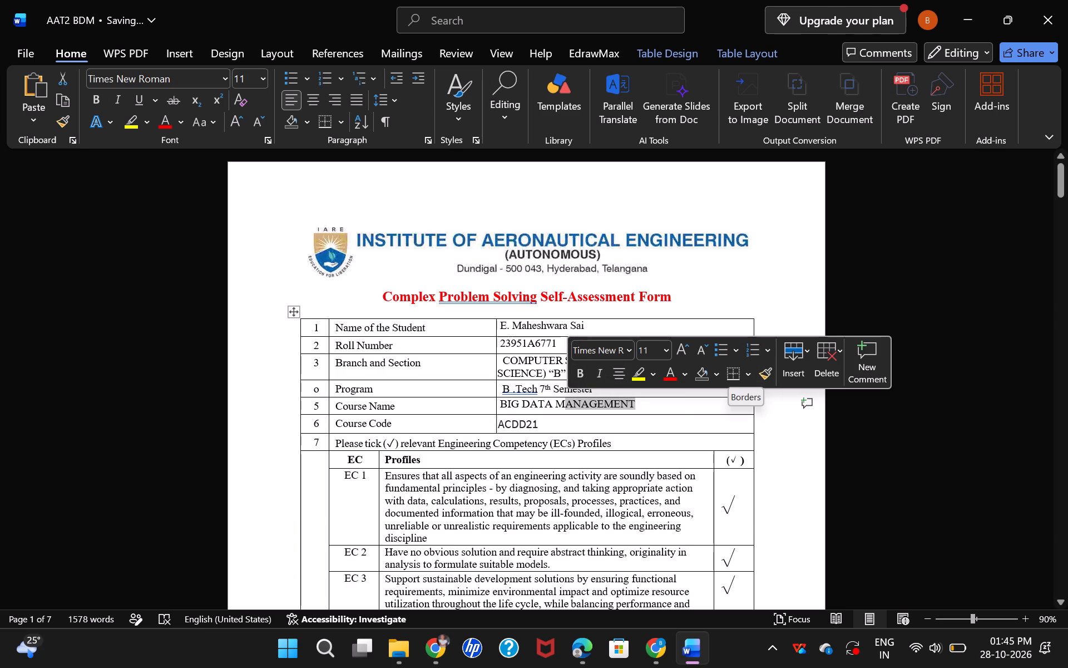
click(657, 413)
key(BackSpace)
key(BackSpace)
key(BackSpace)
key(BackSpace)
key(BackSpace)
key(BackSpace)
key(BackSpace)
key(BackSpace)
key(BackSpace)
key(BackSpace)
key(BackSpace)
key(BackSpace)
key(BackSpace)
key(BackSpace)
key(BackSpace)
key(BackSpace)
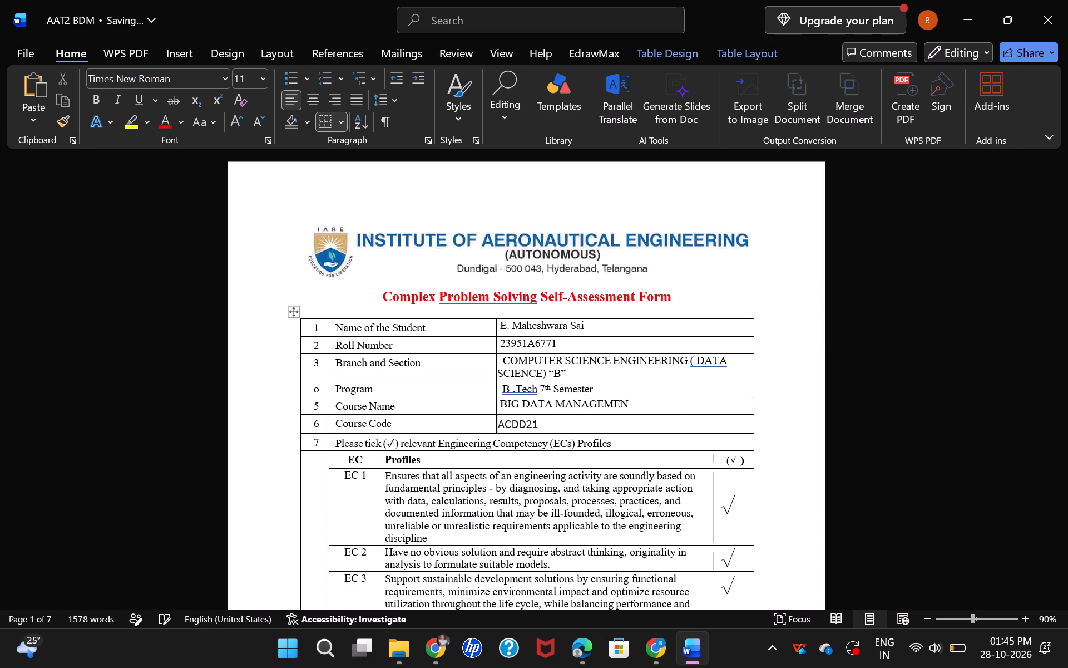
key(BackSpace)
key(BackSpace)
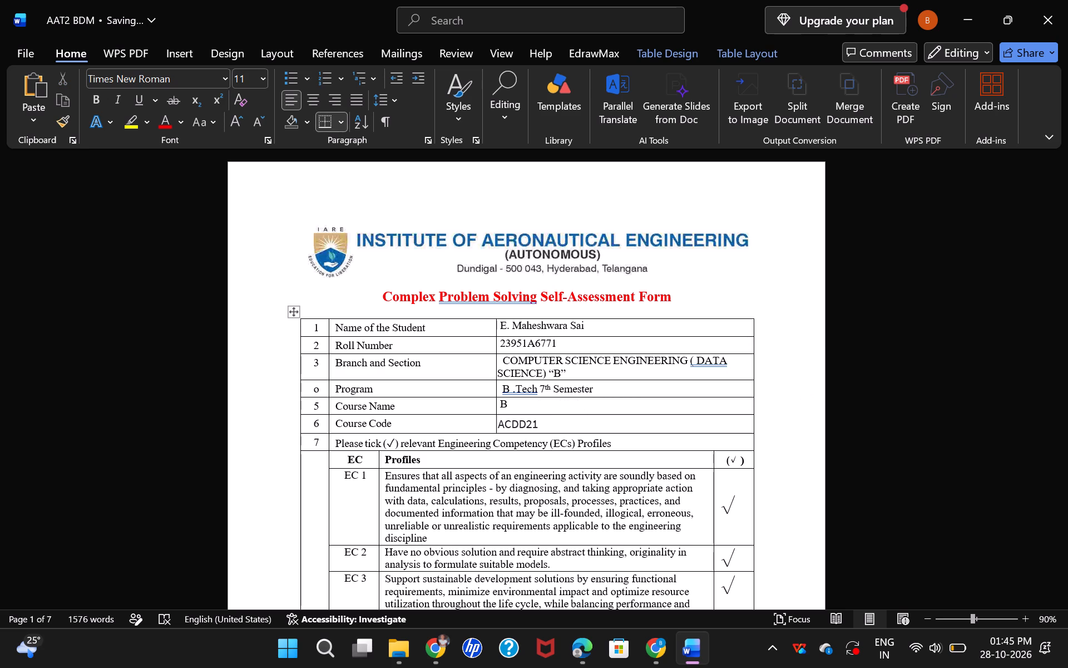
text(ig Data Management)
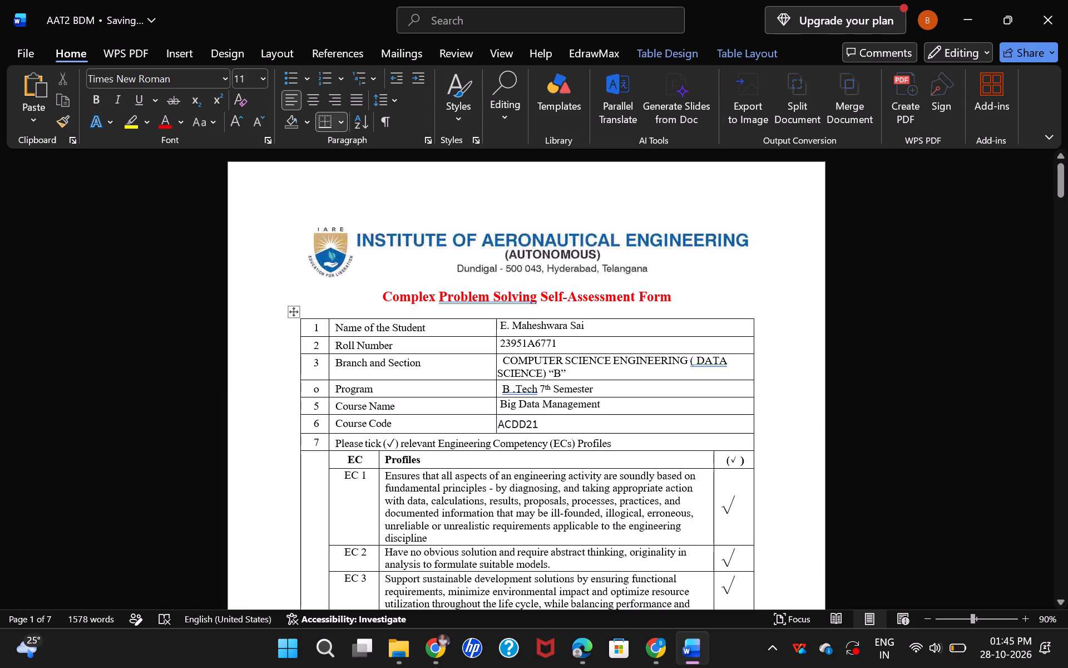
Switch to the AAT-II page in Chrome to check the course code and name, and return to the Word form.
key(alt+Tab)
key(alt+Tab)
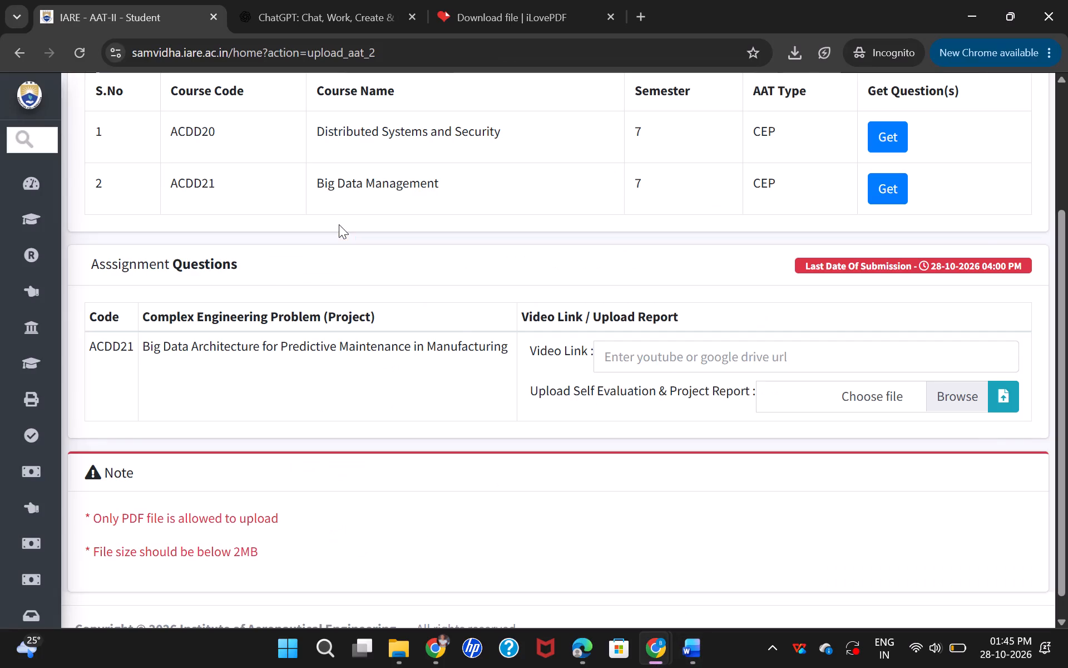
key(alt+Tab)
key(alt+Tab)
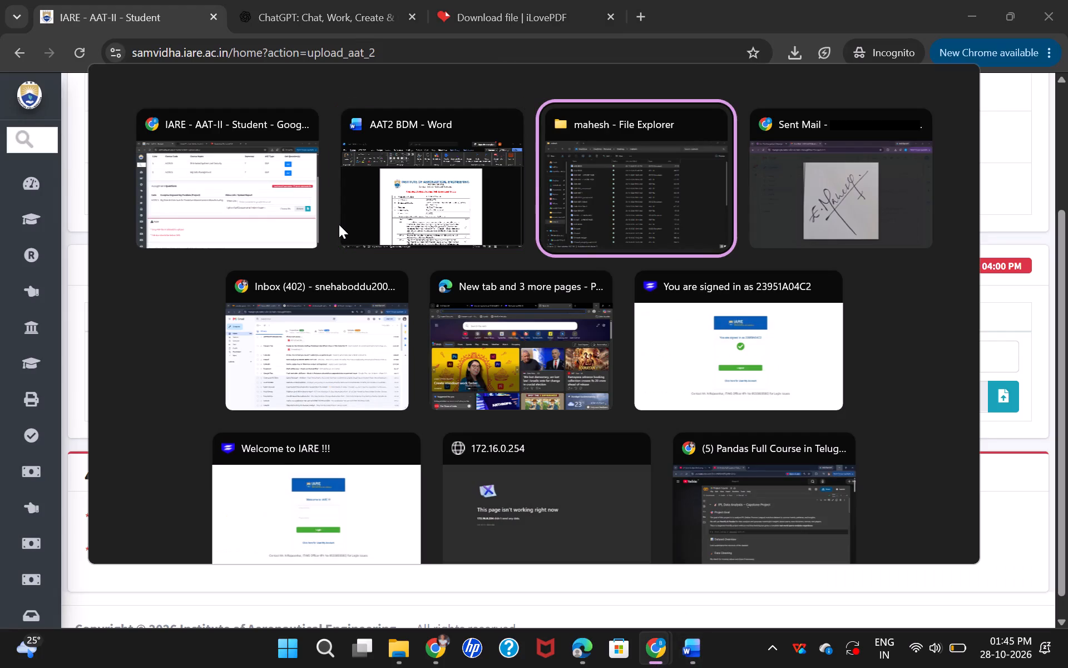
key(alt+Left)
Swap the CO 4 and CO 6 descriptions in the Course Outcomes table, giving CO 4 the customer retention text and CO 6 the customer behavior text.
scroll(393, 381, down, 1)
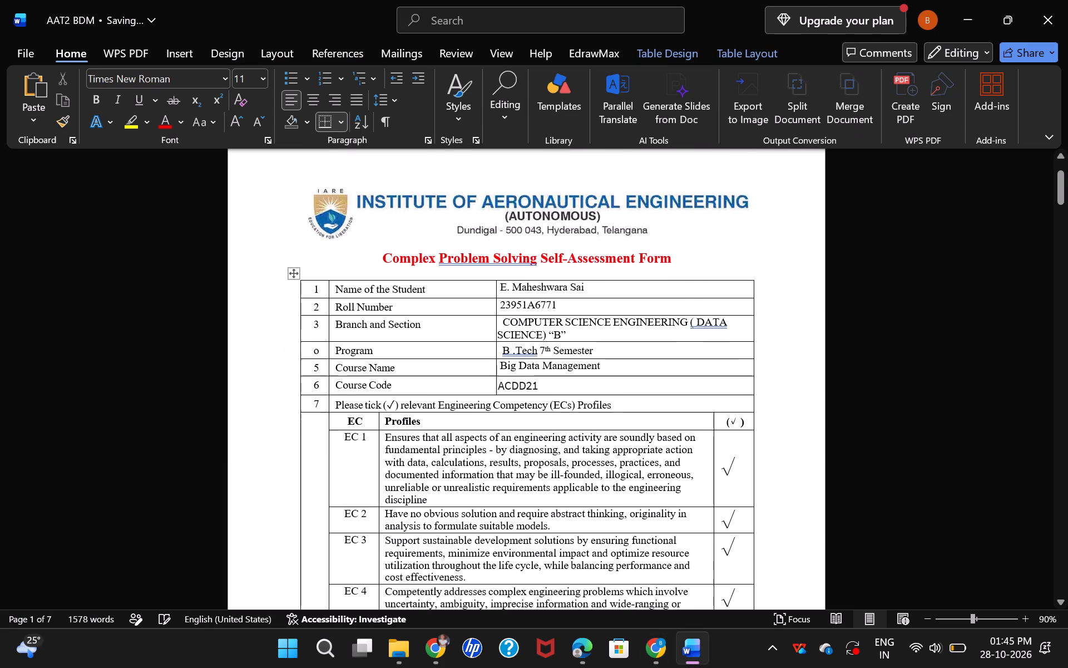
scroll(393, 381, down, 5)
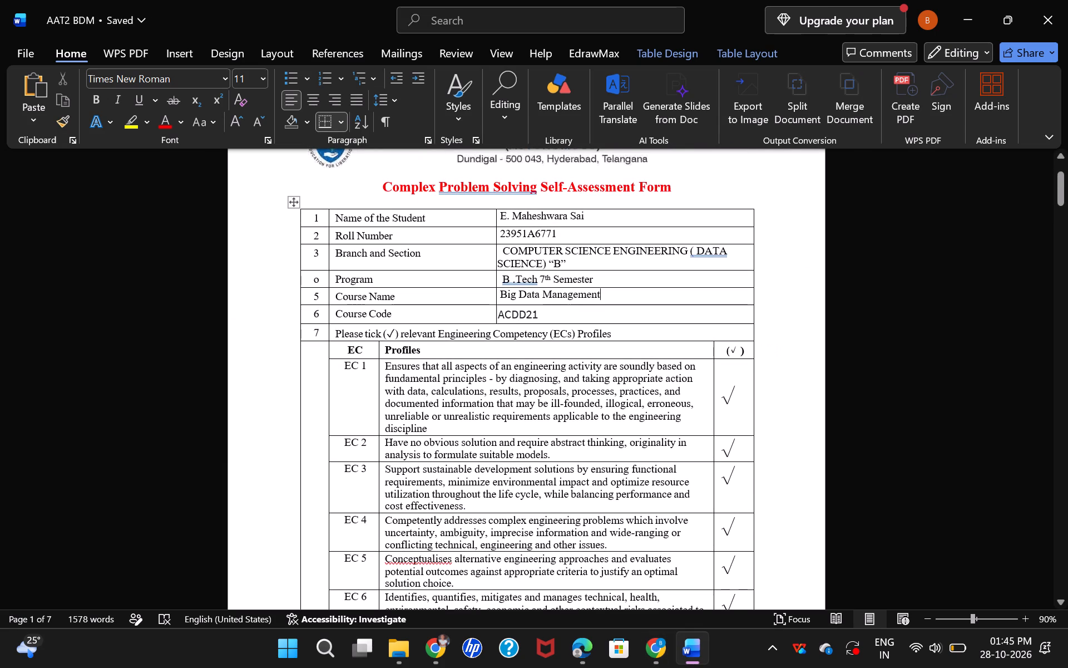
scroll(393, 381, down, 5)
scroll(494, 336, up, 3)
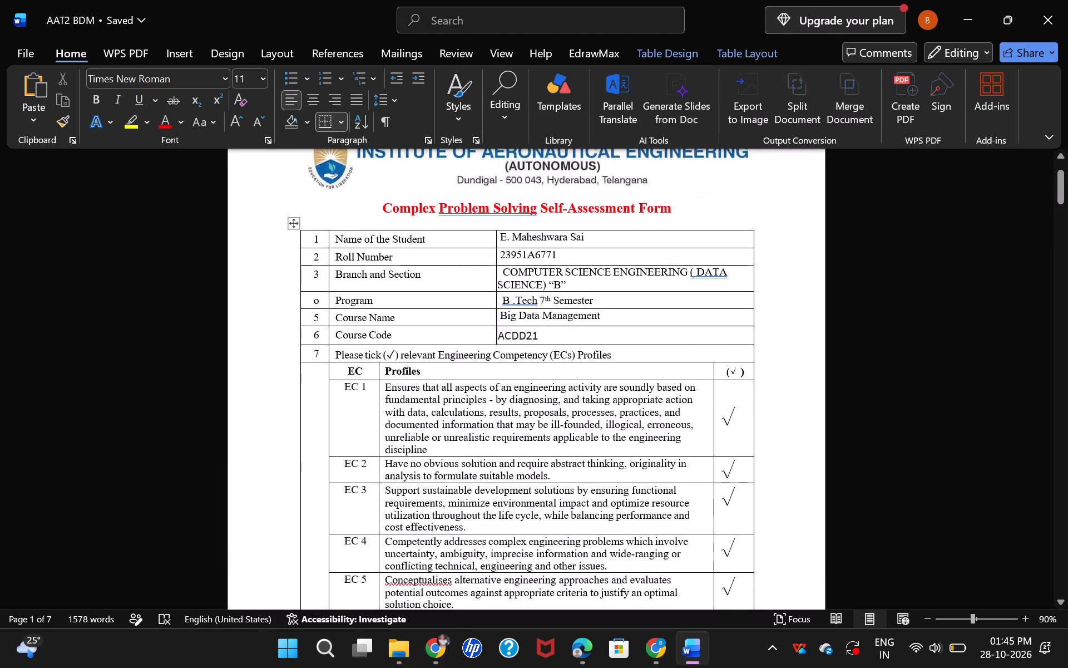
scroll(507, 361, down, 3)
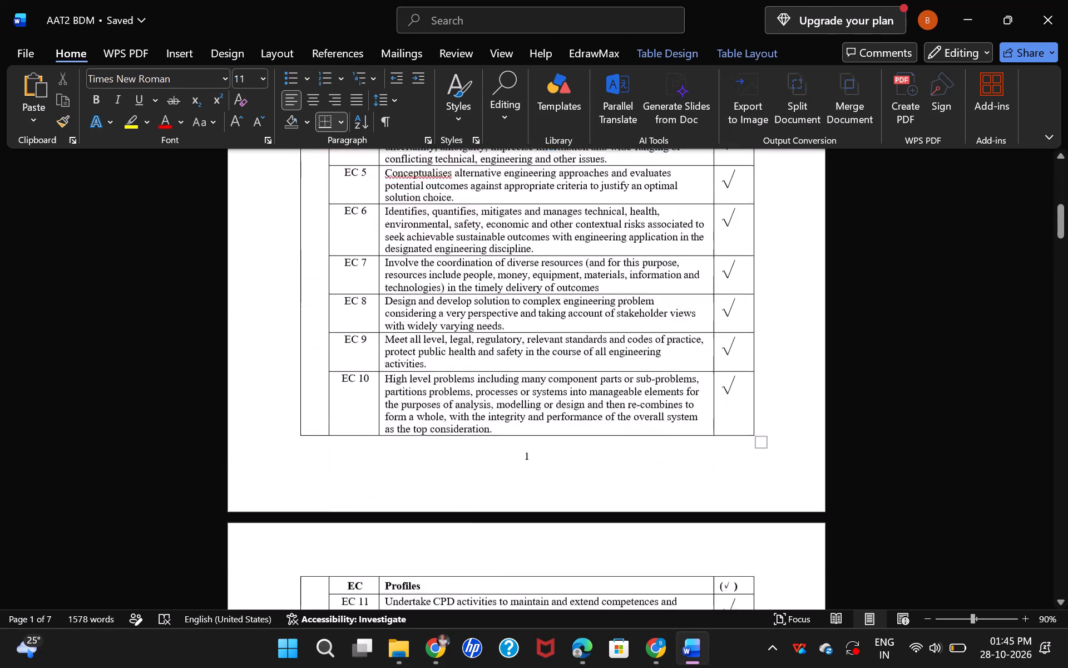
scroll(507, 361, down, 5)
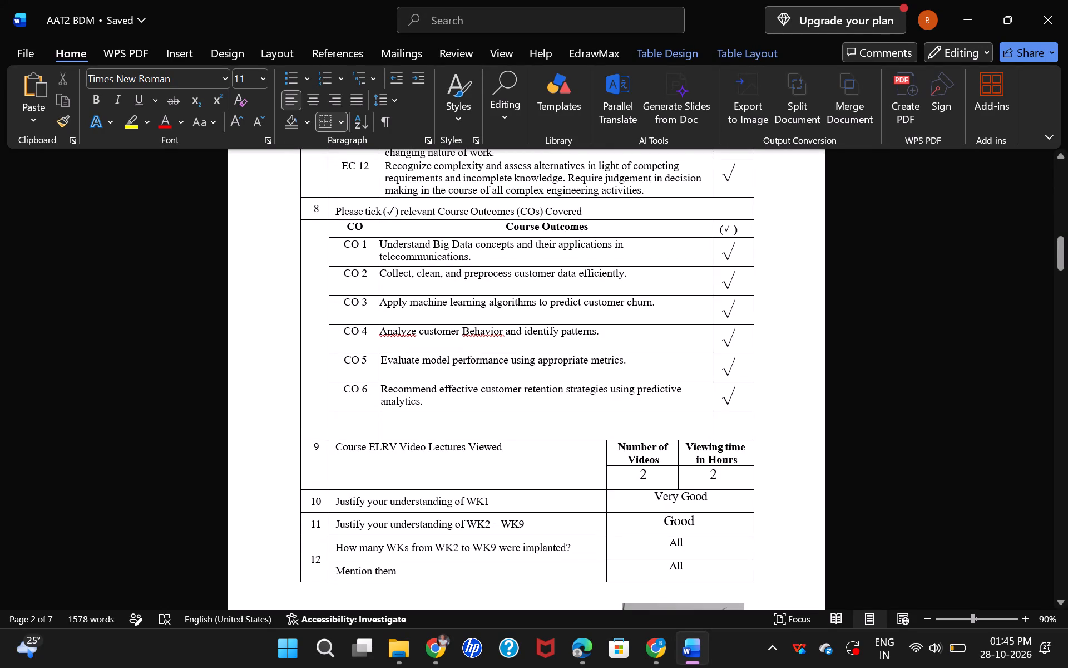
drag(608, 336, 383, 335)
key(ctrl+x)
click(464, 404)
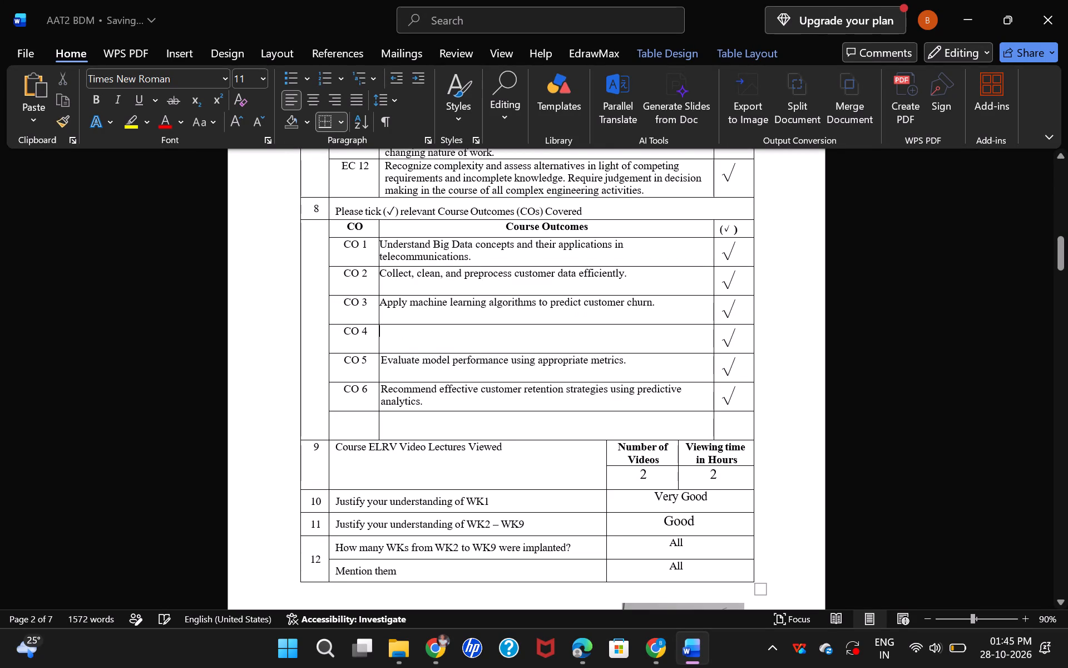
drag(434, 404, 383, 391)
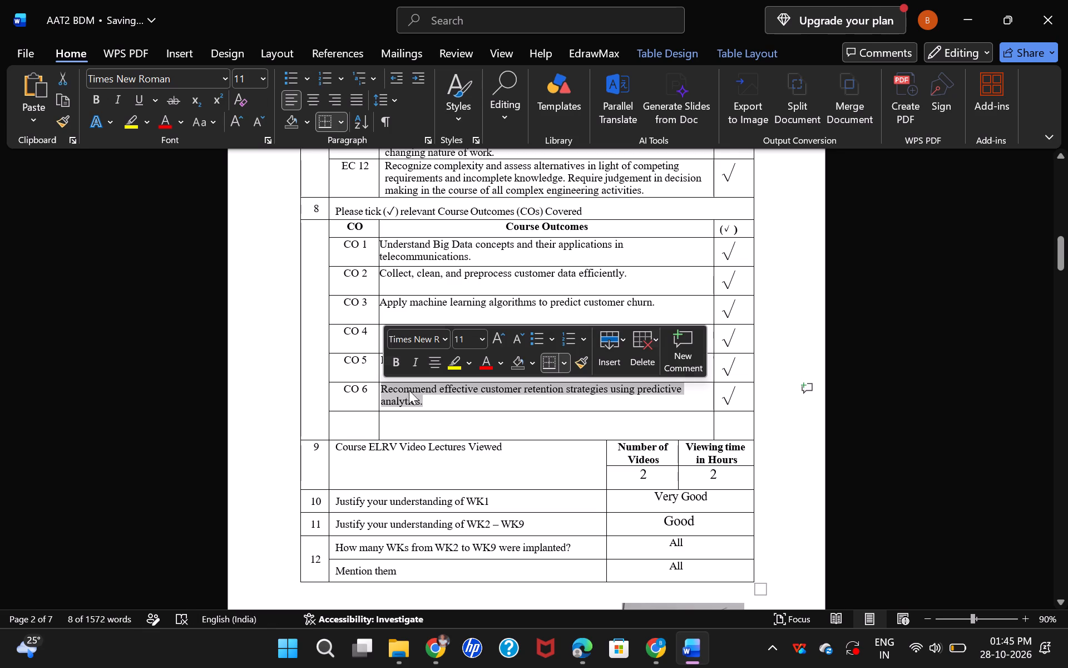
click(439, 405)
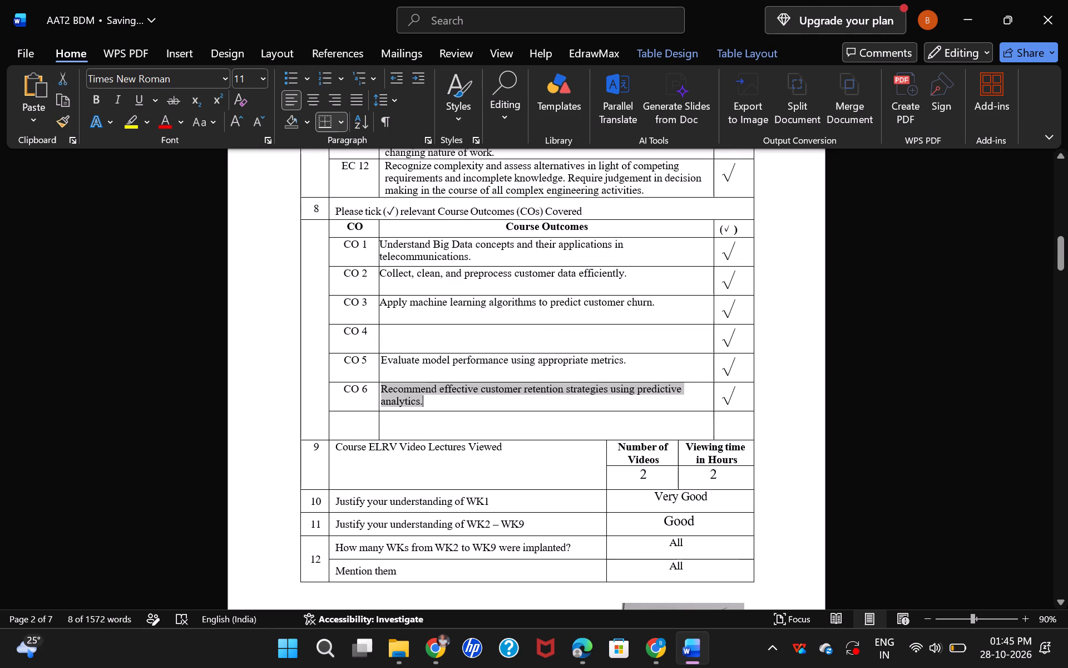
key(ctrl+v)
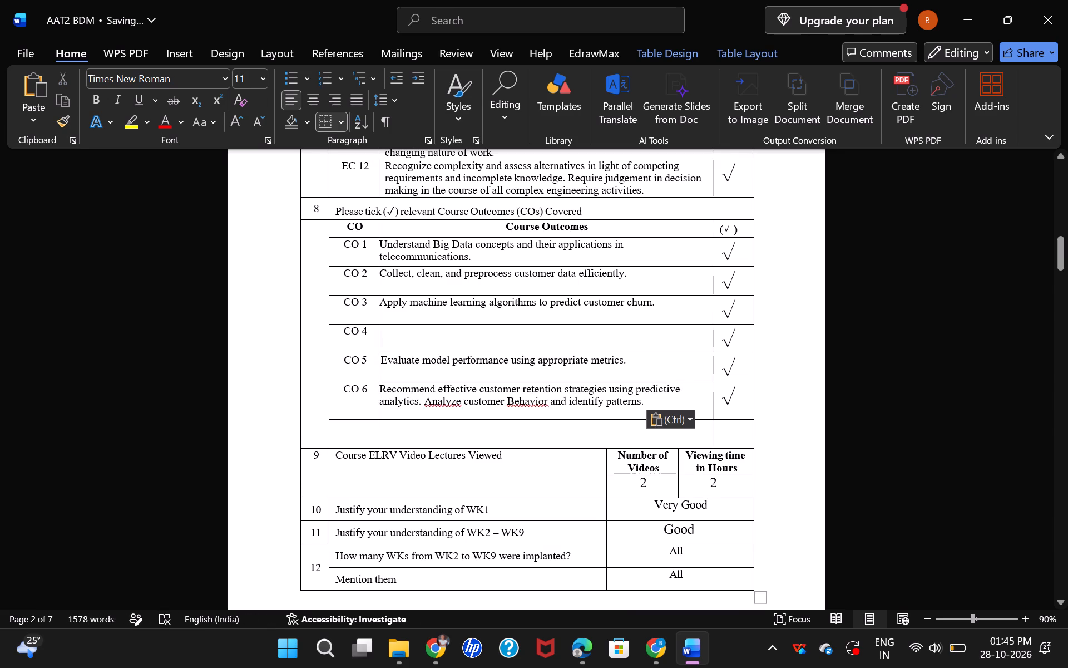
drag(424, 402, 390, 391)
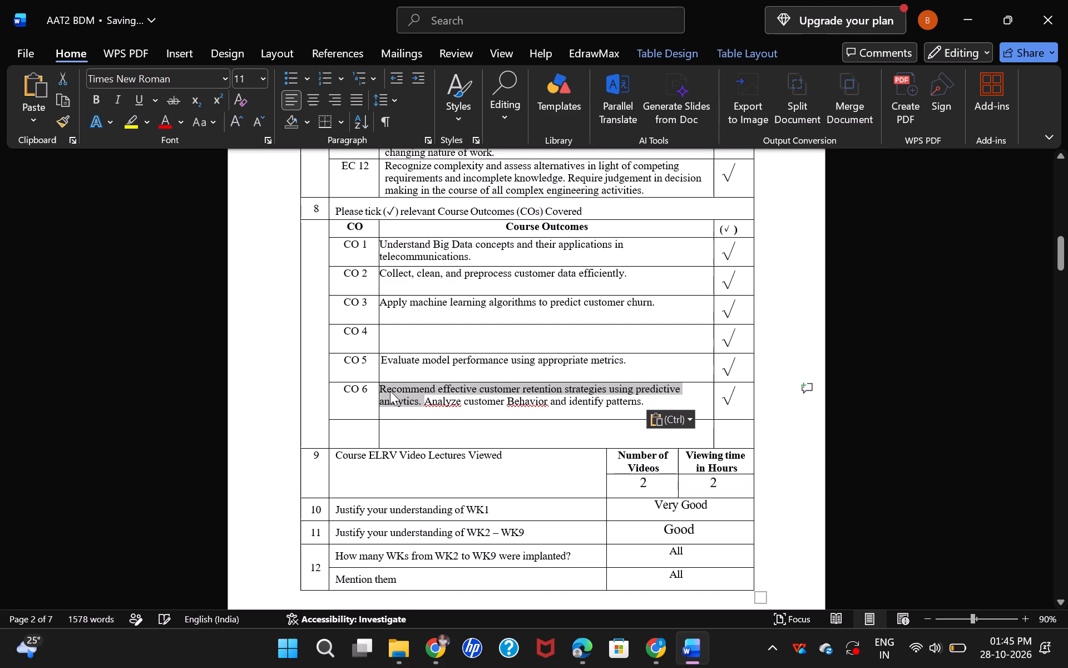
key(ctrl+x)
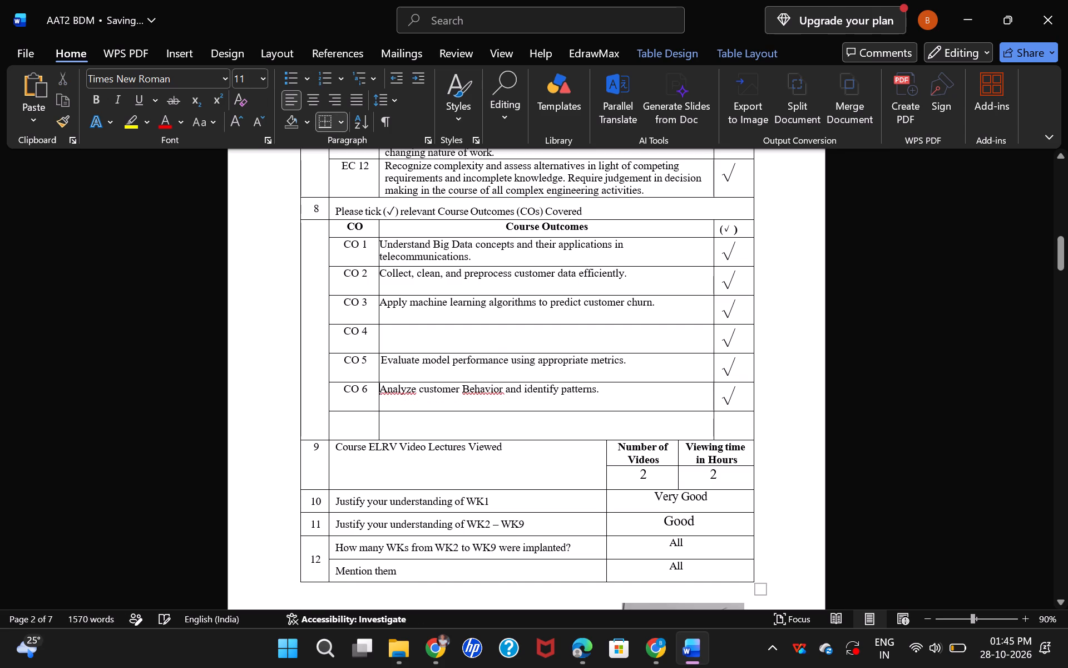
click(428, 328)
key(ctrl+v)
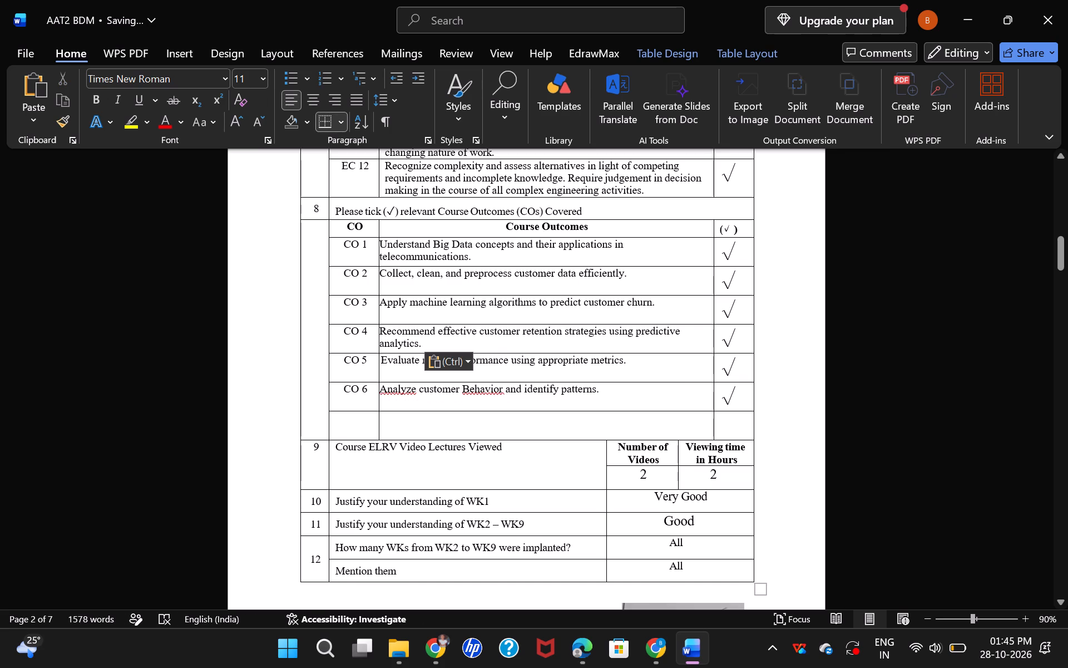
click(477, 333)
Swap the CO 2 and CO 5 descriptions, giving CO 2 the model performance text and CO 5 the customer data preprocessing text.
drag(631, 276, 380, 273)
key(ctrl+x)
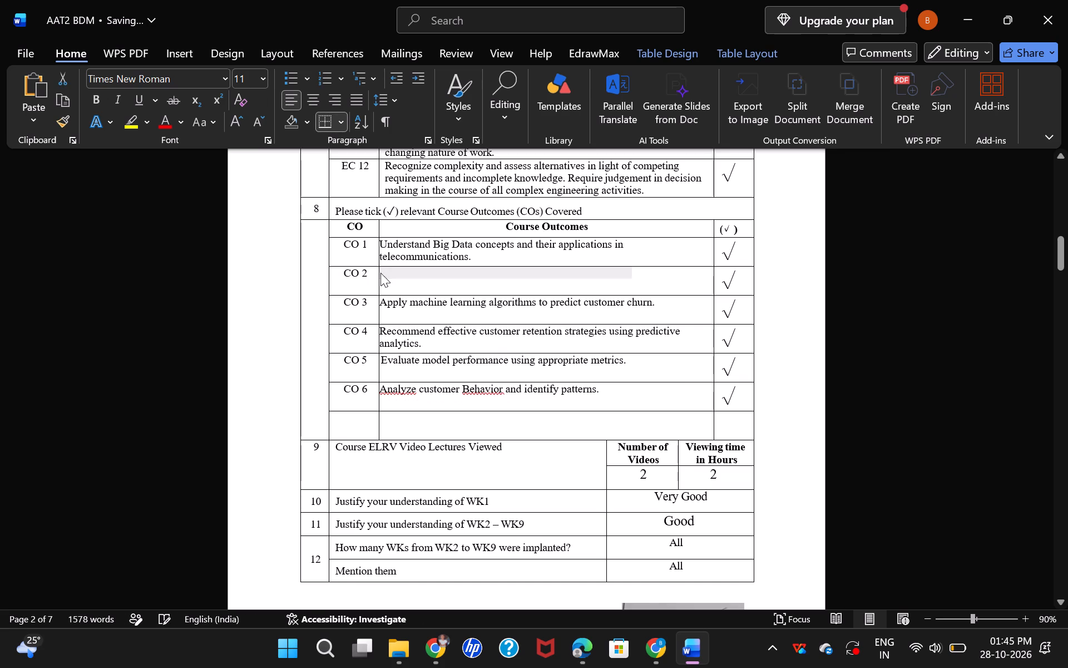
click(632, 358)
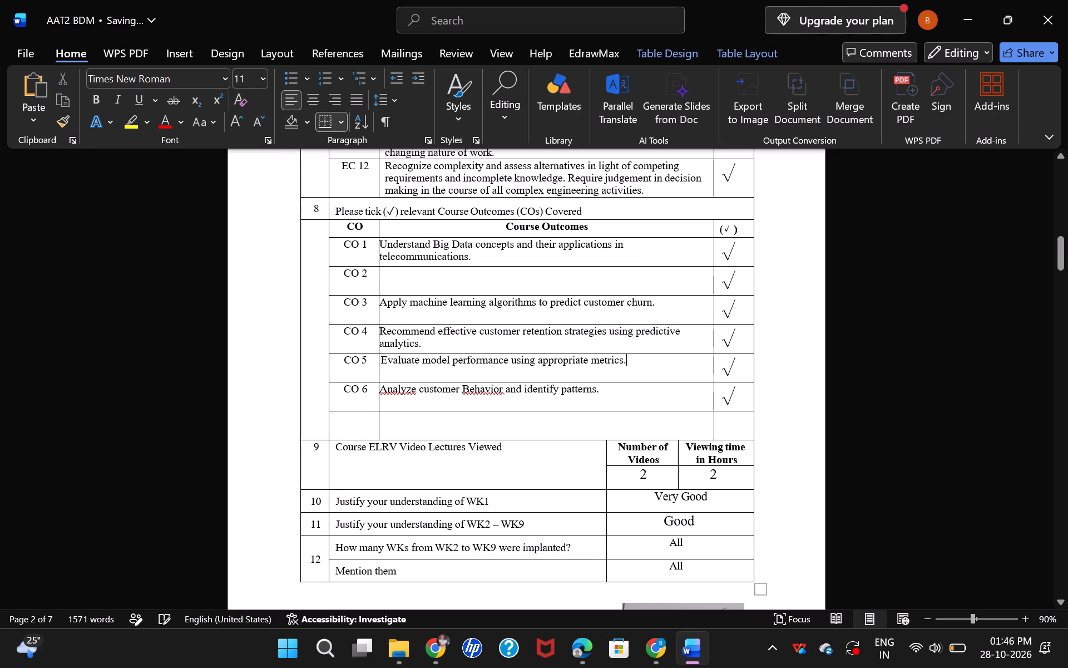
key(ctrl+v)
drag(628, 363, 497, 354)
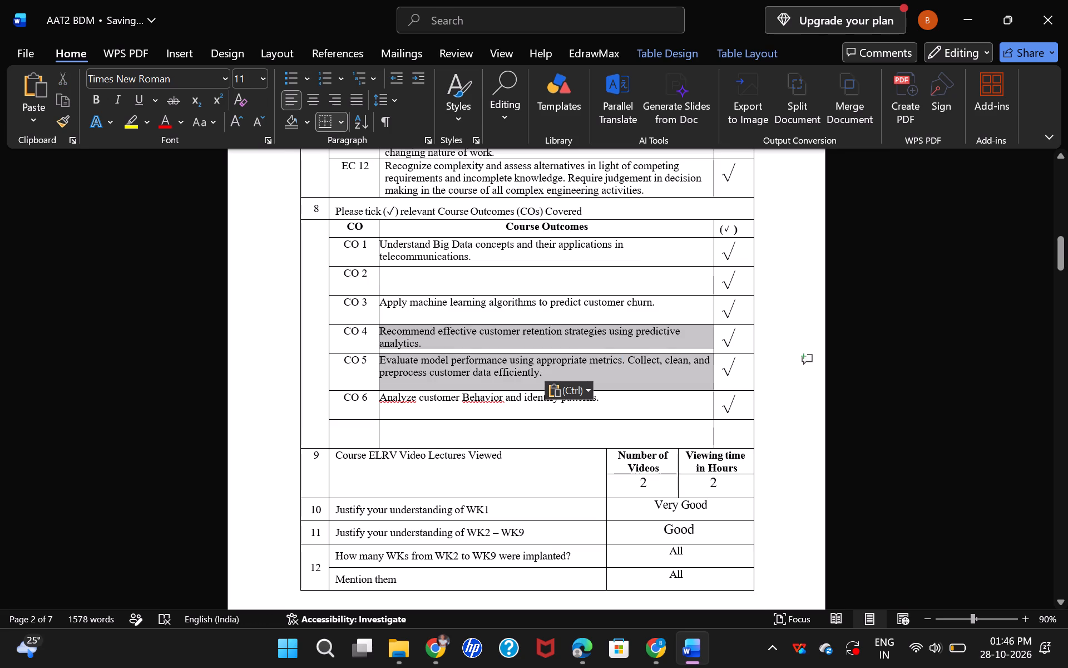
drag(497, 354, 400, 364)
click(447, 378)
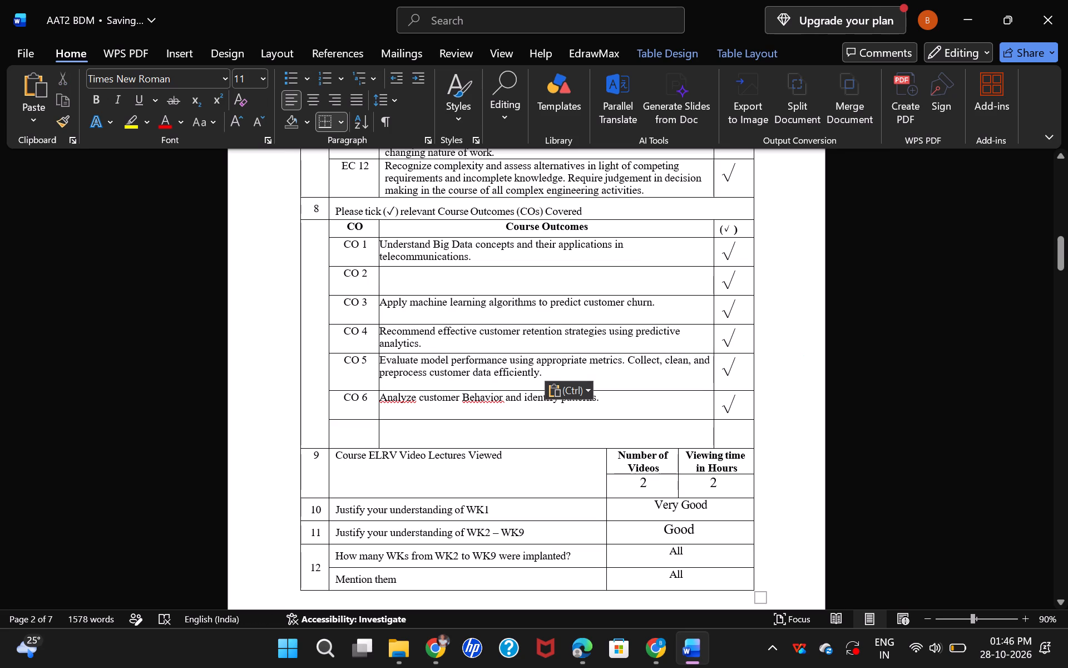
drag(626, 361, 402, 360)
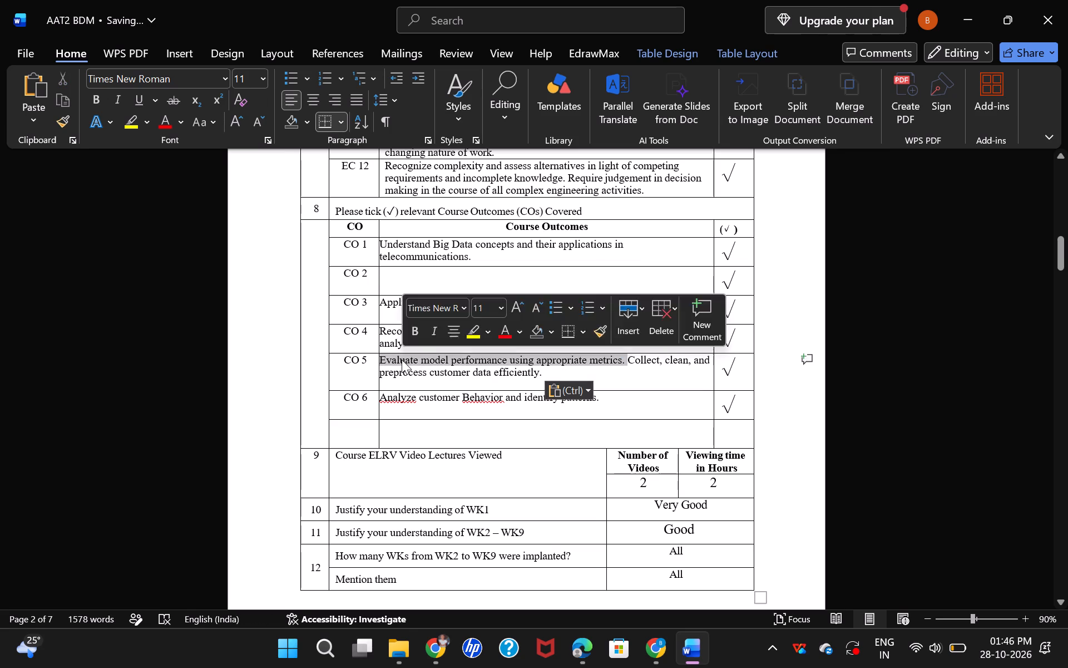
key(ctrl+x)
click(474, 281)
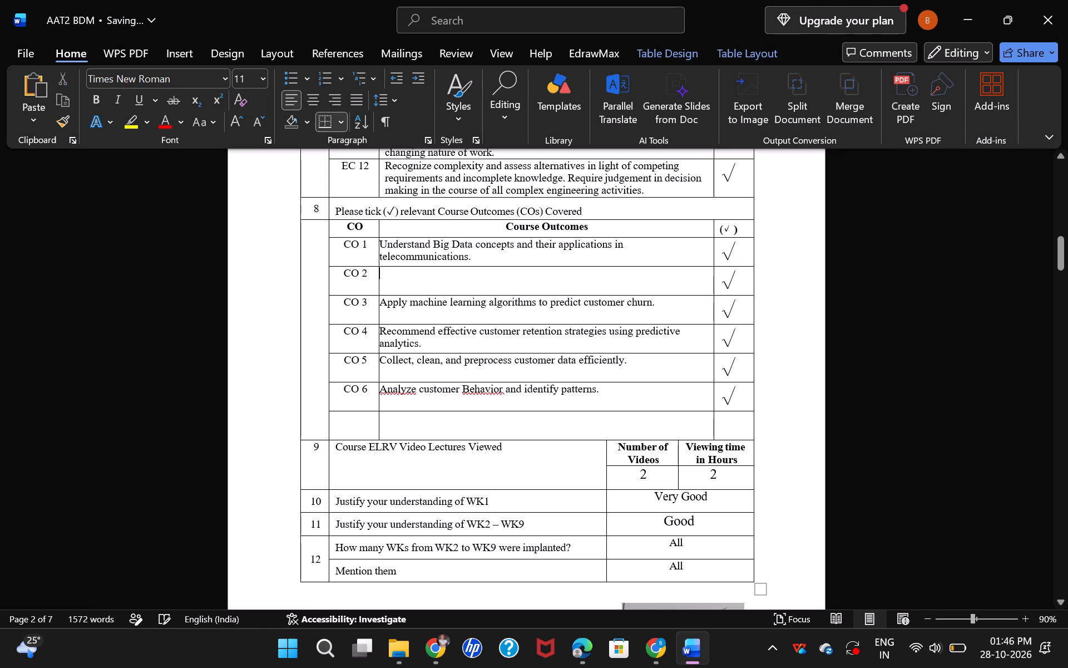
key(ctrl+v)
click(543, 281)
Replace the Topic on the Complex Engineering Problem Solving page with "Evaluate model performance using appropriate metrics." and enlarge its text two sizes.
scroll(507, 377, down, 3)
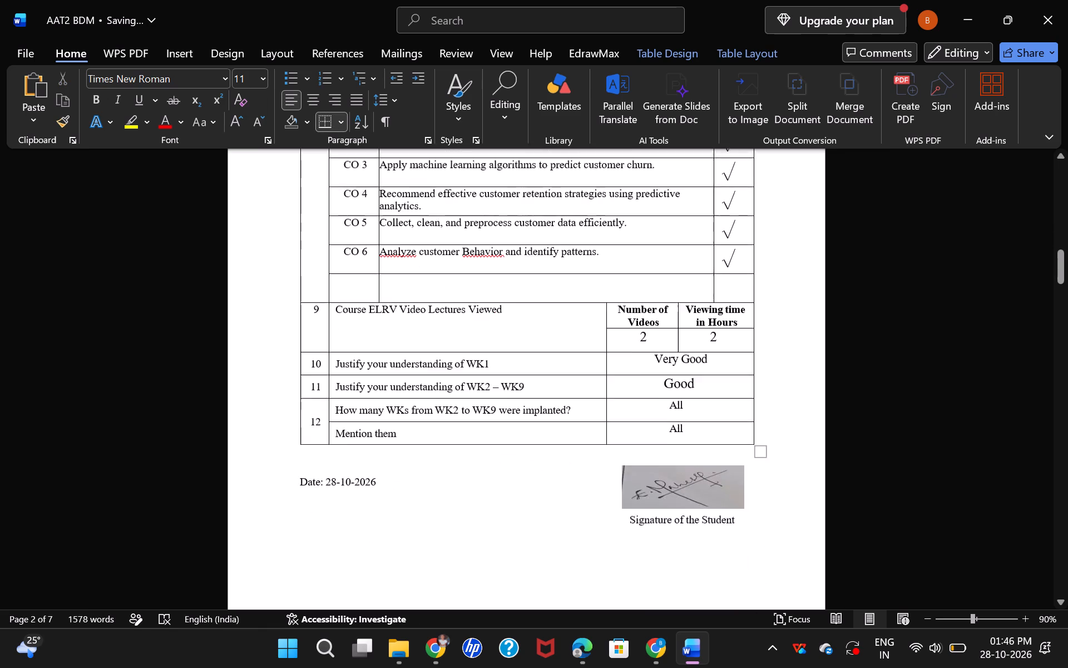
scroll(507, 377, down, 1)
scroll(457, 489, down, 4)
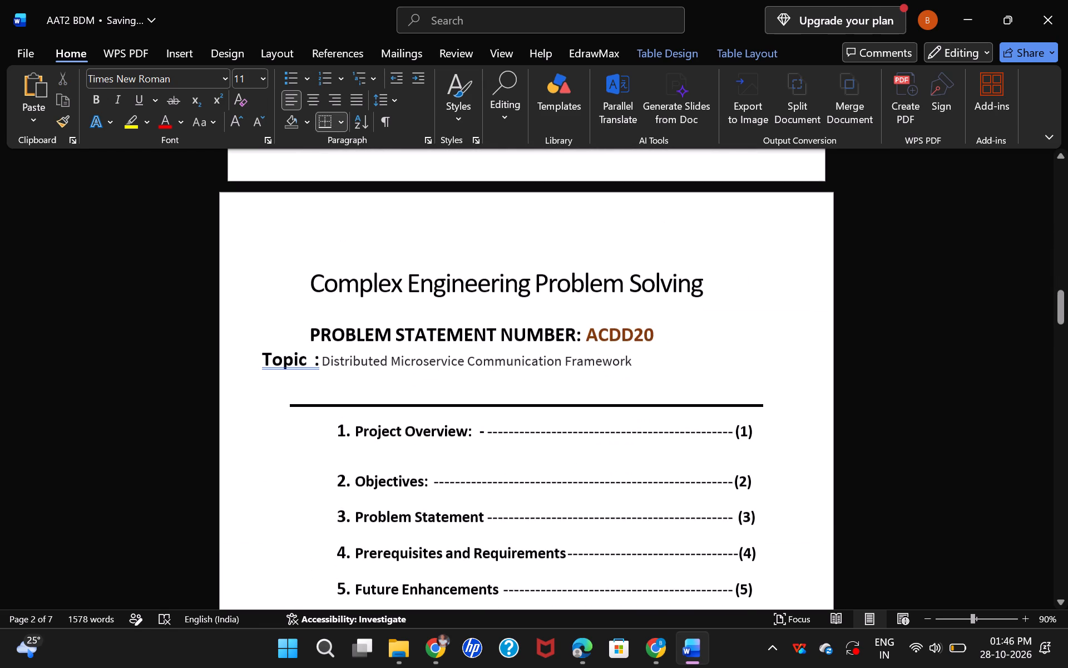
scroll(457, 489, down, 1)
drag(638, 352, 325, 348)
key(ctrl+v)
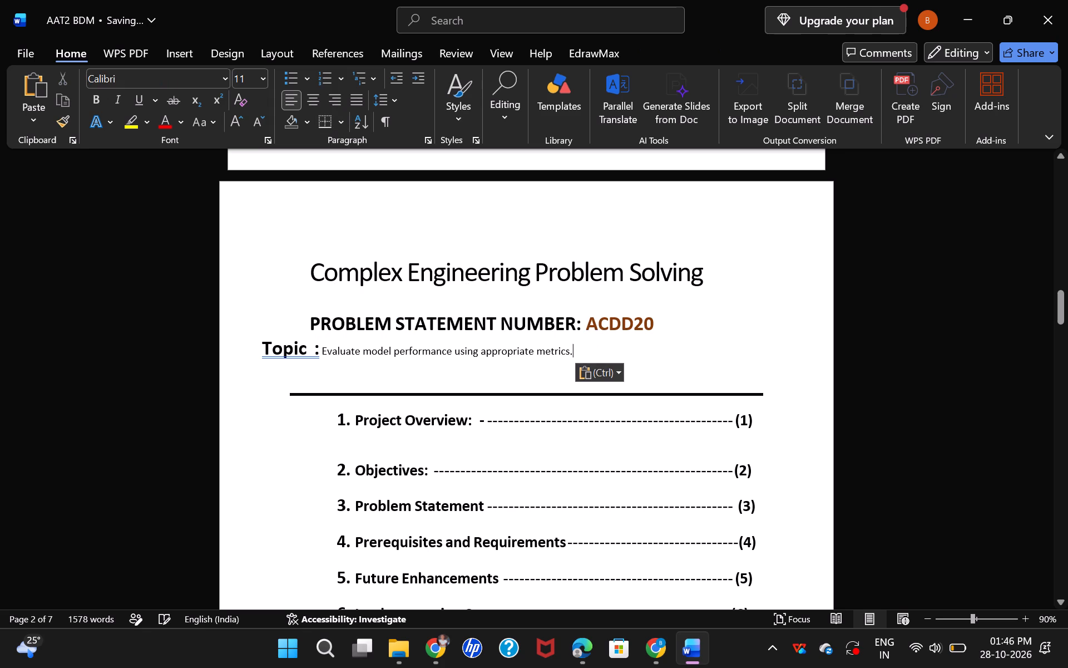
drag(573, 355, 329, 352)
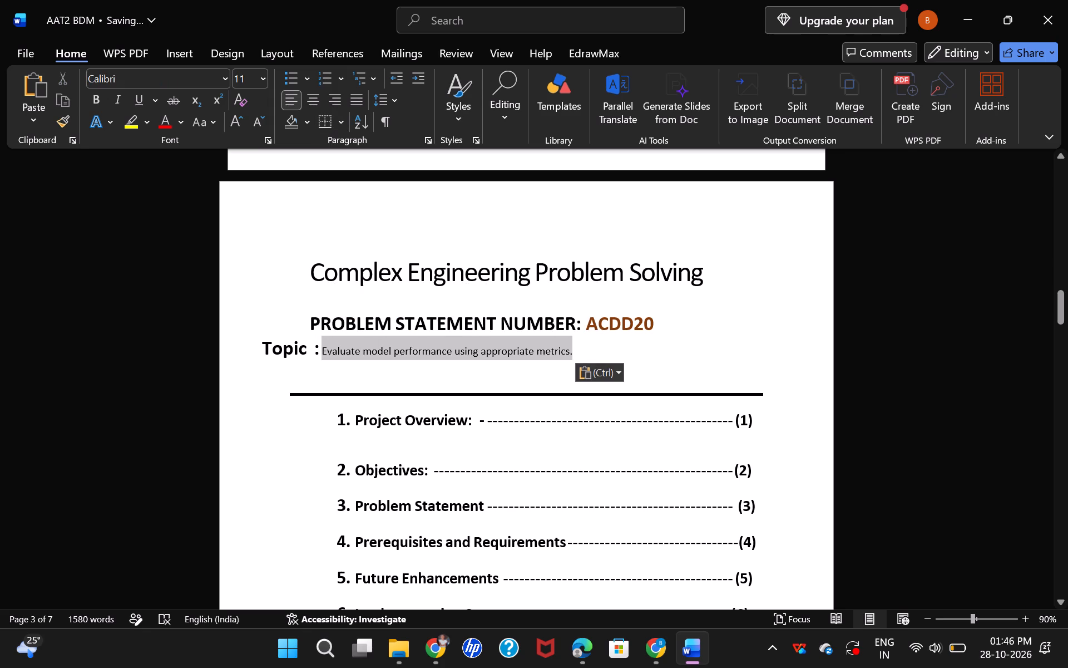
drag(329, 352, 324, 352)
double_click(469, 300)
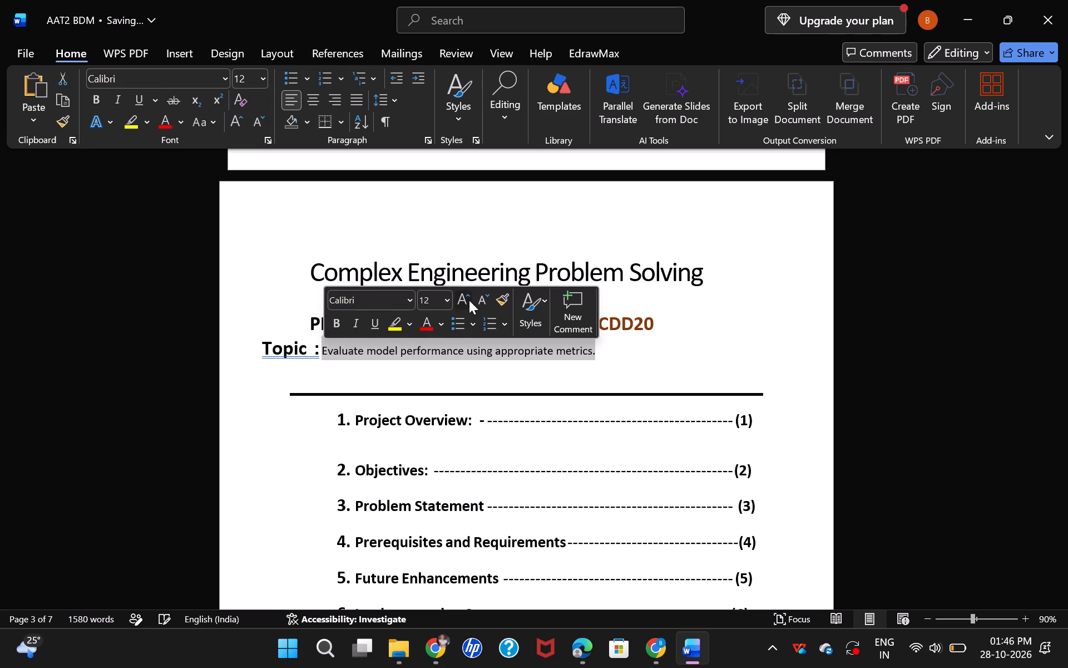
click(459, 391)
Change the problem statement number to ACDD21.
click(669, 321)
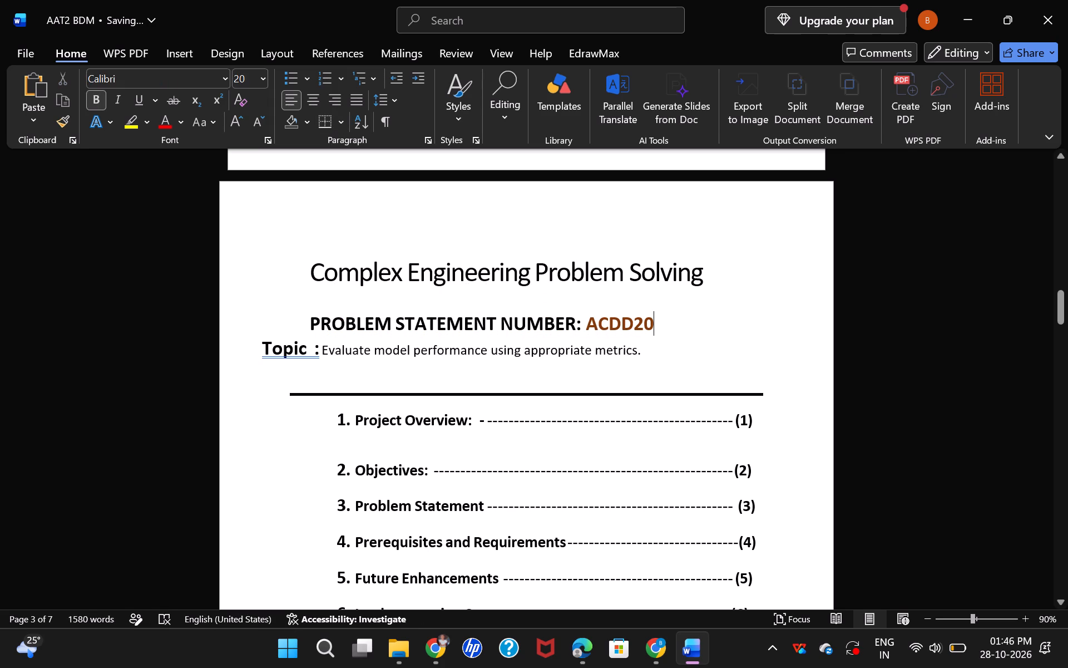
key(BackSpace)
key(1)
scroll(663, 347, down, 5)
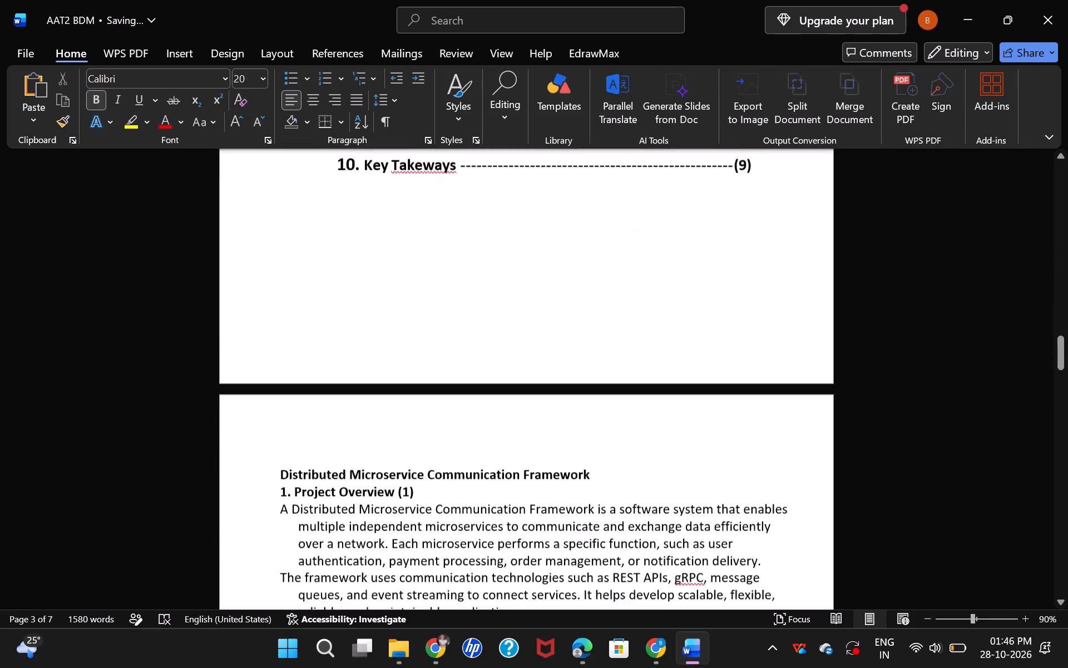
scroll(663, 347, down, 1)
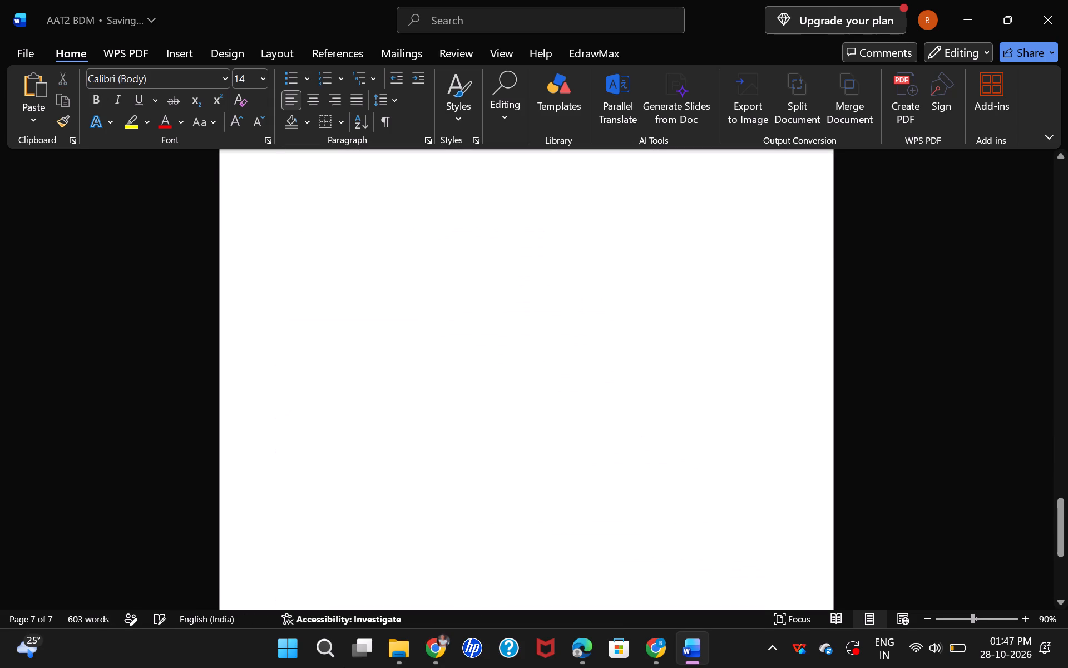
Paste the copied model evaluation report onto the emptied page following the contents list.
scroll(335, 553, up, 2)
scroll(420, 475, up, 1)
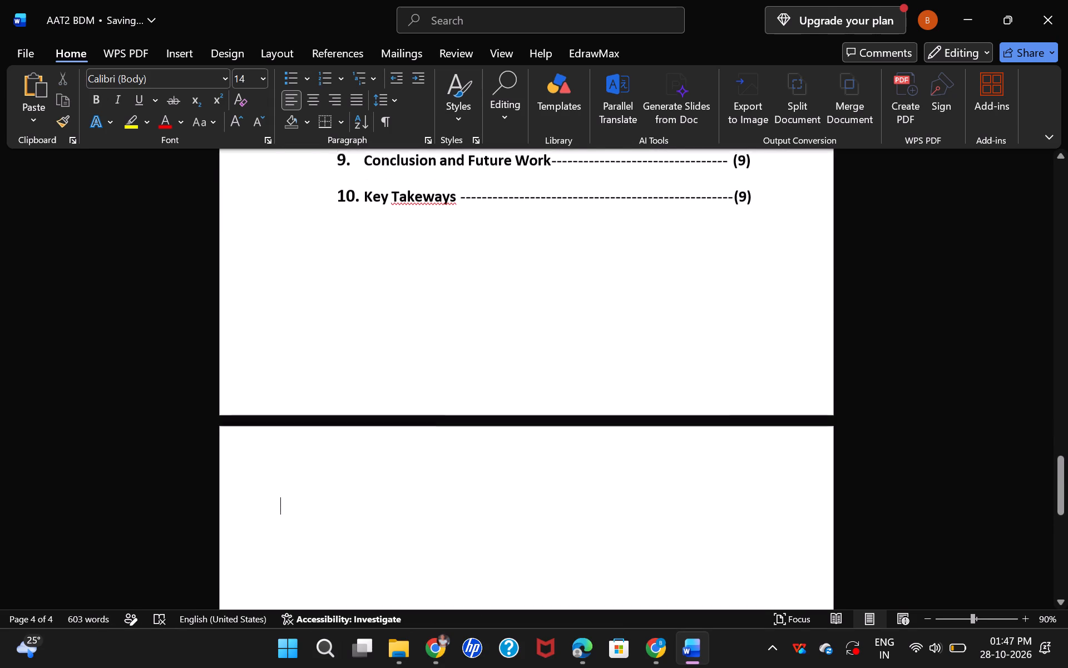
scroll(420, 475, up, 1)
key(ctrl+v)
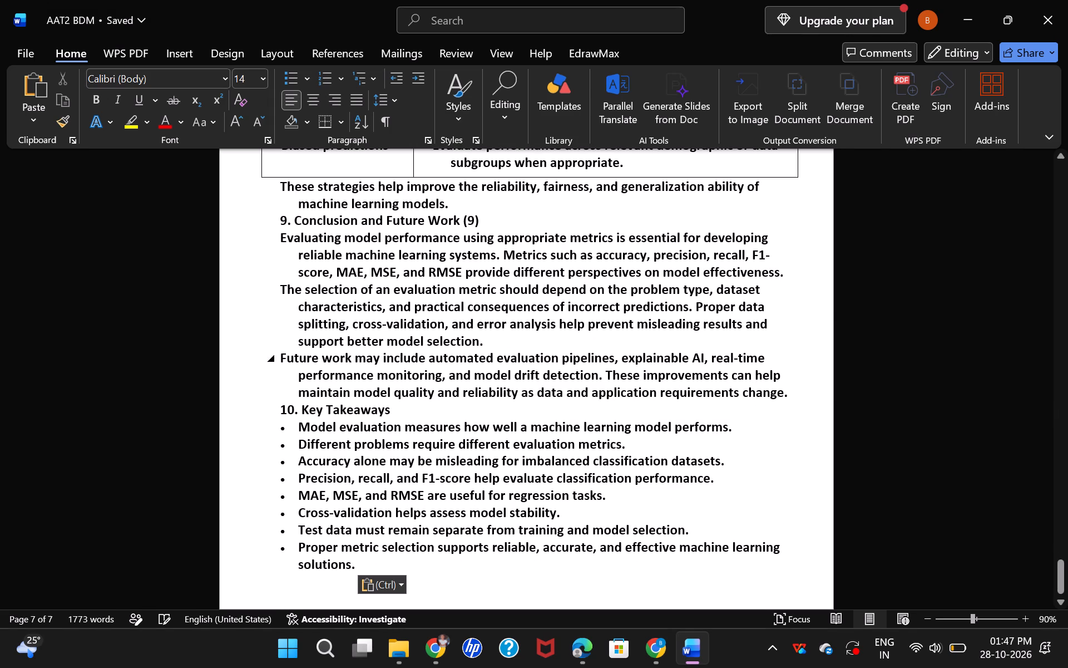
scroll(589, 299, up, 3)
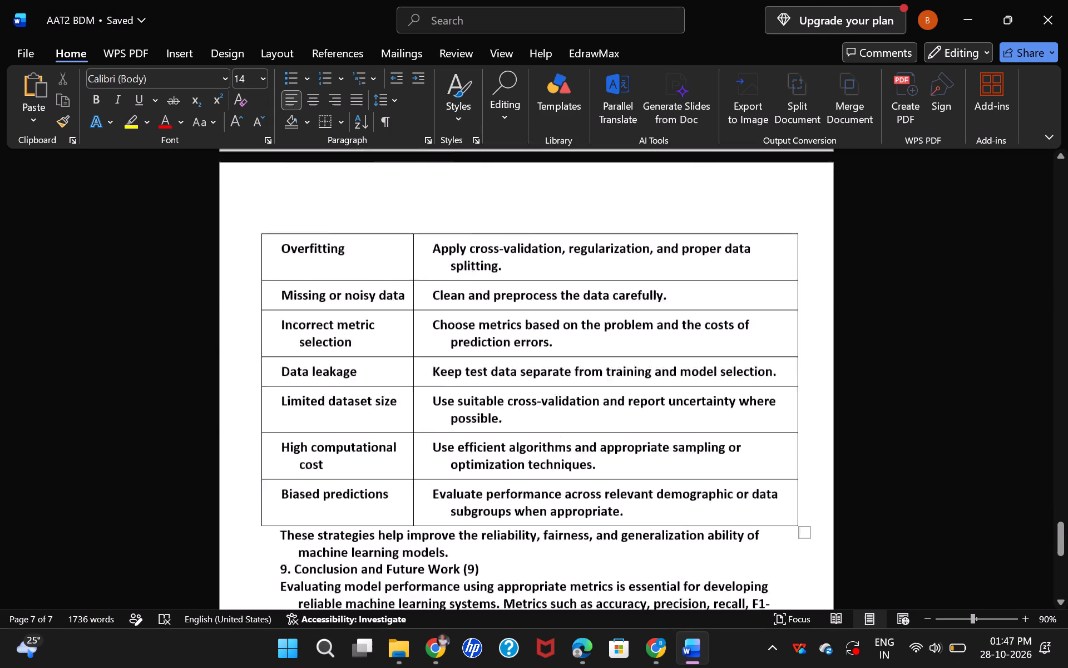
Remove bold from the two body paragraphs under "1. Project Overview (1)" and add two blank lines before the "2. Objectives (2)" heading.
scroll(589, 299, up, 6)
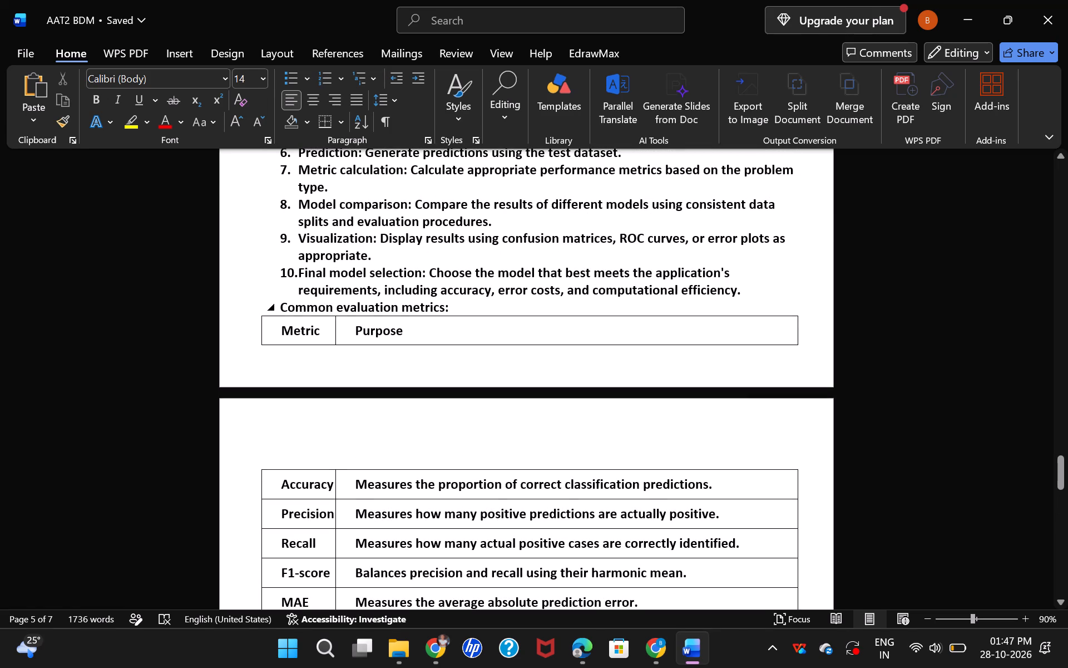
scroll(651, 264, up, 3)
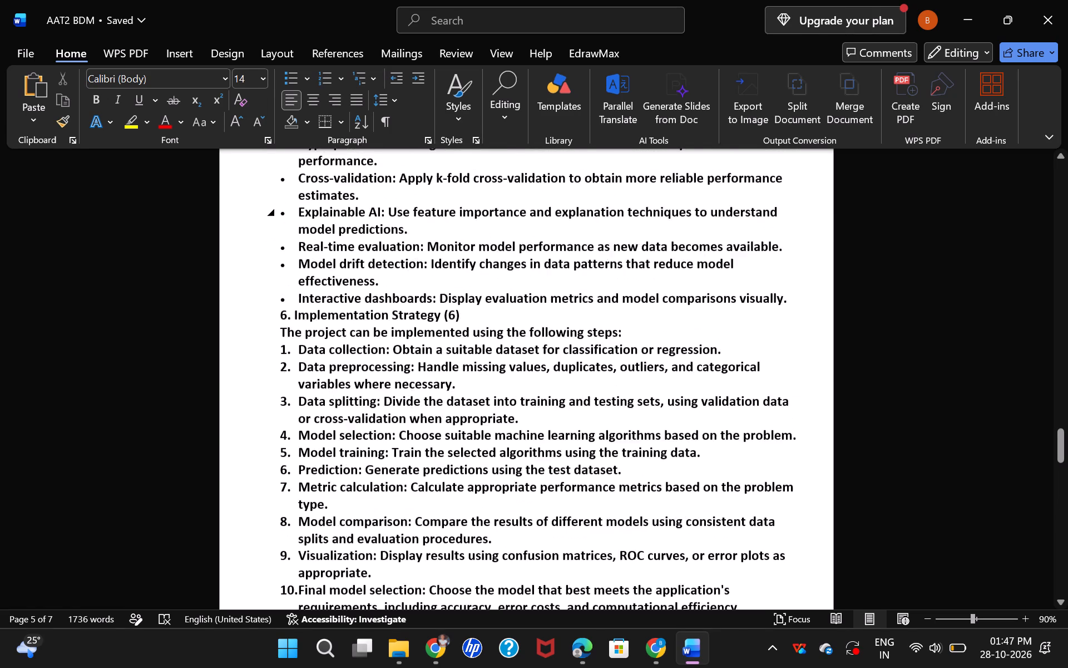
scroll(730, 261, up, 8)
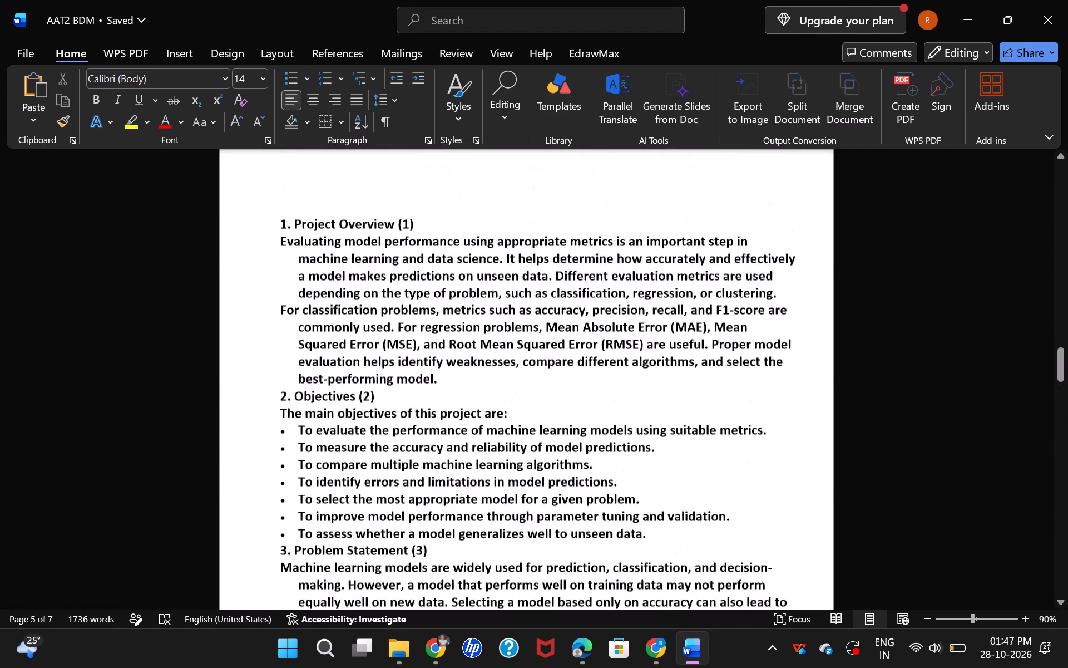
scroll(730, 261, down, 1)
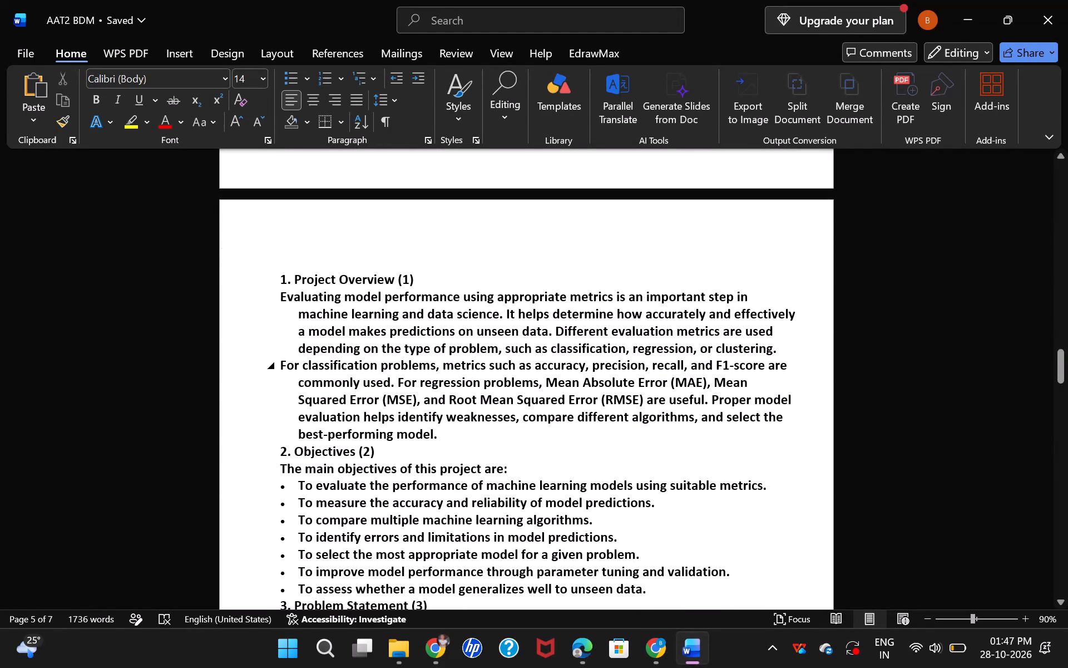
drag(449, 434, 282, 298)
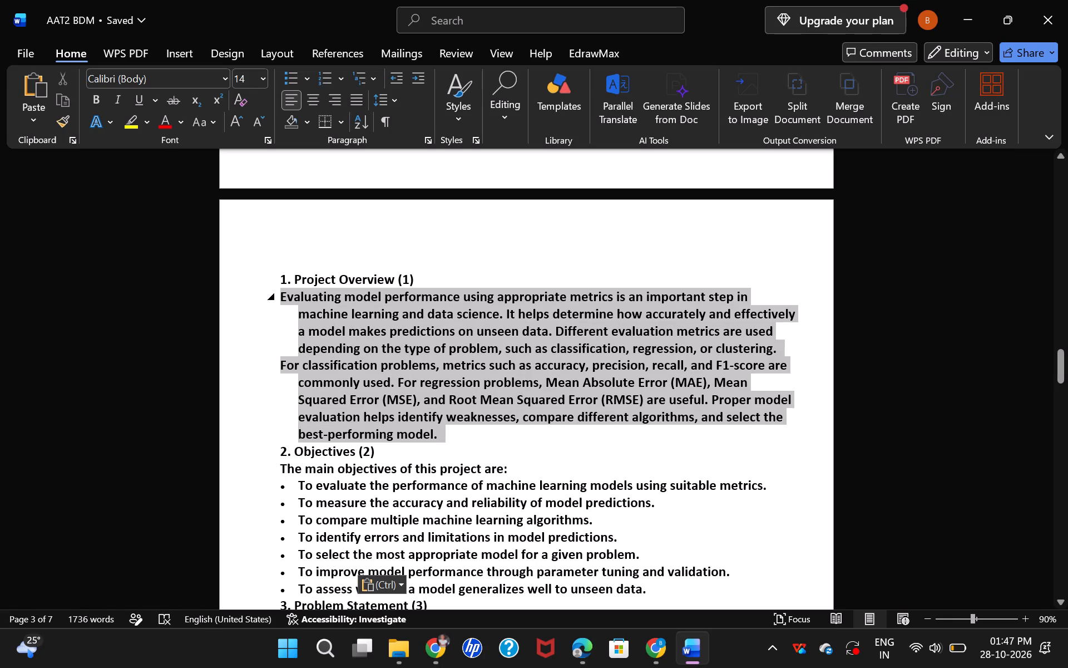
drag(282, 298, 277, 295)
click(294, 272)
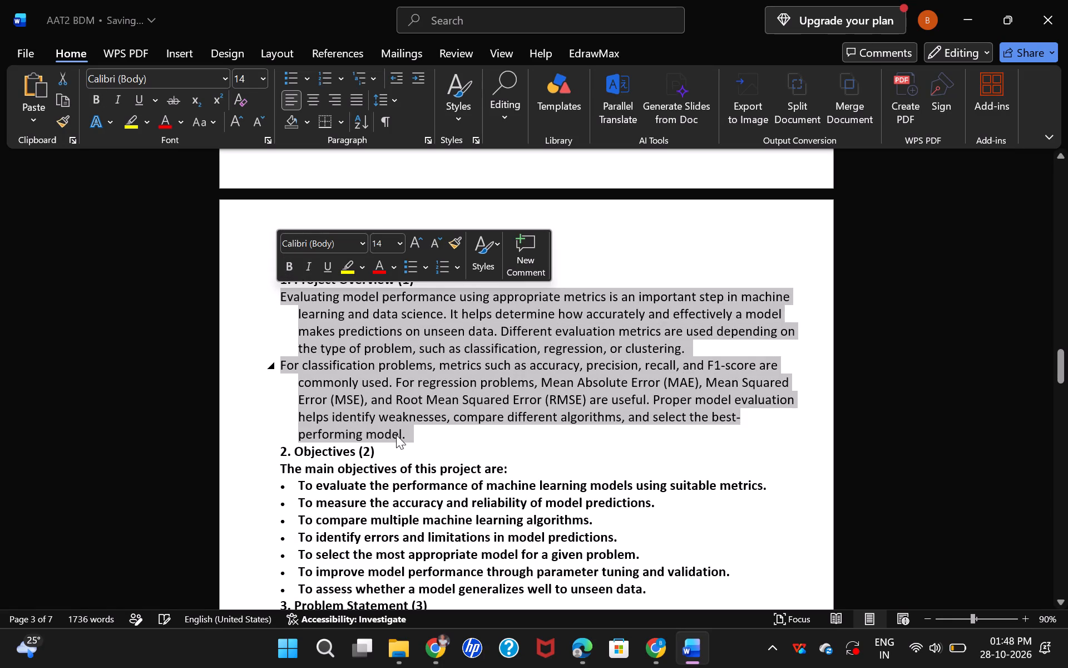
click(408, 433)
key(Return)
key(Return)
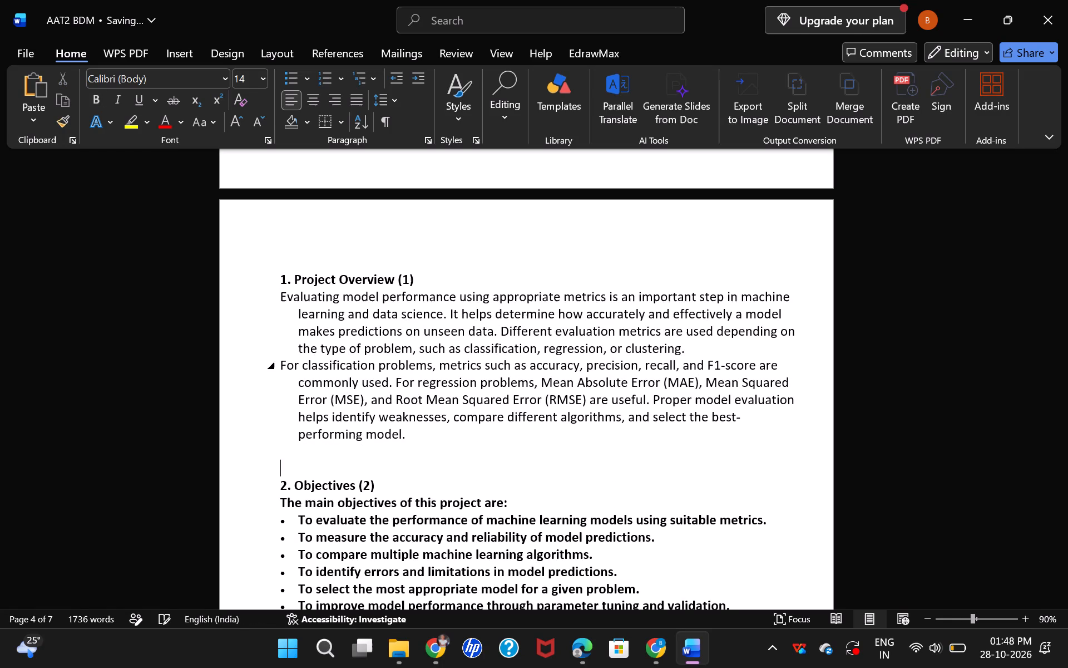
Remove bold from the Objectives intro line and bullets, and add two blank lines before the "3. Problem Statement (3)" heading.
scroll(395, 482, down, 3)
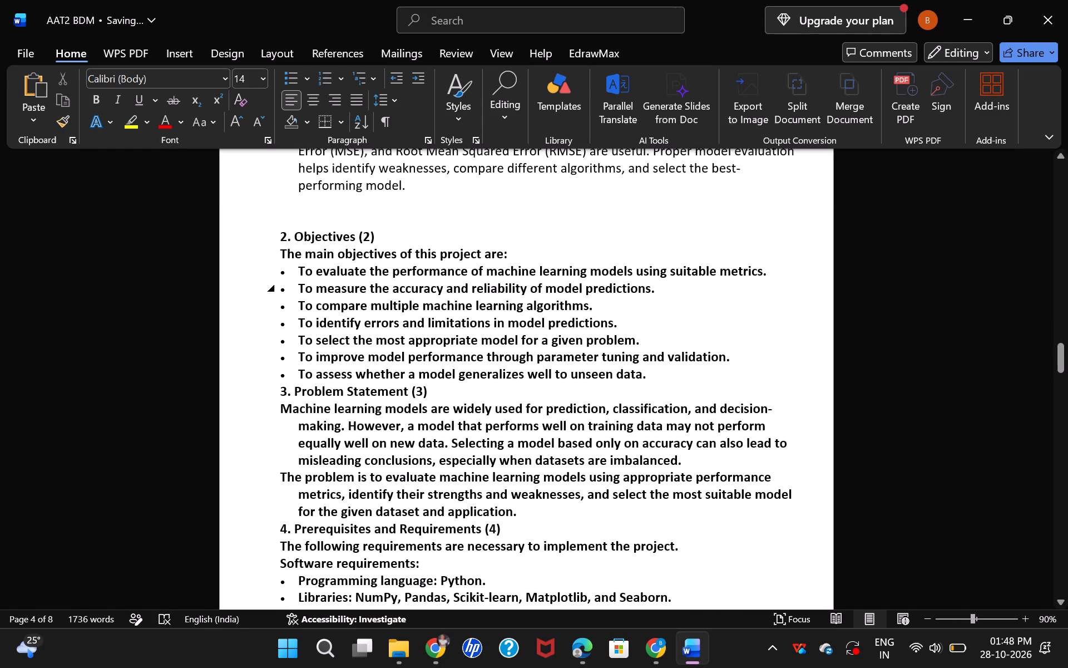
drag(282, 249, 649, 379)
click(657, 355)
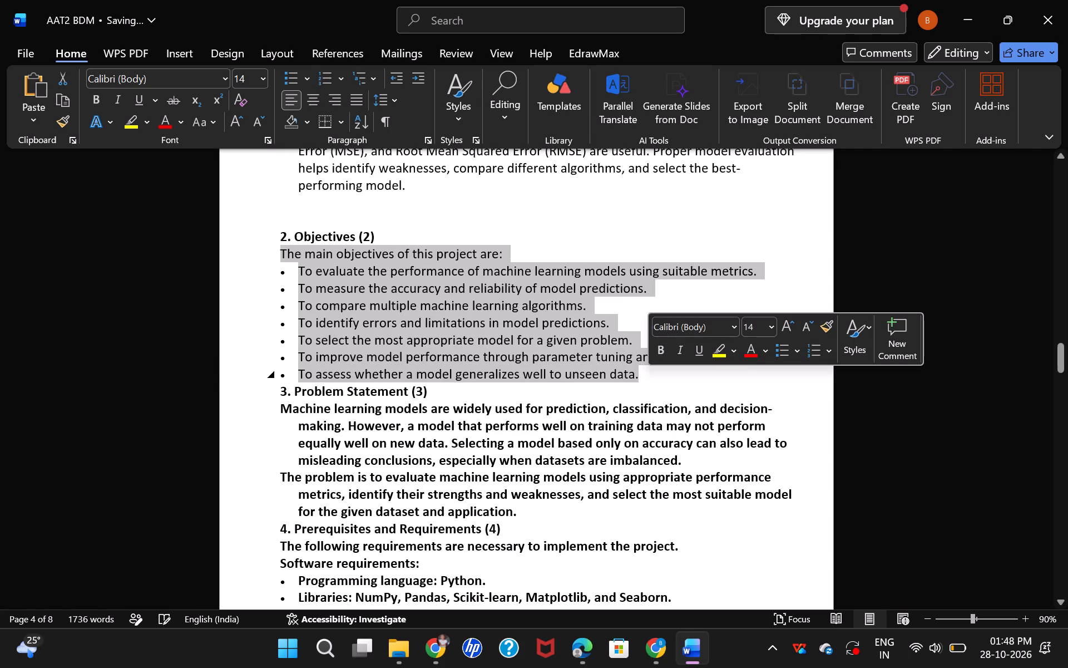
click(647, 369)
key(Return)
key(Return)
key(Return)
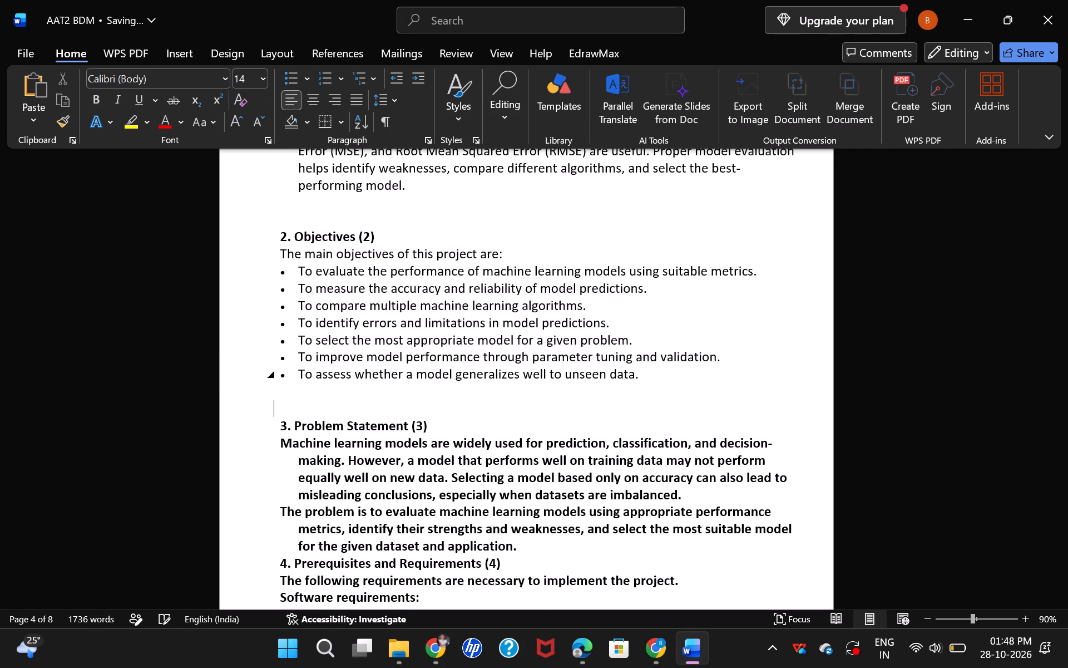
Remove bold from both Problem Statement paragraphs and add two blank lines before the "4. Prerequisites and Requirements (4)" heading.
scroll(527, 393, down, 4)
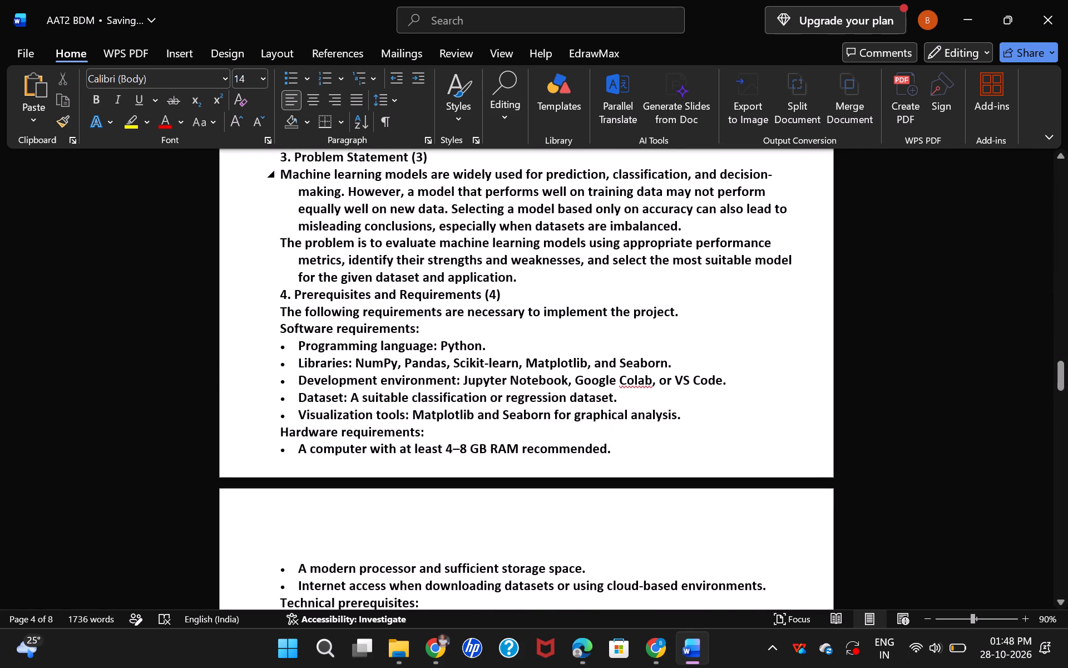
drag(281, 172, 521, 278)
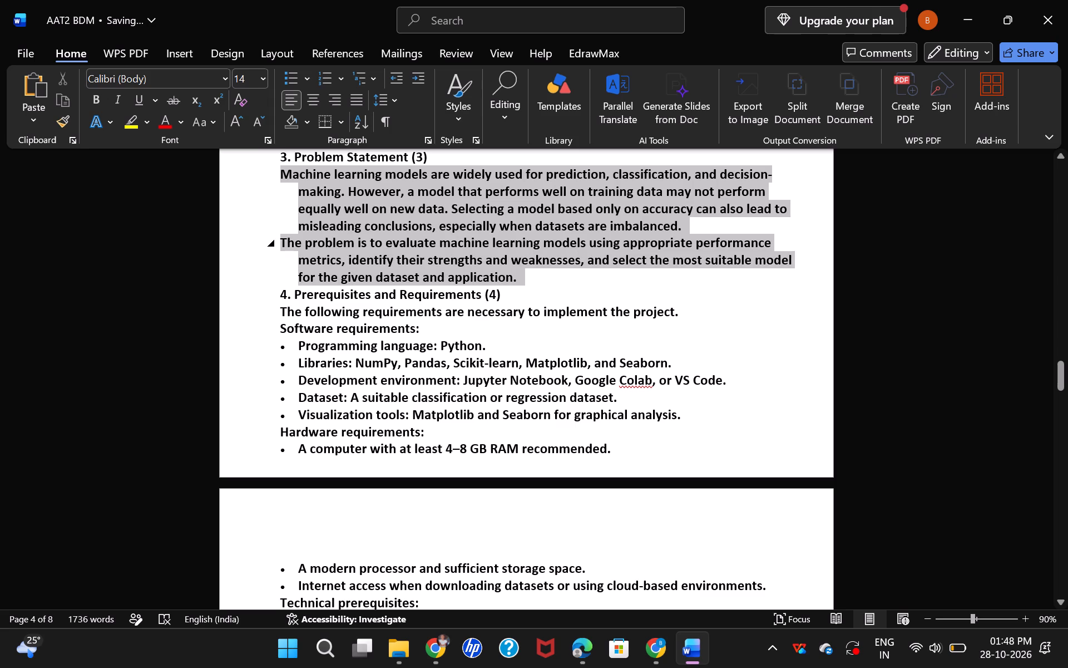
drag(521, 278, 522, 278)
click(528, 256)
click(523, 279)
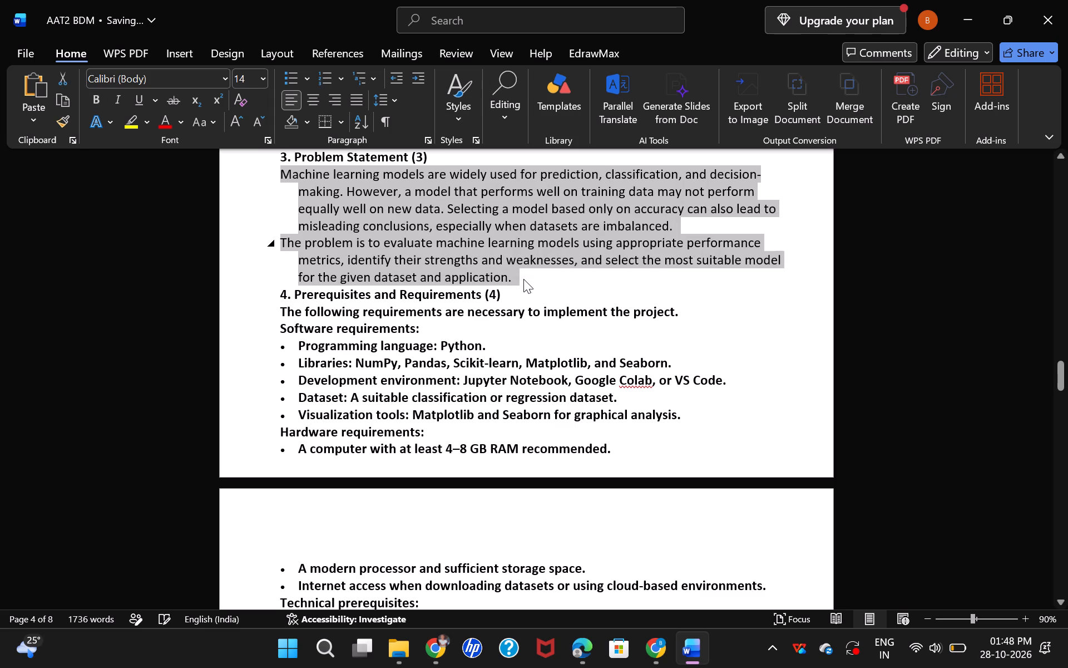
key(Return)
key(Return)
Remove bold from all text under "4. Prerequisites and Requirements (4)" and add two blank lines before the "5. Future Enhancements (5)" heading.
scroll(445, 326, down, 1)
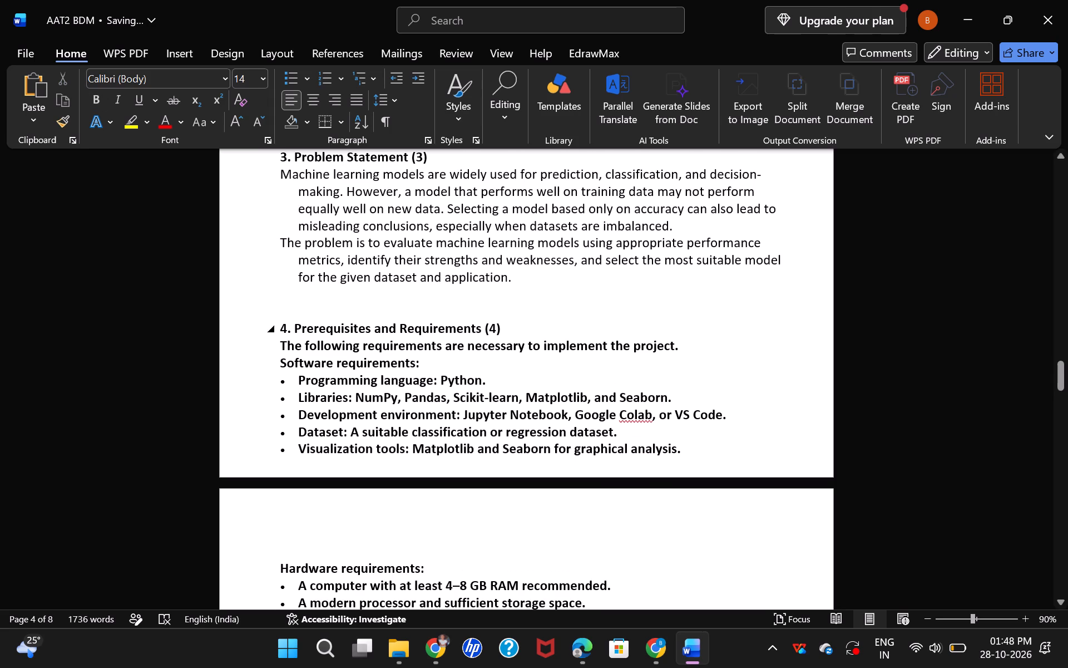
scroll(445, 326, down, 2)
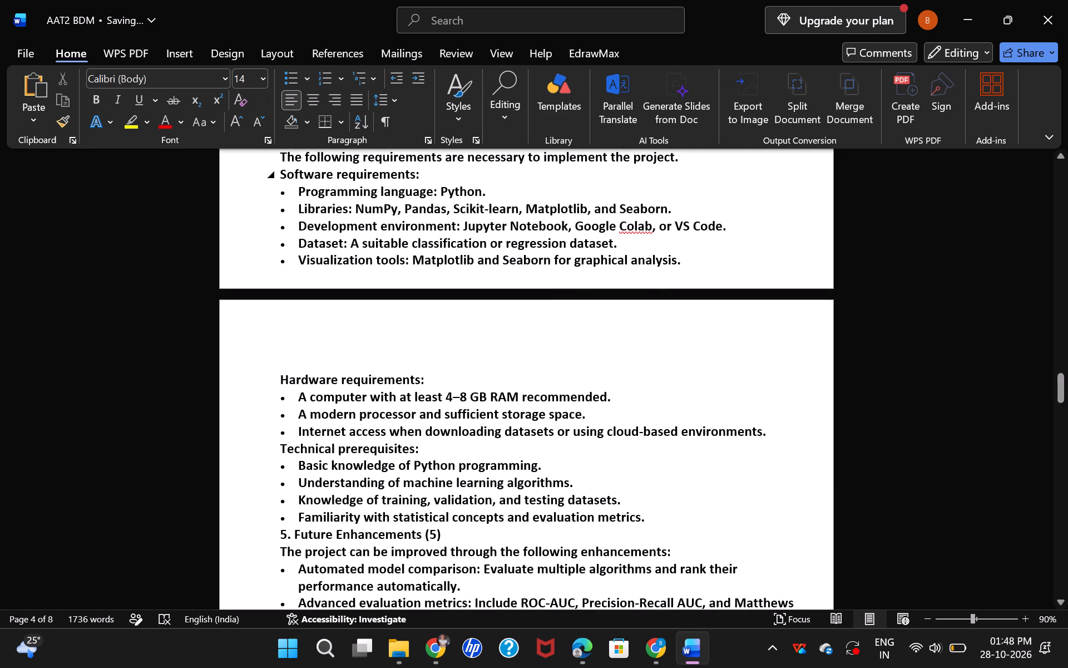
scroll(291, 172, up, 1)
drag(281, 165, 407, 249)
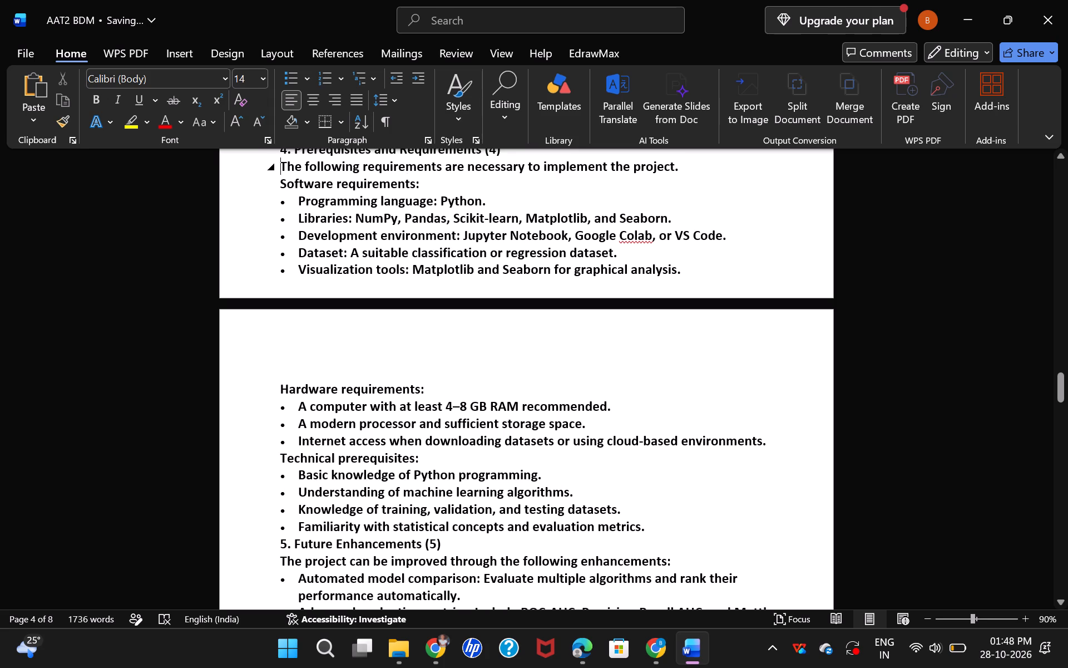
drag(407, 249, 649, 524)
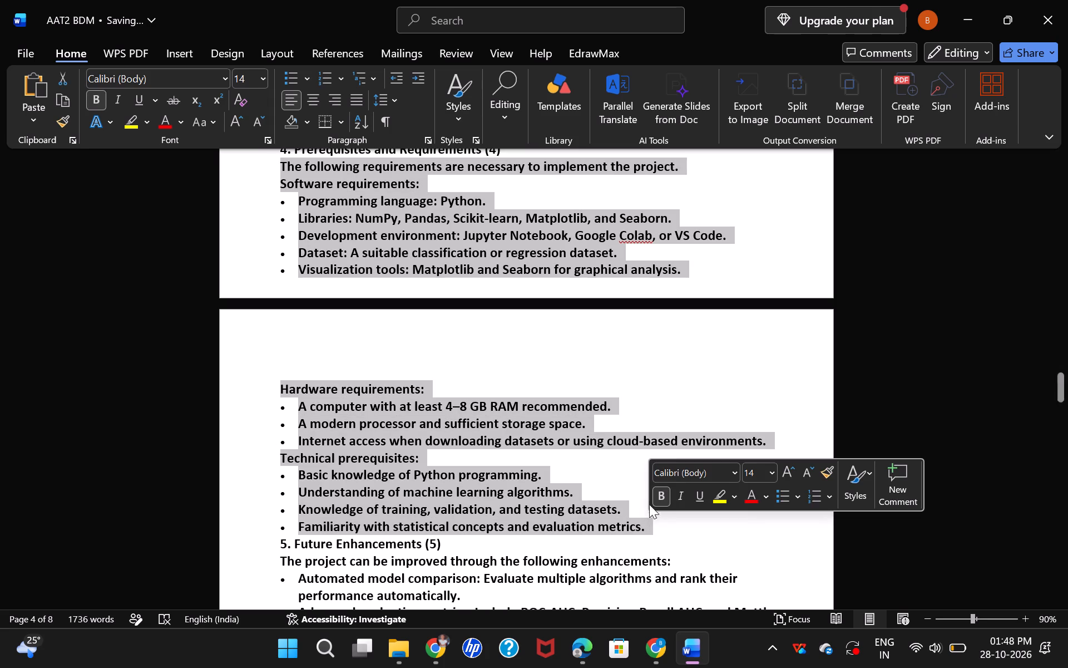
click(662, 497)
click(611, 489)
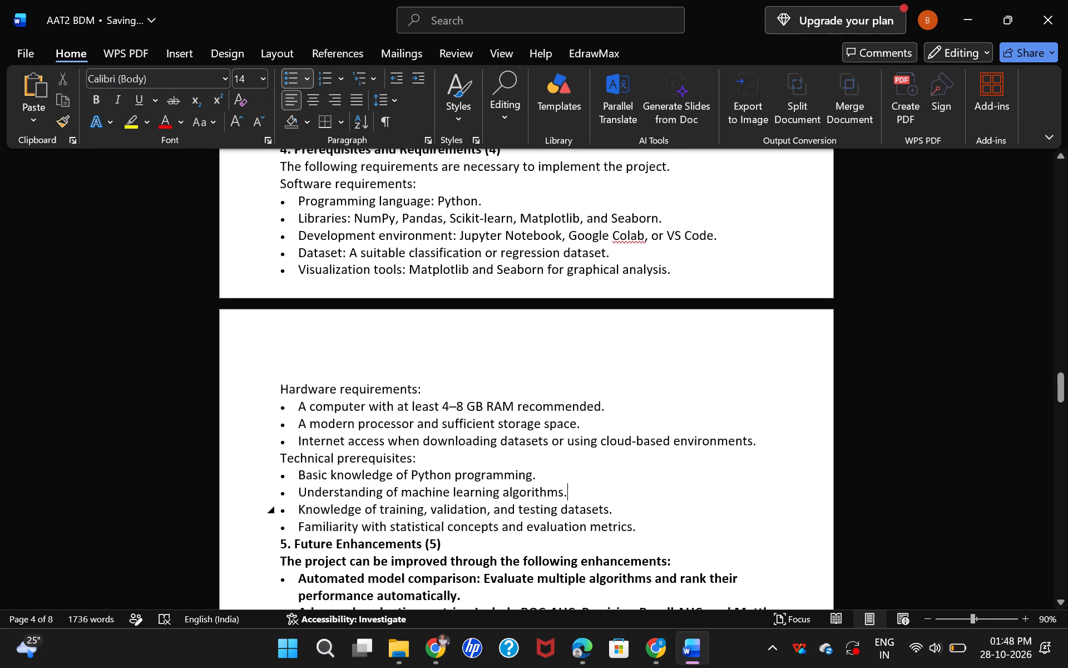
click(652, 524)
key(Return)
key(Return)
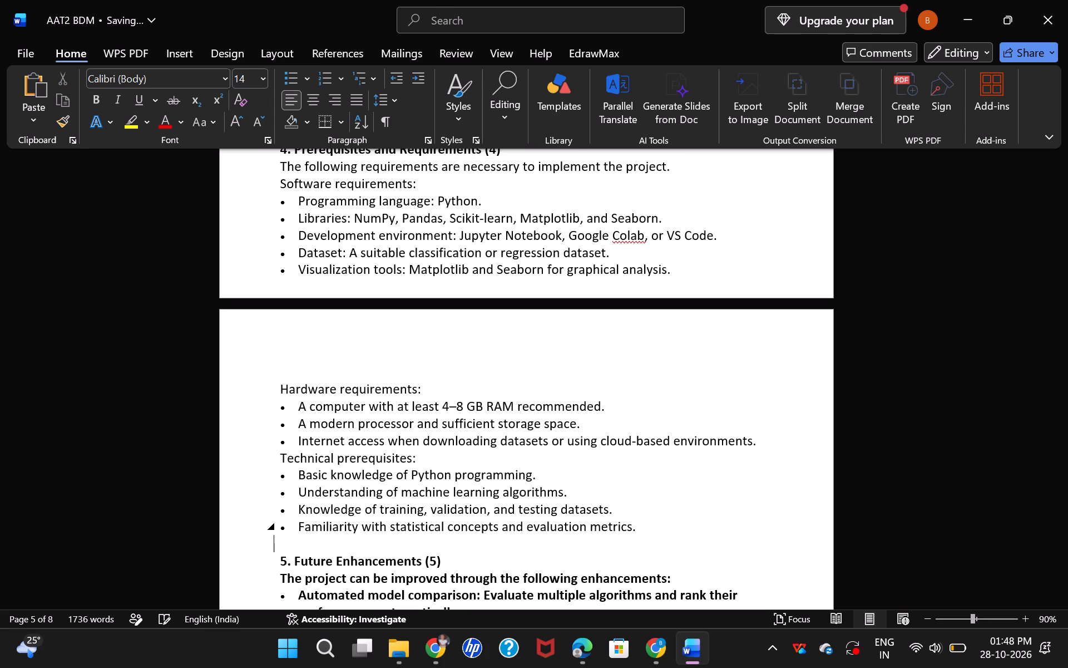
key(Return)
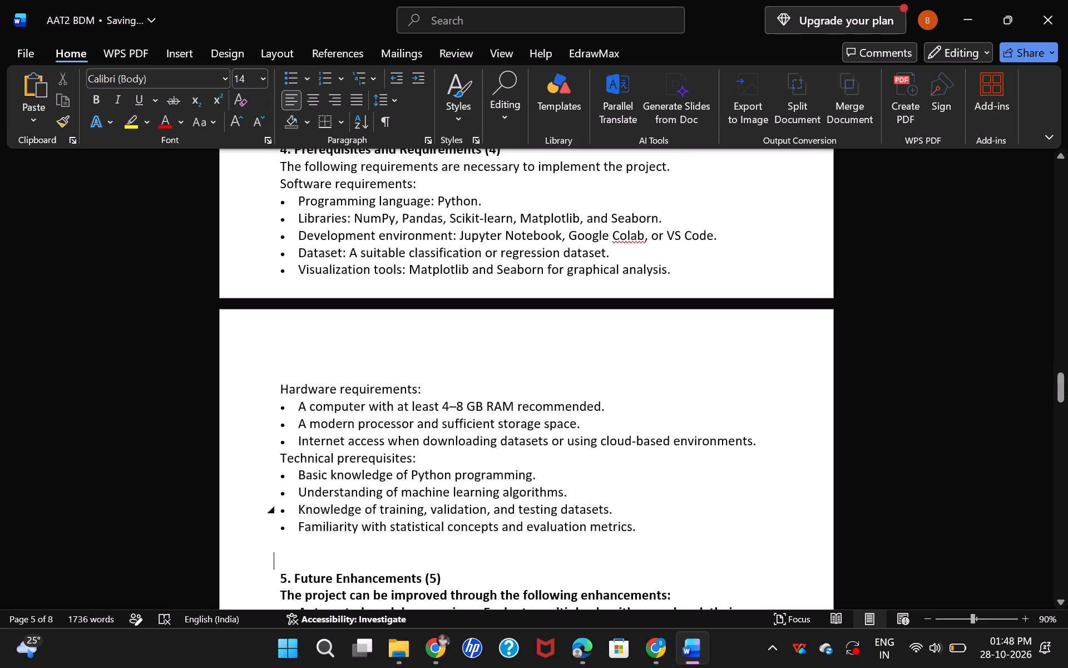
Remove bold from the Future Enhancements intro line and bullets, and add two blank lines before the "6. Implementation Strategy (6)" heading.
scroll(606, 507, down, 3)
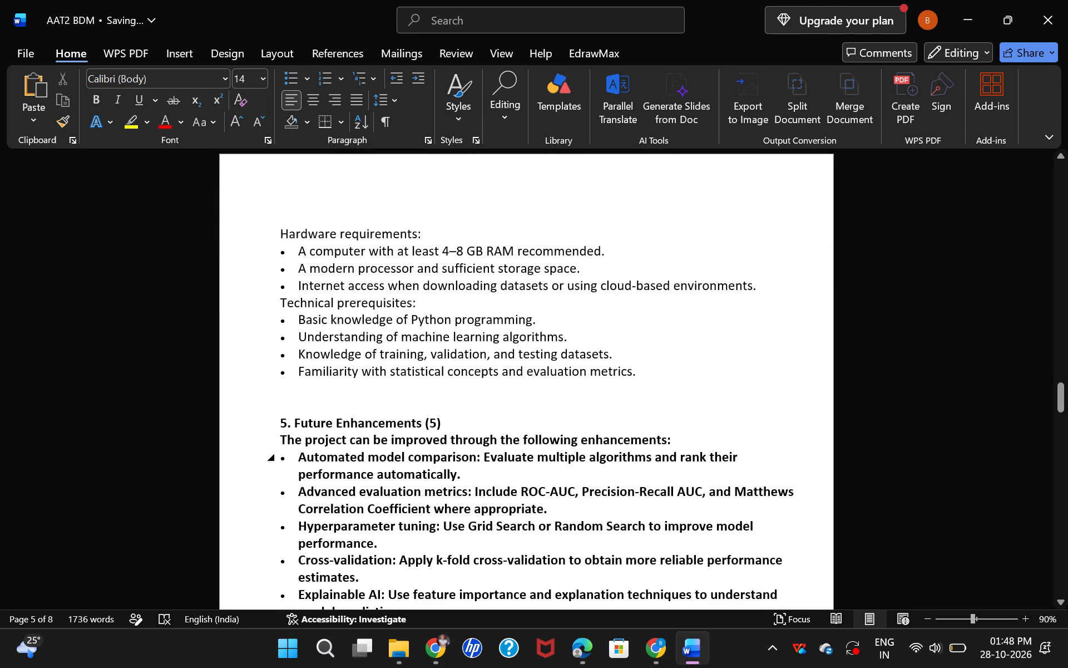
scroll(670, 438, down, 2)
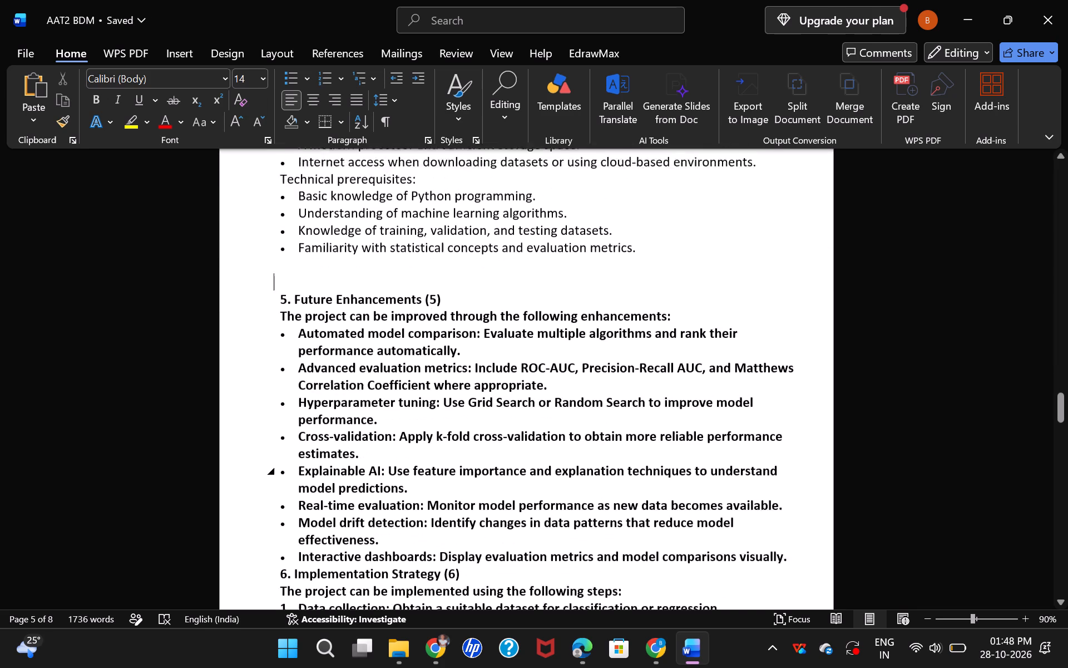
scroll(670, 438, down, 1)
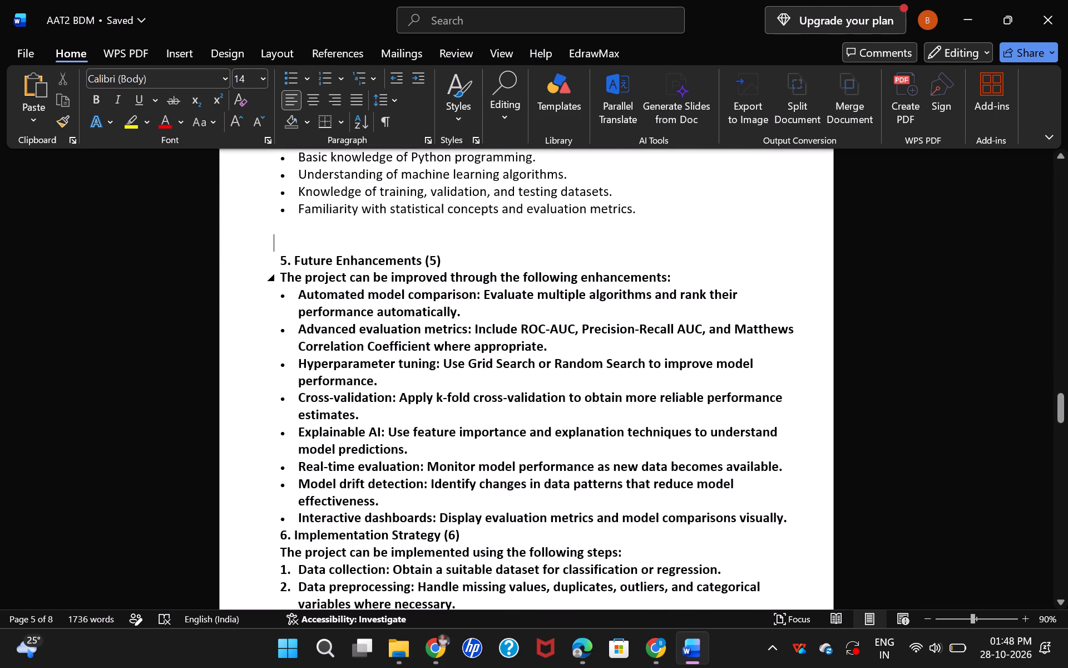
drag(278, 274, 793, 492)
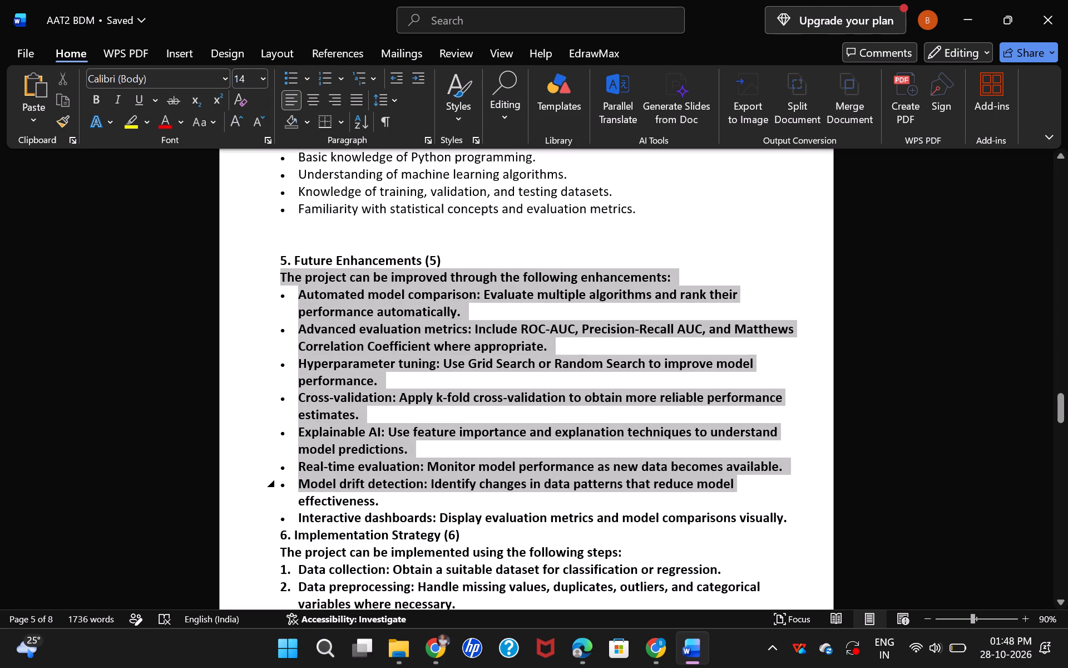
drag(793, 492, 788, 518)
click(802, 494)
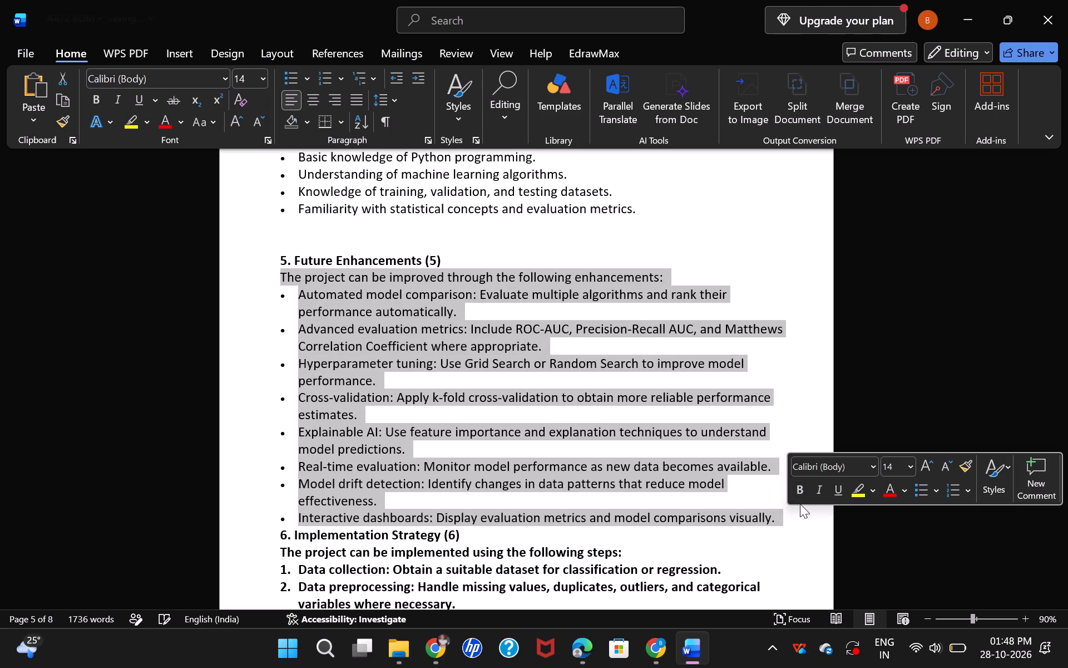
click(792, 520)
key(Return)
key(Return)
key(Return)
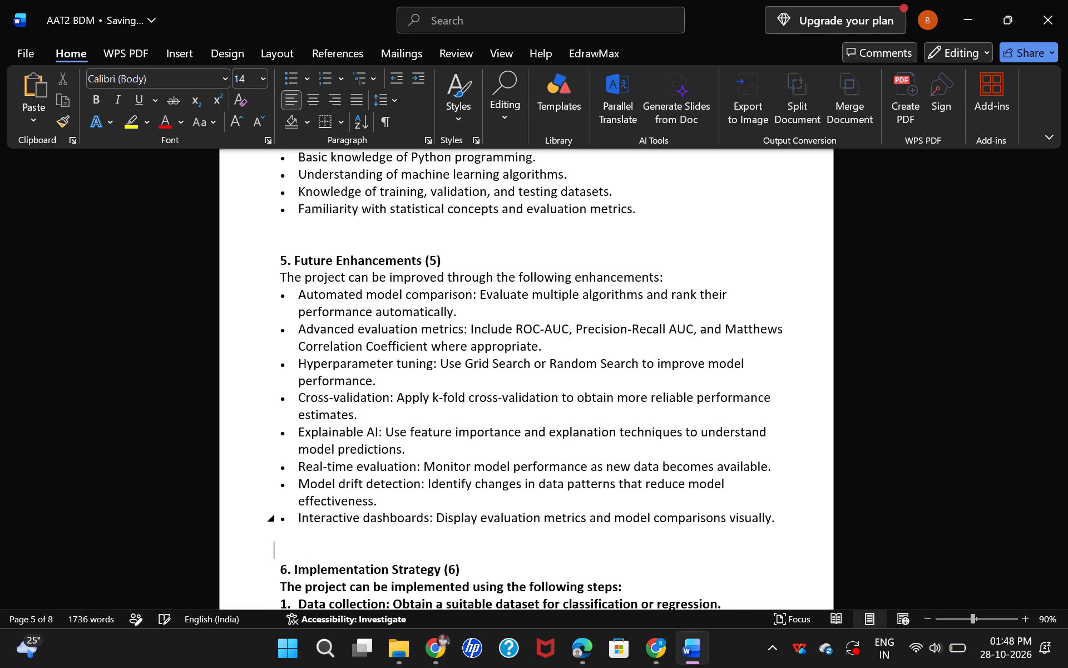
Remove bold from the "Common evaluation metrics:" line, its table and the paragraph below, and add two blank lines before "7. Testing and Validation (7)".
scroll(673, 450, down, 3)
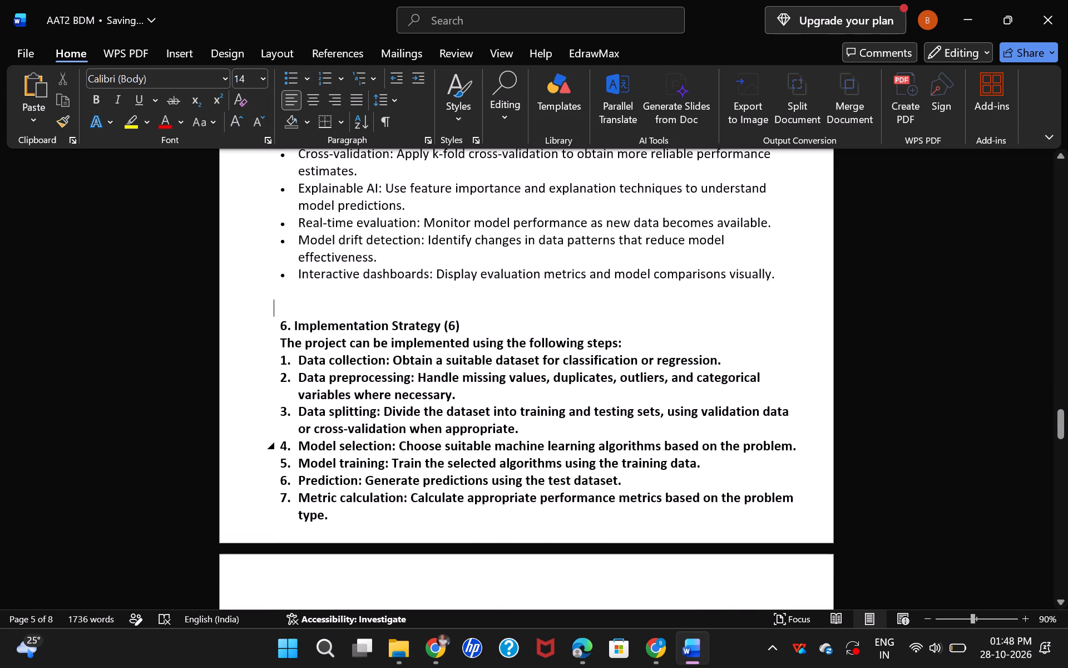
scroll(673, 450, down, 2)
scroll(385, 382, down, 1)
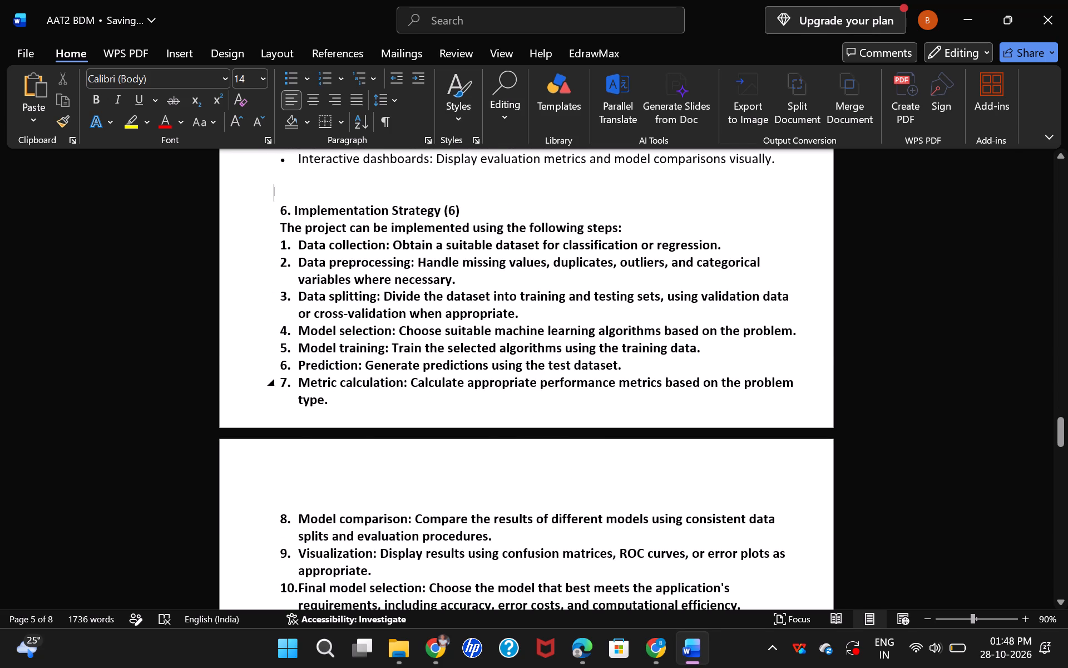
scroll(385, 382, down, 5)
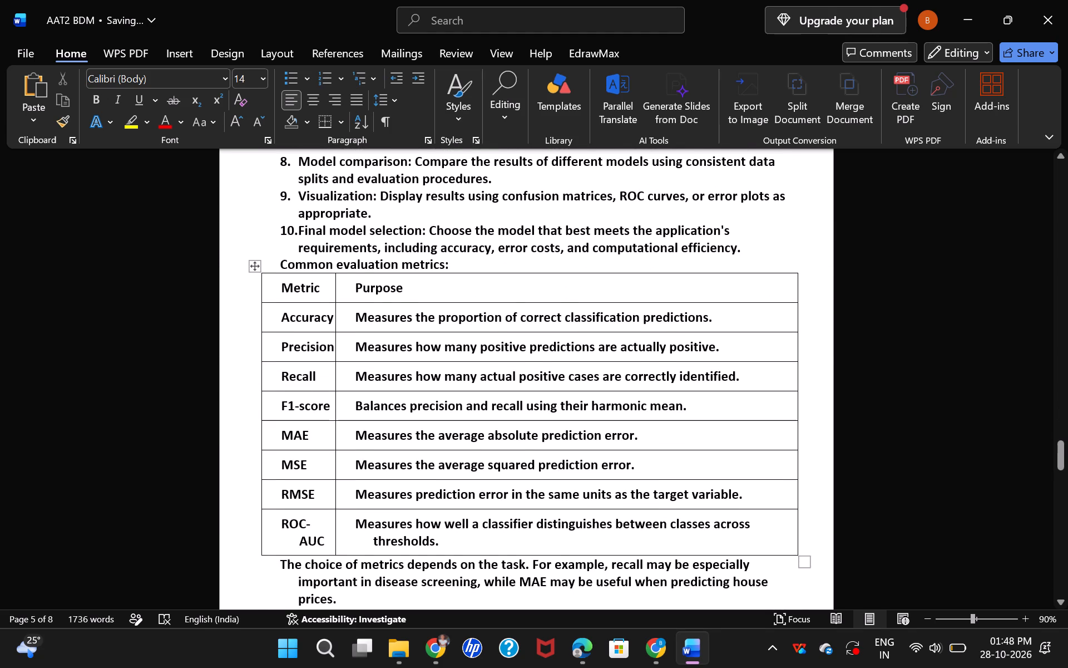
scroll(385, 382, down, 3)
ctrl+scroll(385, 382, down, 1)
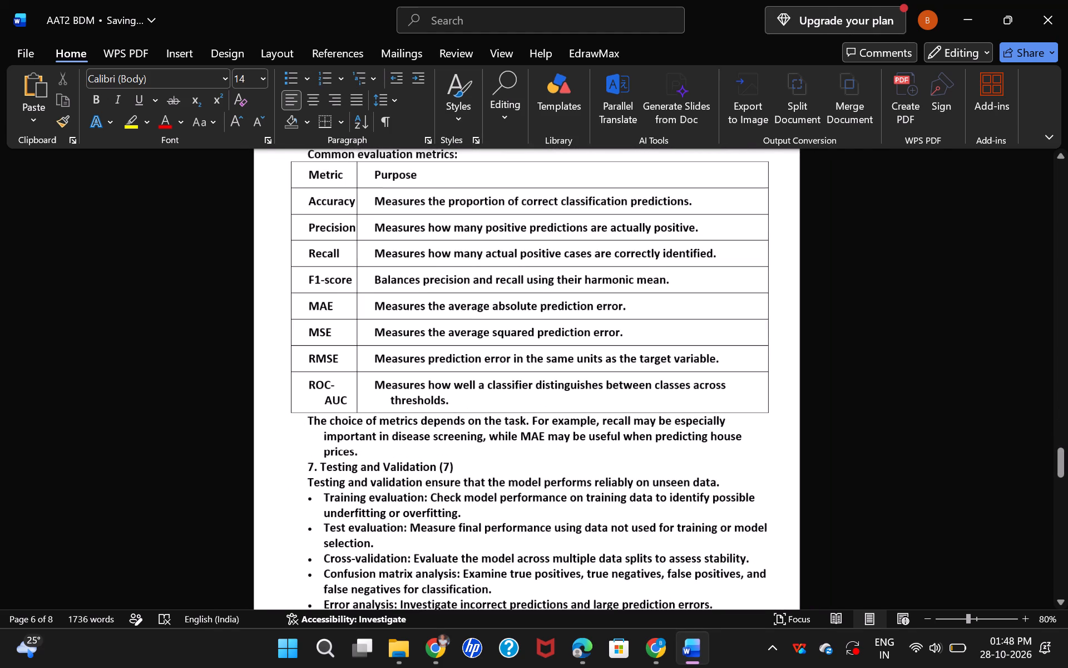
scroll(385, 382, up, 4)
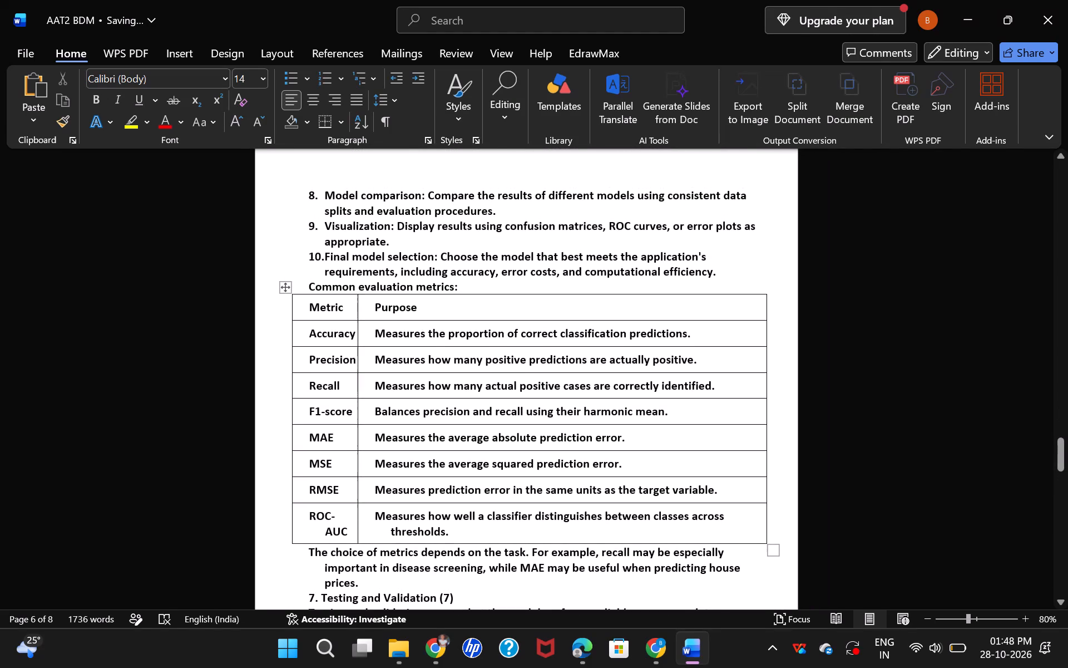
drag(310, 288, 364, 582)
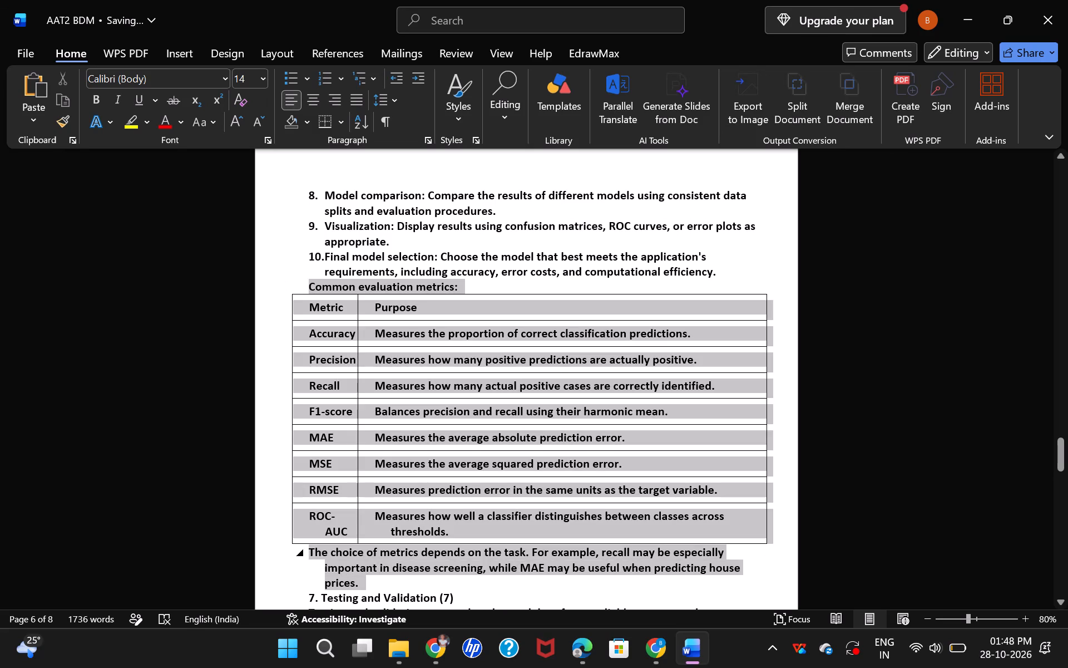
drag(364, 582, 363, 583)
click(376, 551)
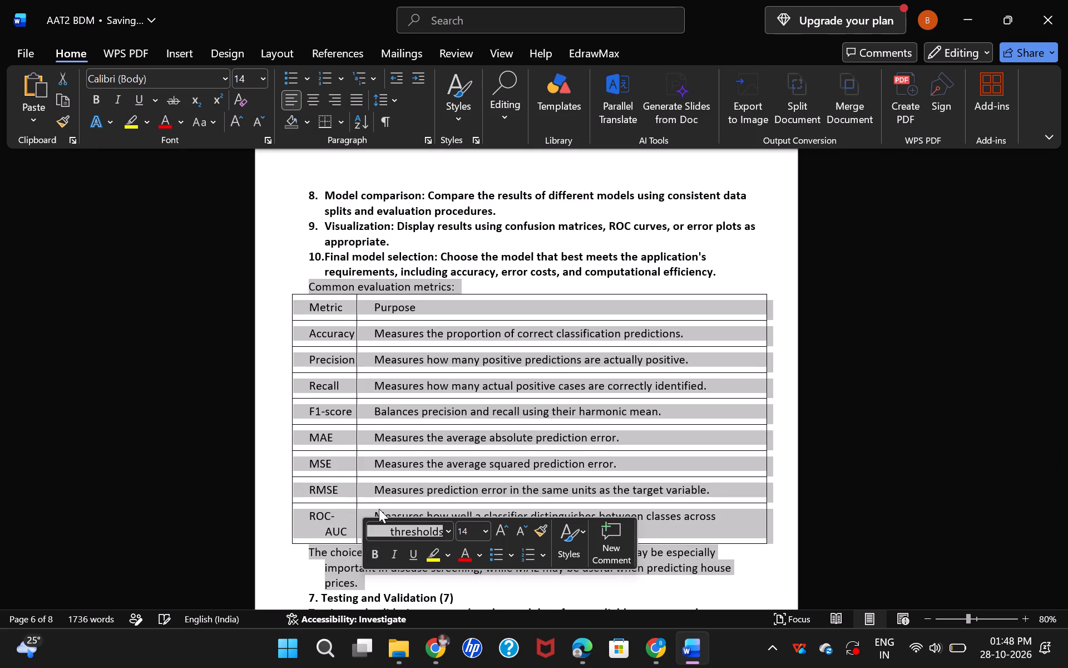
click(412, 445)
click(371, 591)
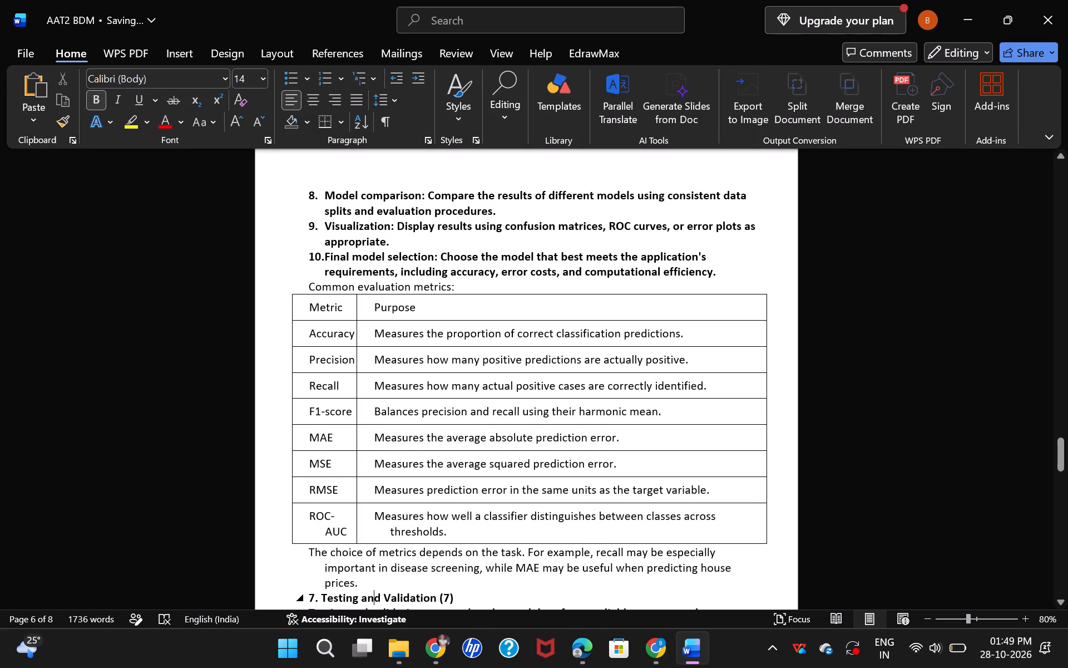
key(Up)
key(Return)
key(Return)
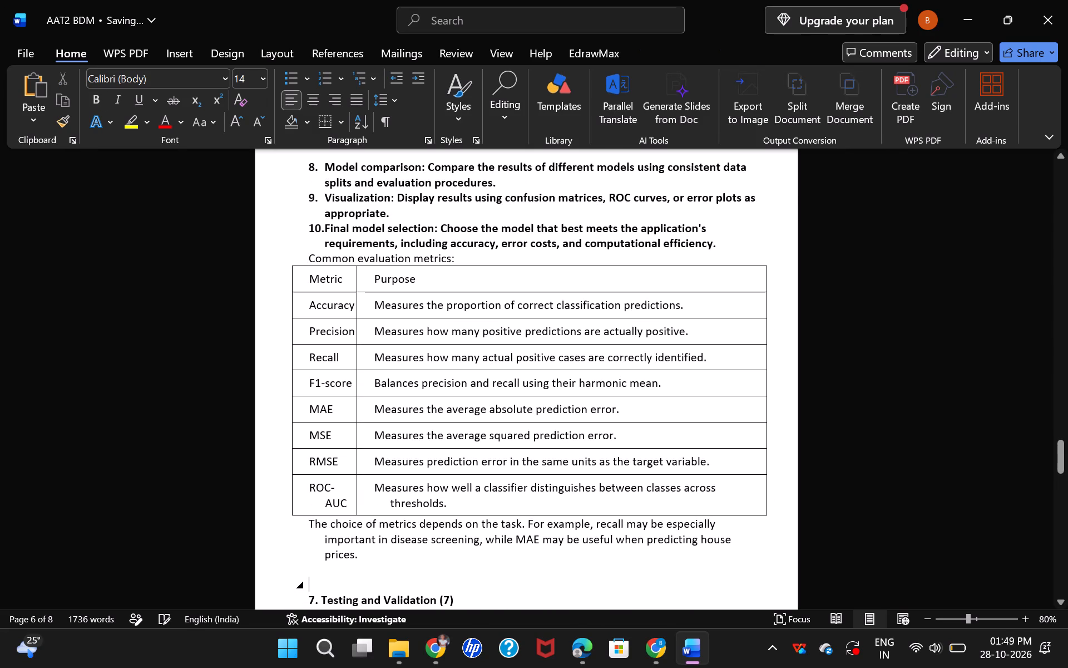
Remove bold from the Implementation Strategy intro line and all ten numbered steps below it.
scroll(378, 566, up, 5)
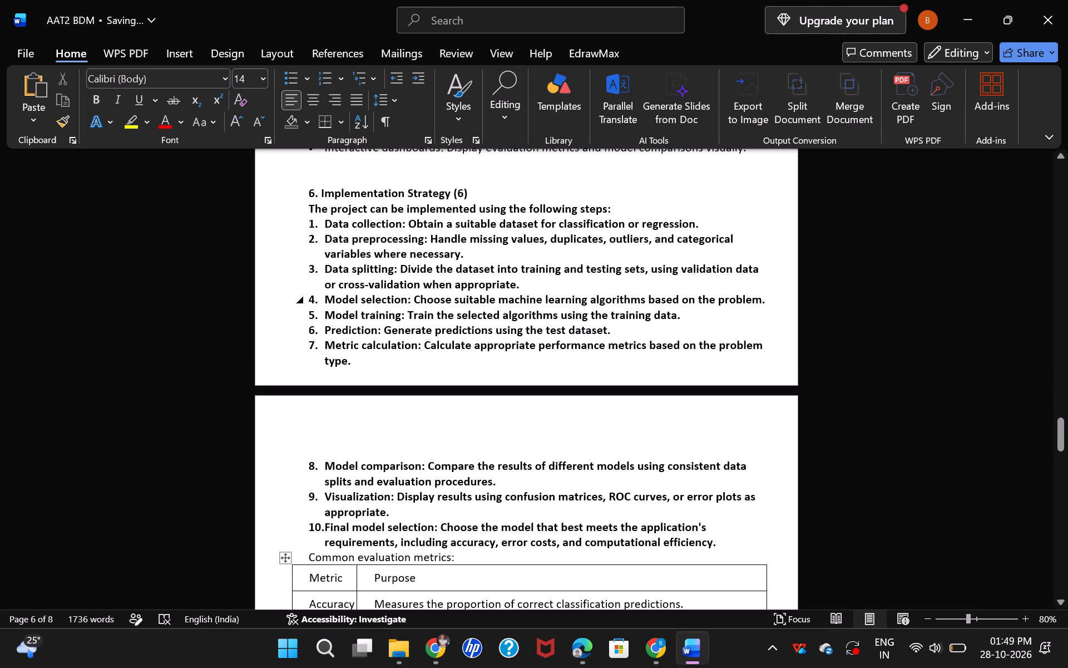
drag(309, 208, 387, 394)
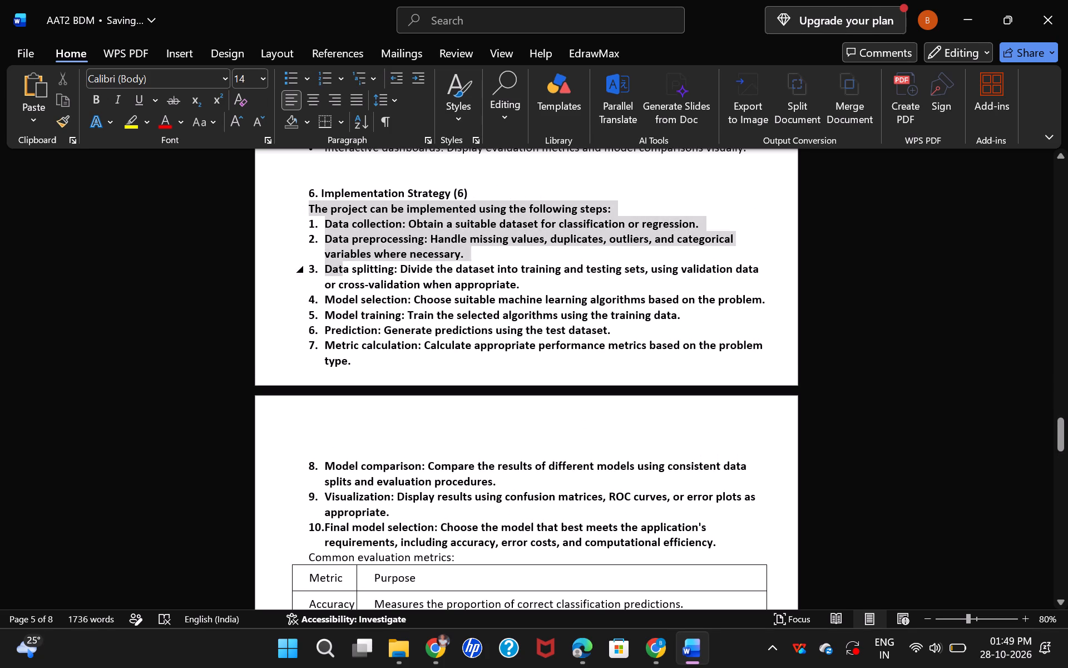
drag(387, 394, 722, 542)
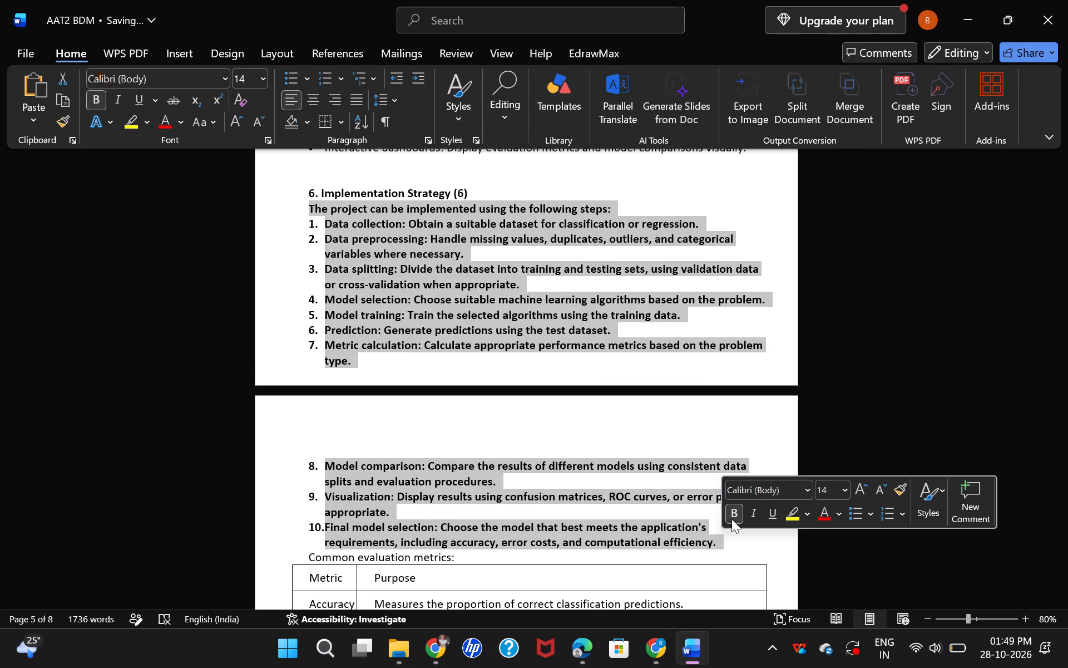
click(731, 519)
click(712, 545)
Remove bold from all text under "7. Testing and Validation (7)" and add two blank lines before the "8. Challenges and Risk Mitigation (8)" heading.
scroll(615, 528, down, 1)
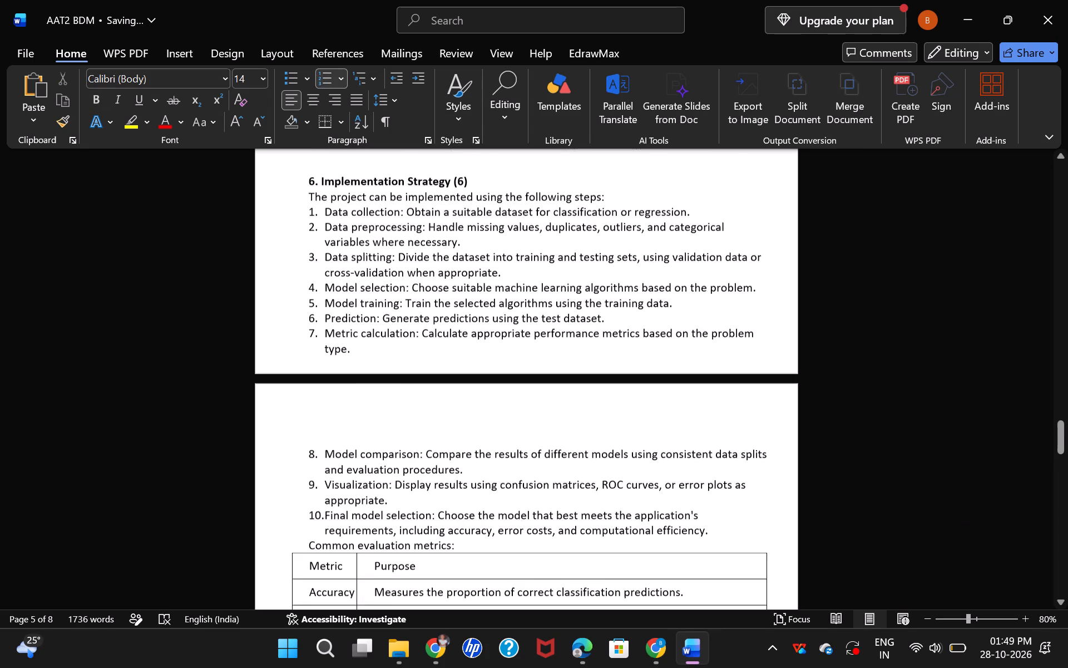
scroll(615, 528, down, 5)
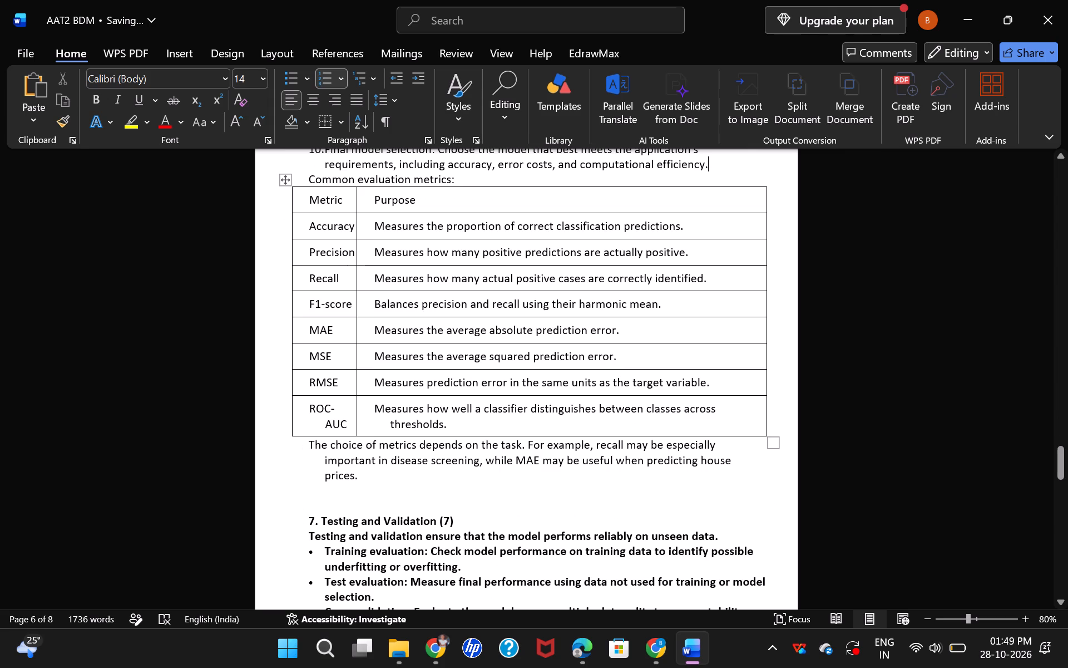
scroll(611, 426, down, 4)
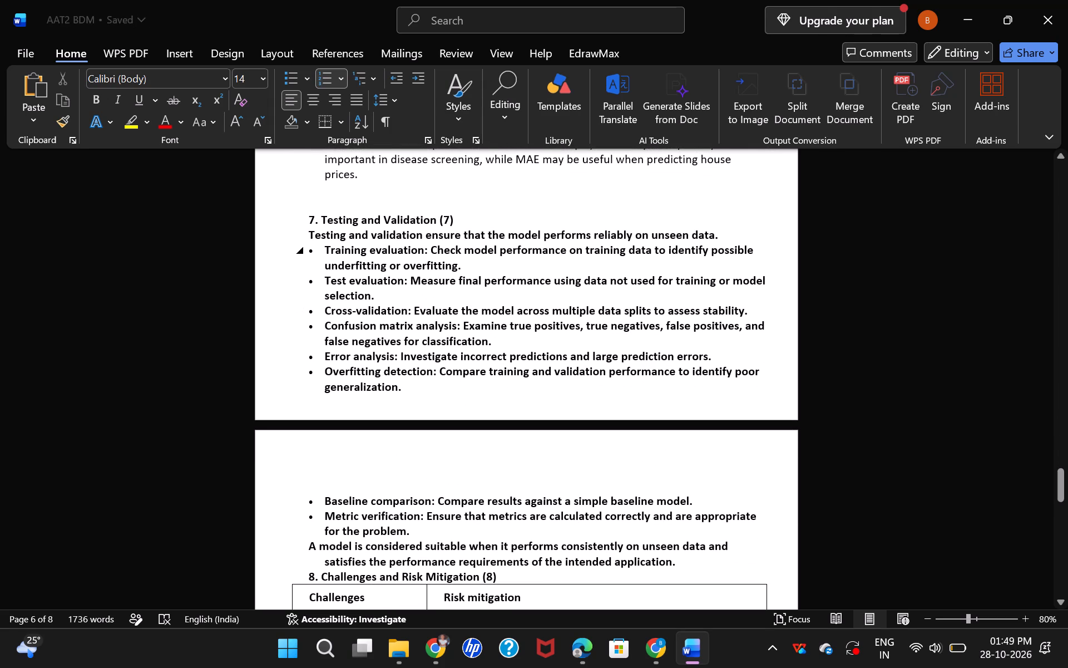
drag(309, 234, 637, 548)
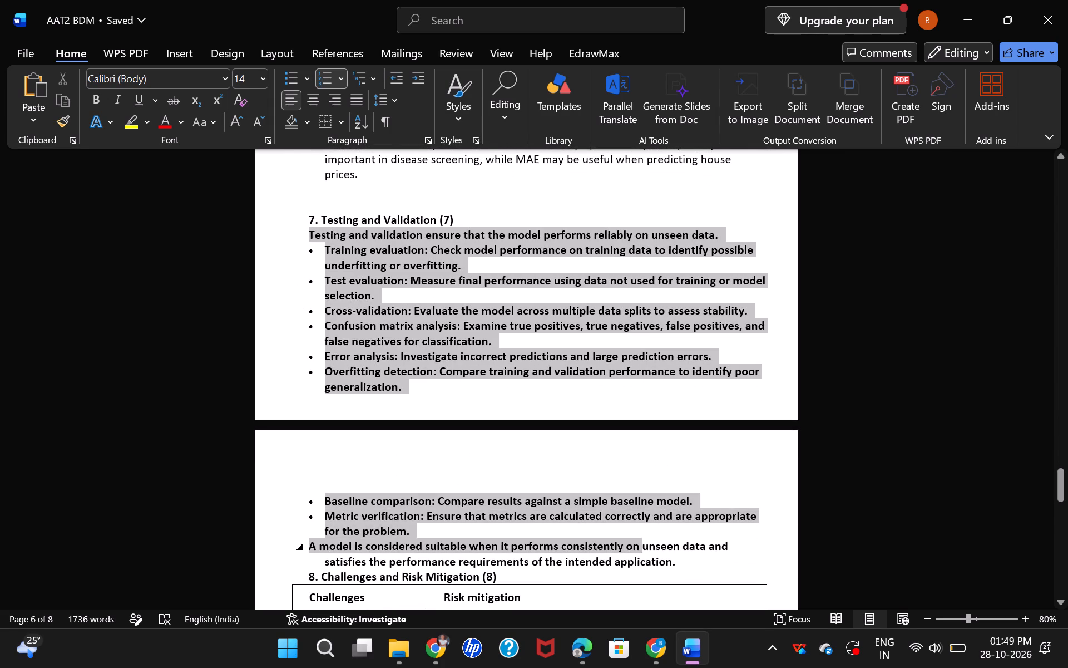
drag(637, 548, 677, 558)
click(688, 534)
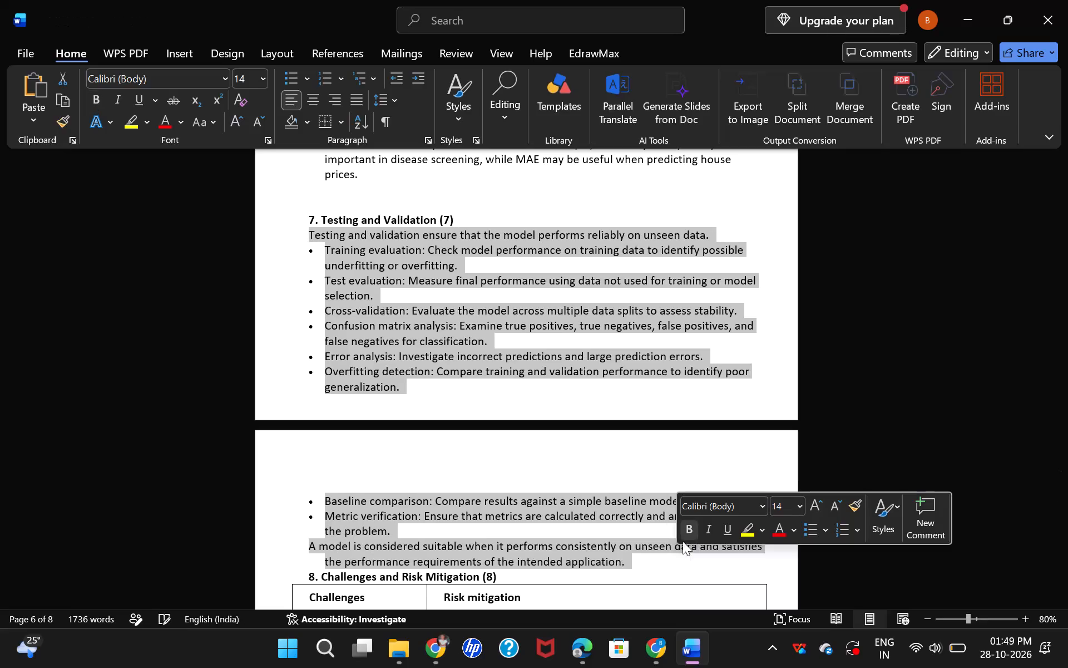
click(647, 562)
key(Return)
key(Return)
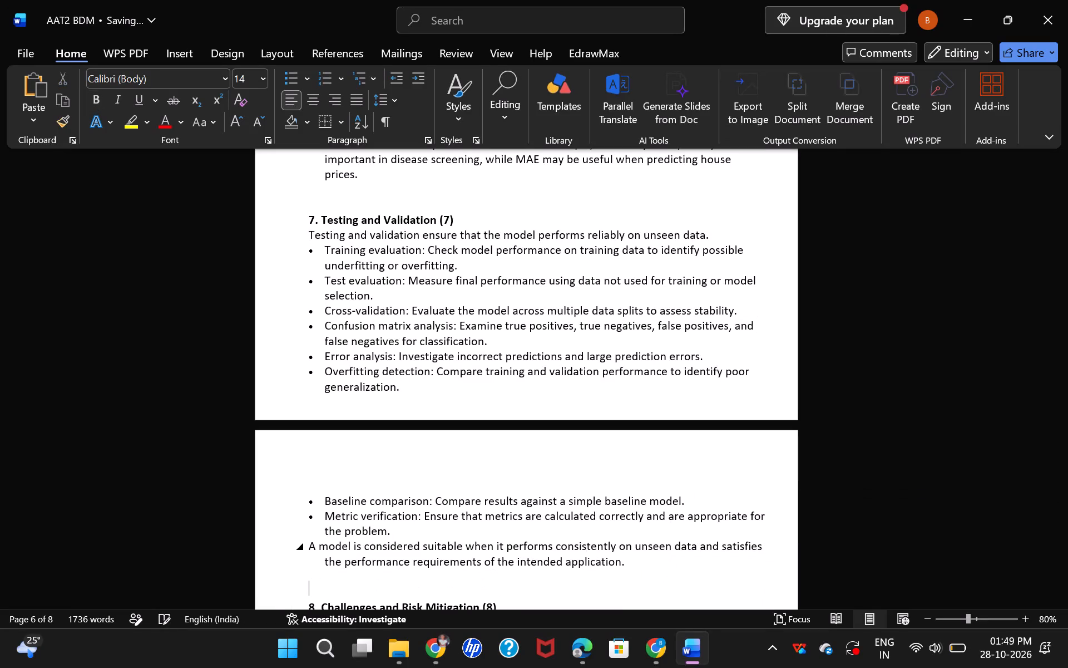
Remove bold from the Challenges and Risk mitigation table and the paragraph below, and add two blank lines before "9. Conclusion and Future Work (9)".
scroll(561, 462, down, 4)
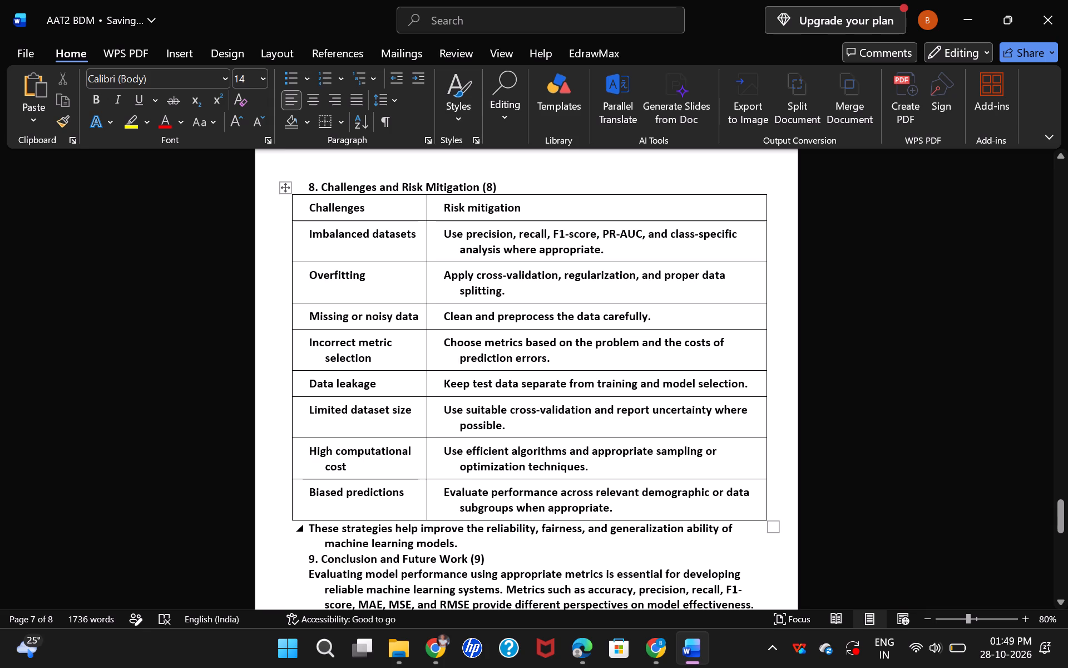
drag(466, 539, 463, 532)
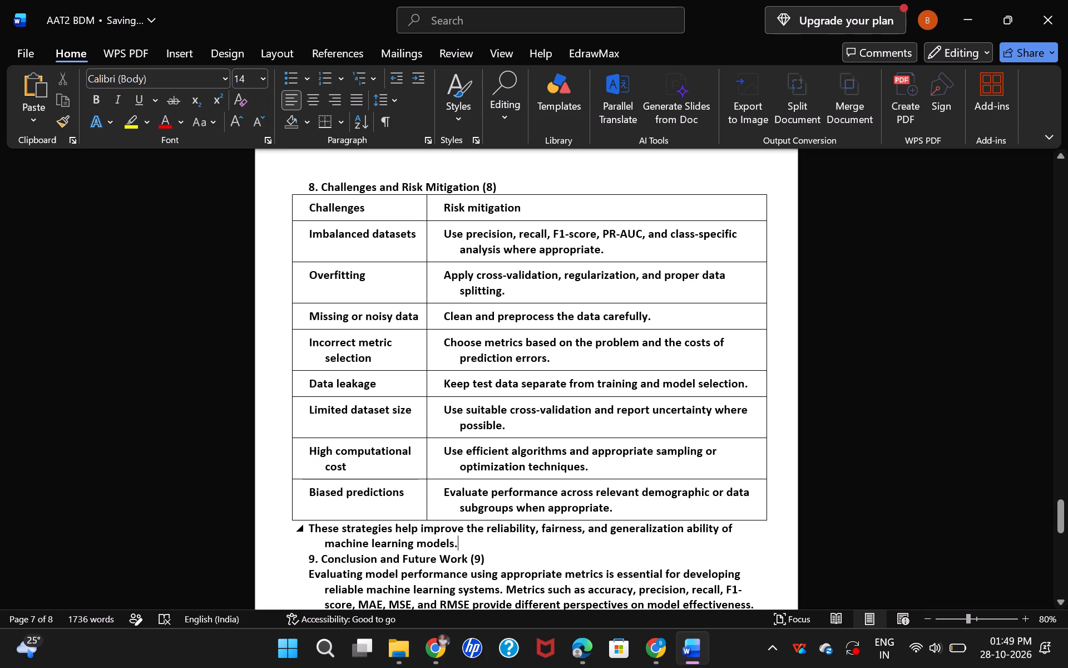
drag(463, 532, 305, 214)
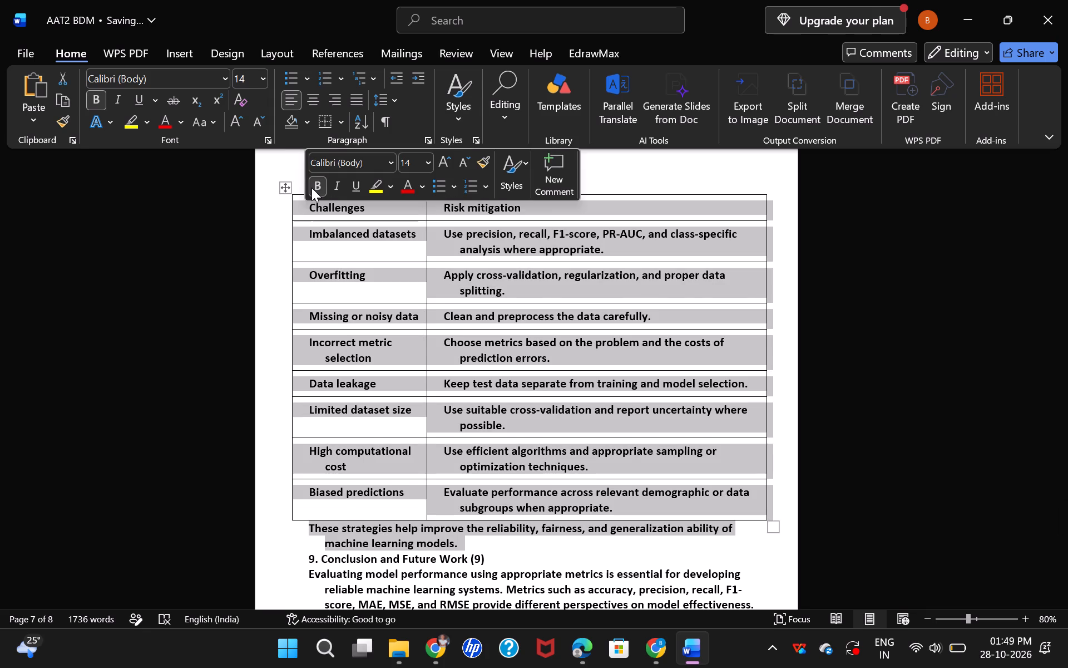
click(311, 188)
click(478, 524)
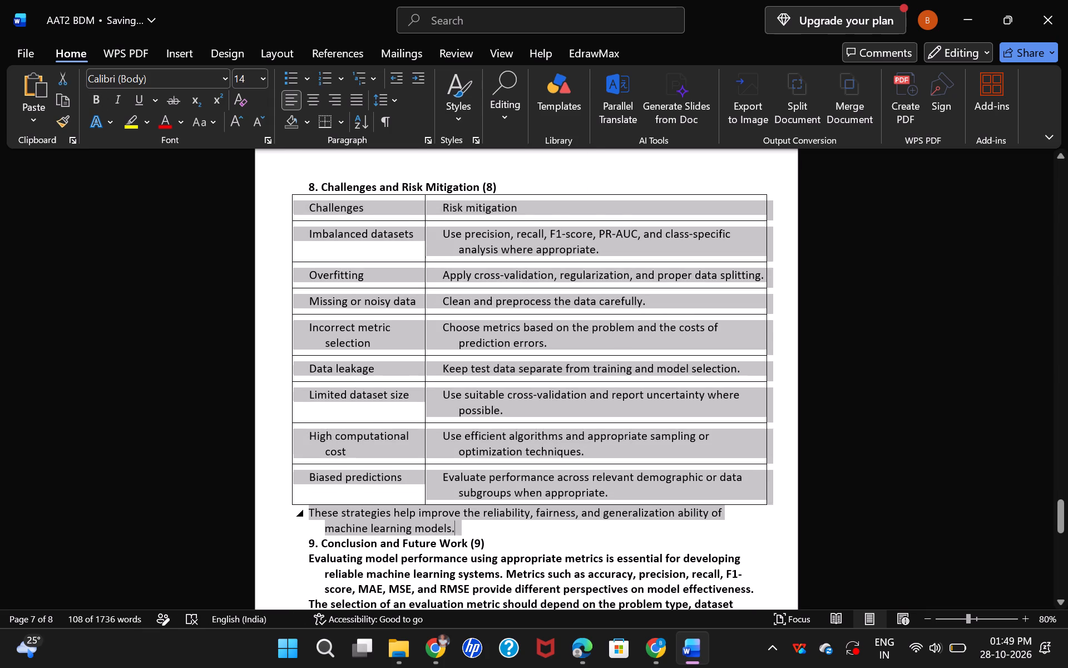
key(Return)
key(Return)
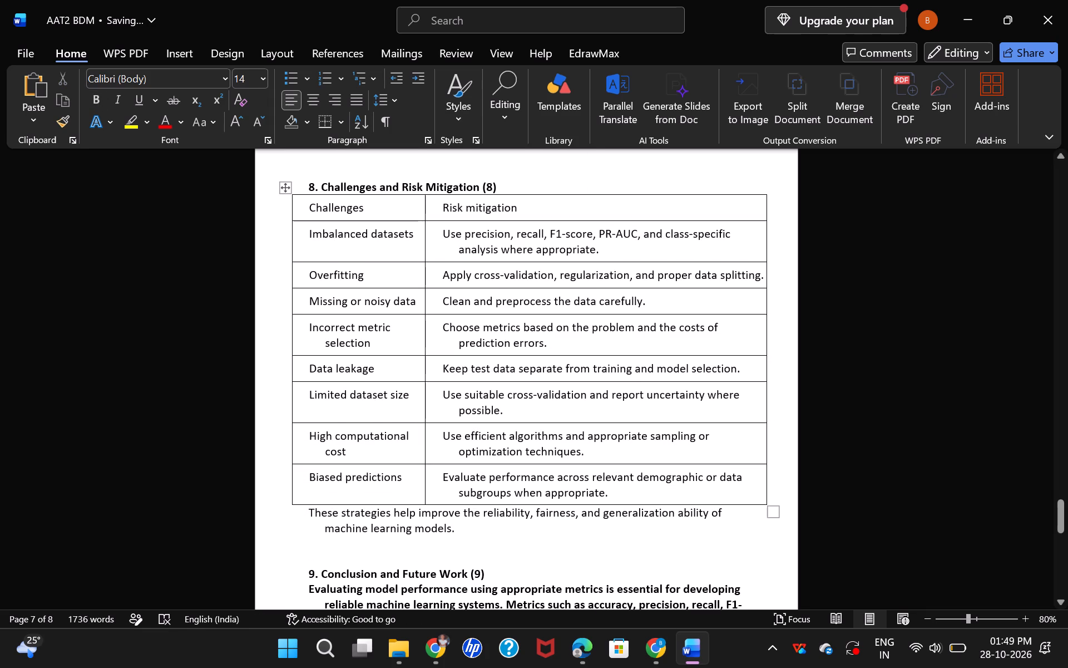
Remove bold from the three Conclusion and Future Work paragraphs and add two blank lines before the "10. Key Takeaways" heading.
scroll(515, 454, down, 5)
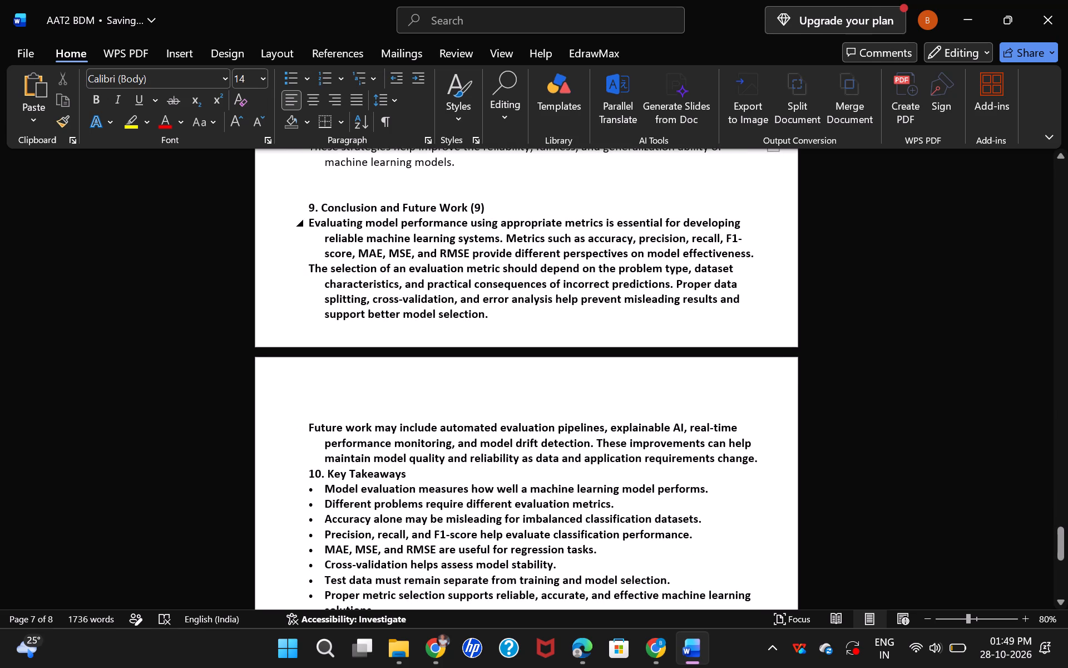
drag(308, 222, 737, 442)
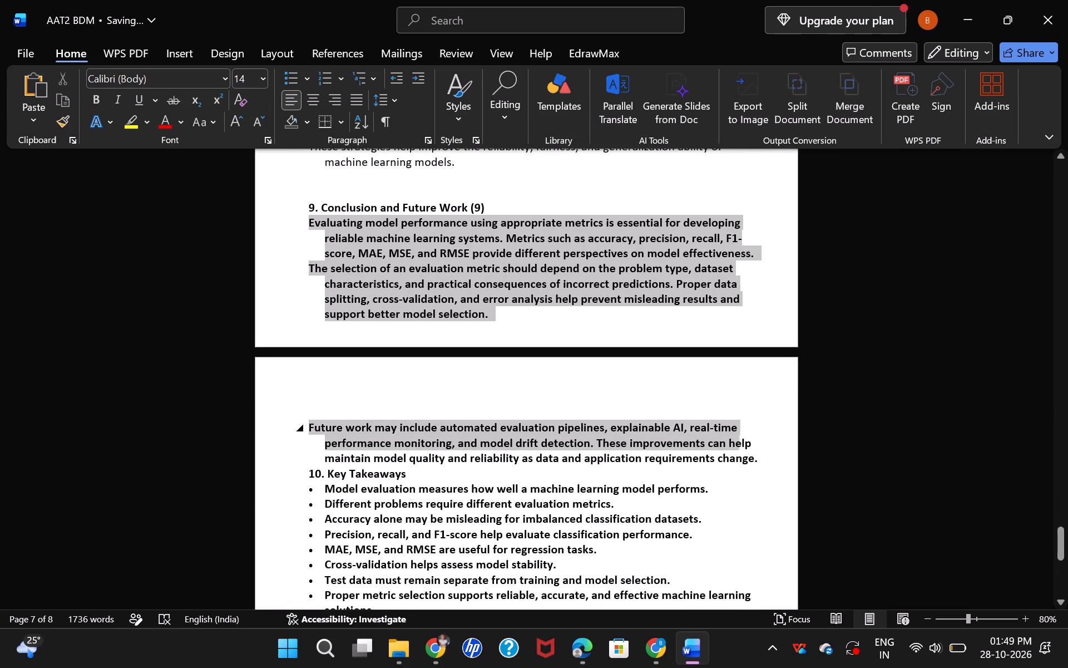
drag(737, 442, 763, 458)
click(768, 434)
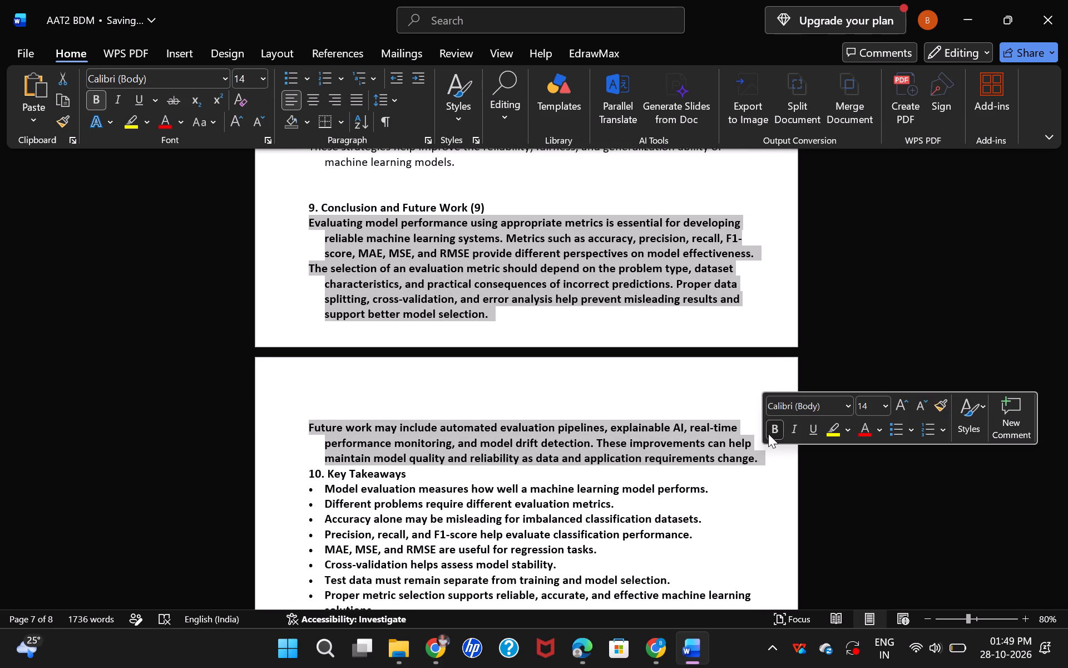
click(757, 460)
key(Return)
key(Return)
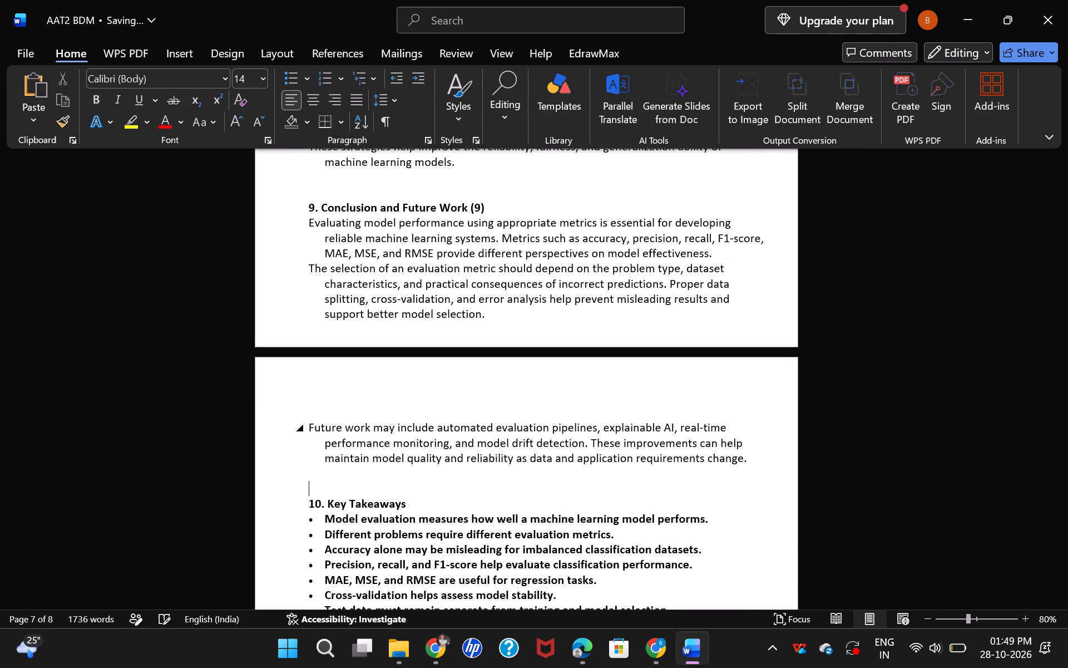
Remove bold from all the bullets under the "10. Key Takeaways" heading.
scroll(569, 323, down, 3)
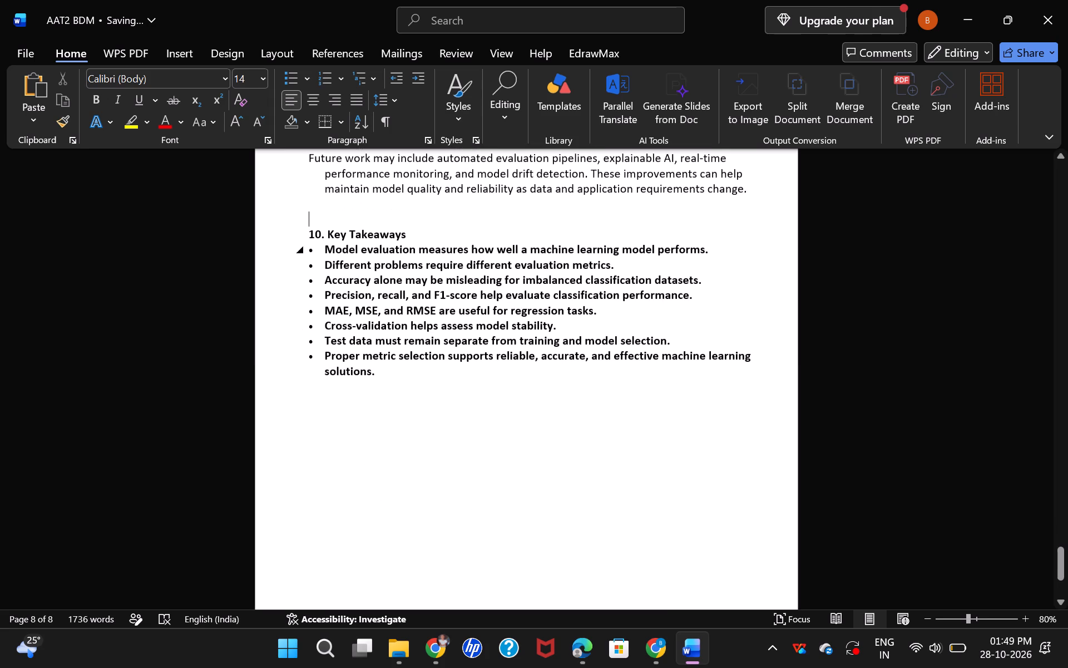
drag(324, 246, 380, 384)
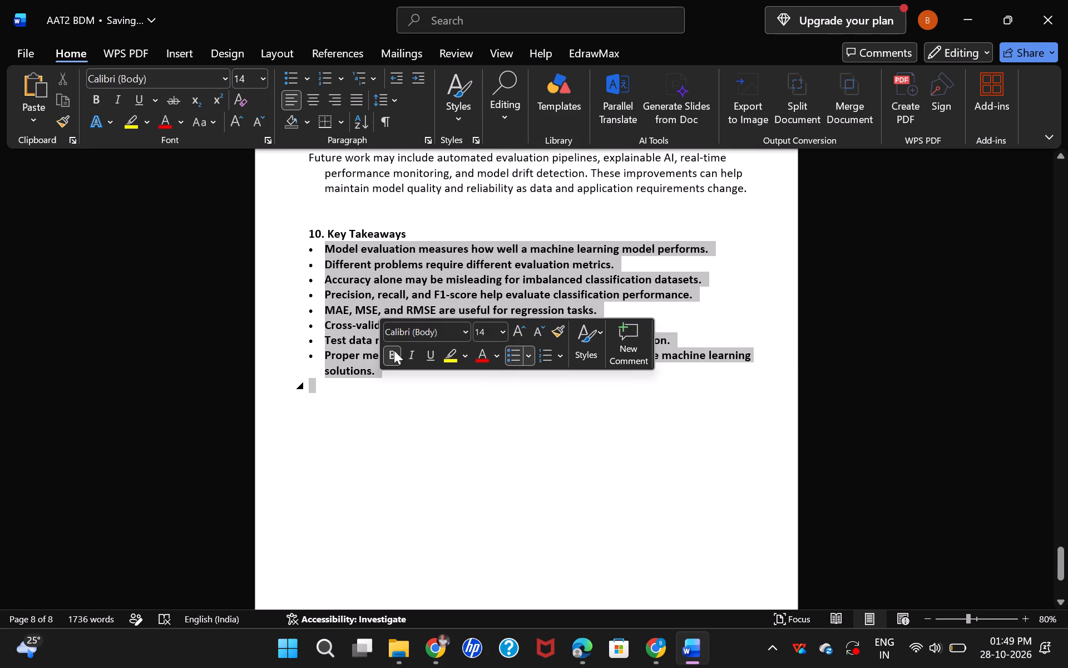
click(390, 357)
click(378, 384)
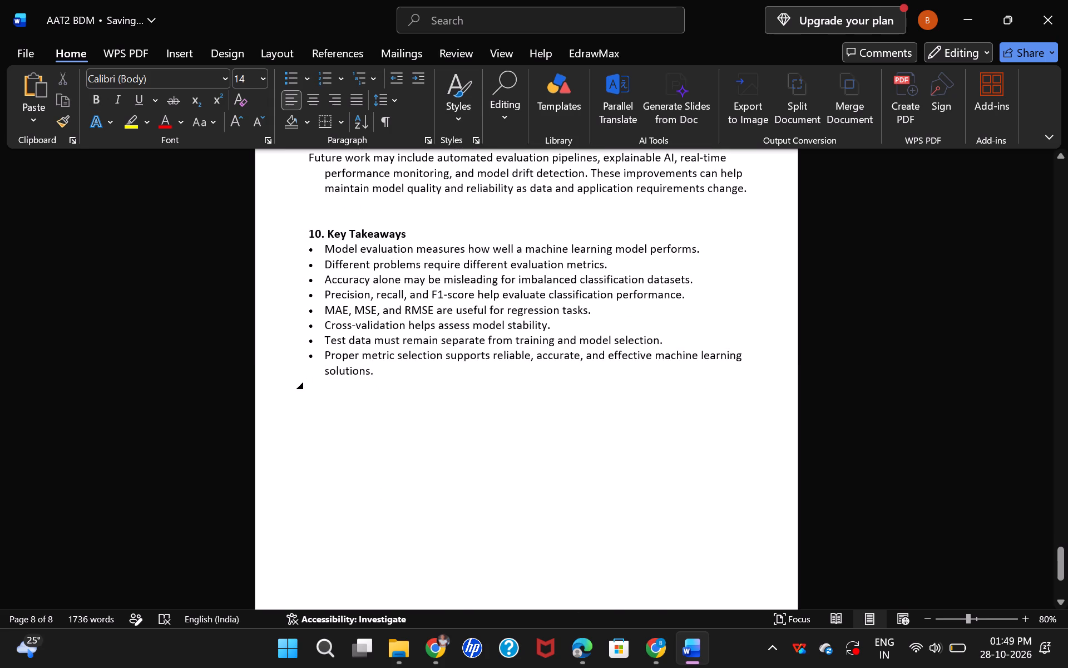
click(411, 383)
Review the whole document from the self-assessment form through the contents page and report sections to the end, checking content and formatting.
scroll(411, 383, up, 15)
scroll(411, 383, up, 7)
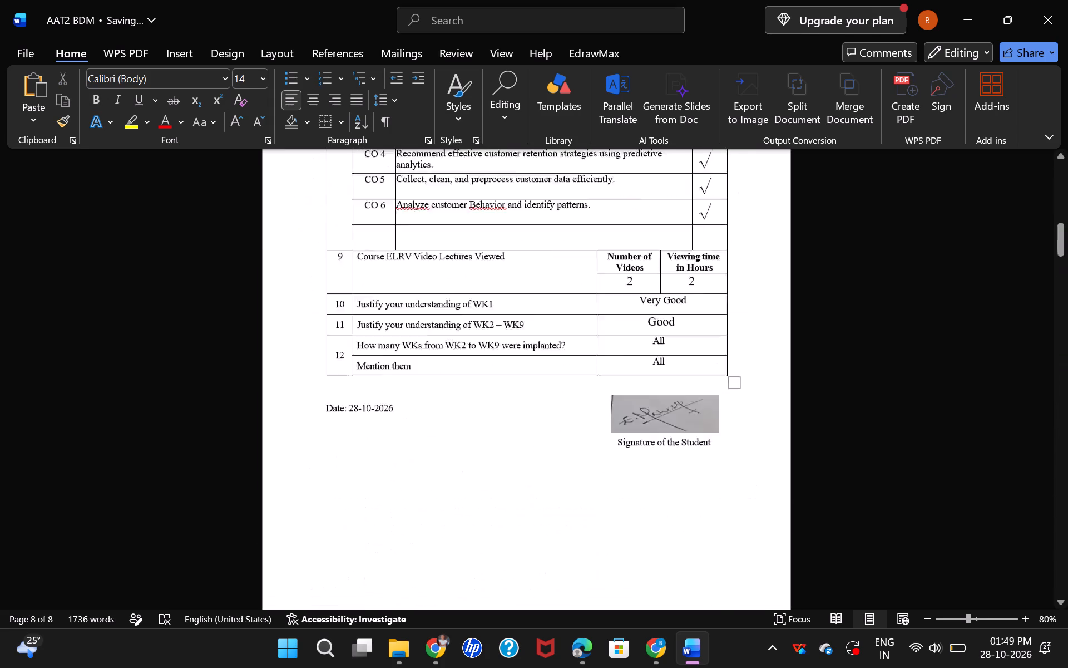
scroll(411, 383, up, 14)
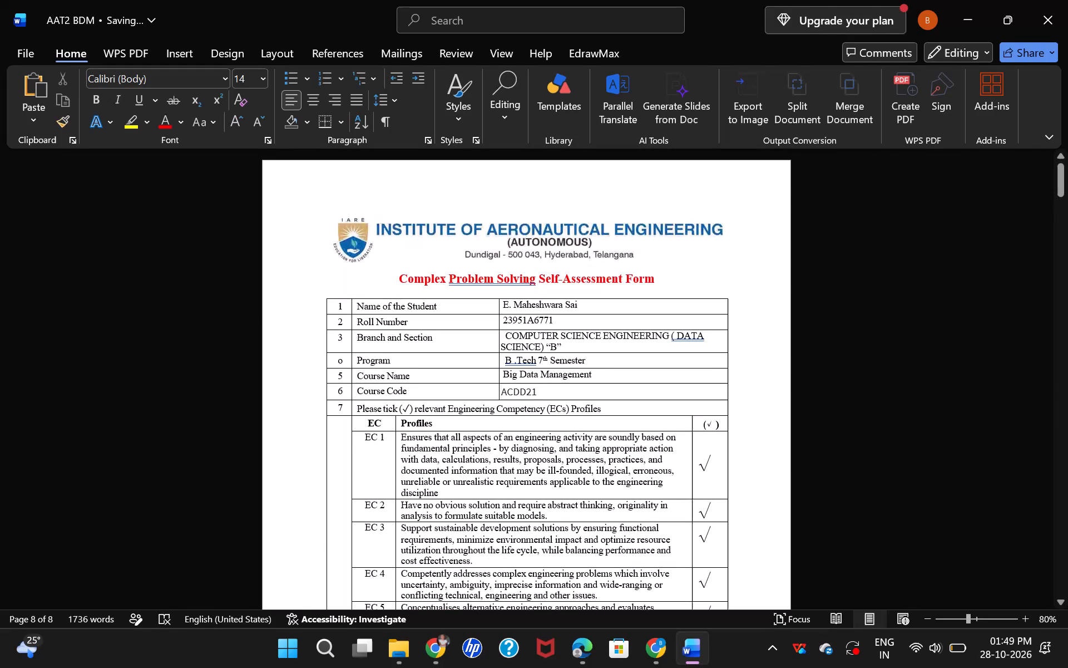
ctrl+scroll(535, 305, up, 2)
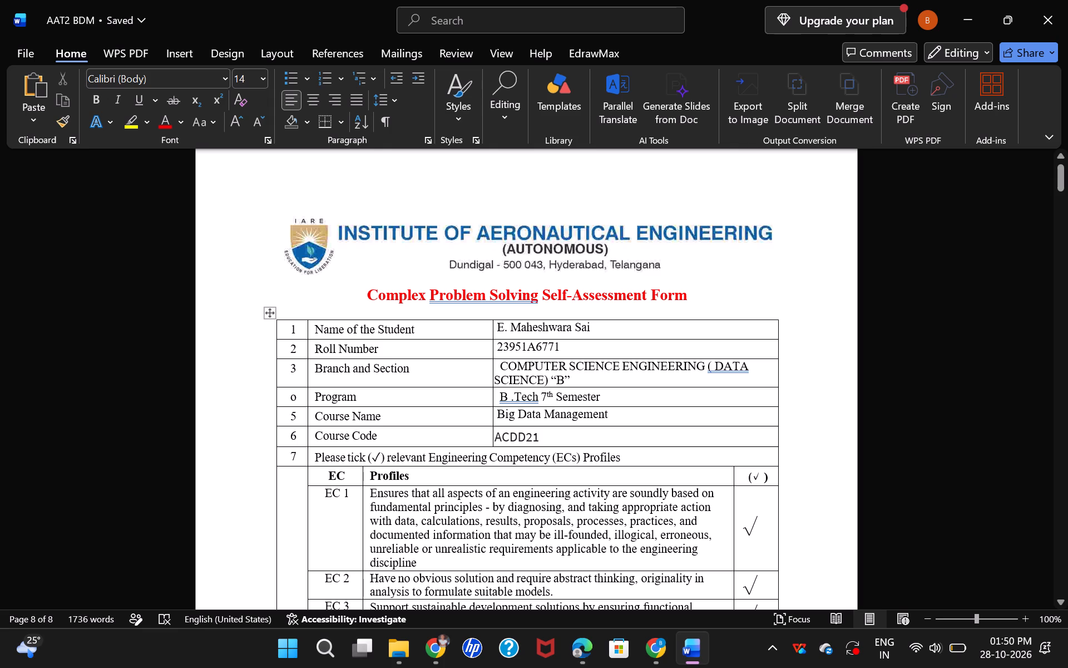
scroll(600, 378, down, 1)
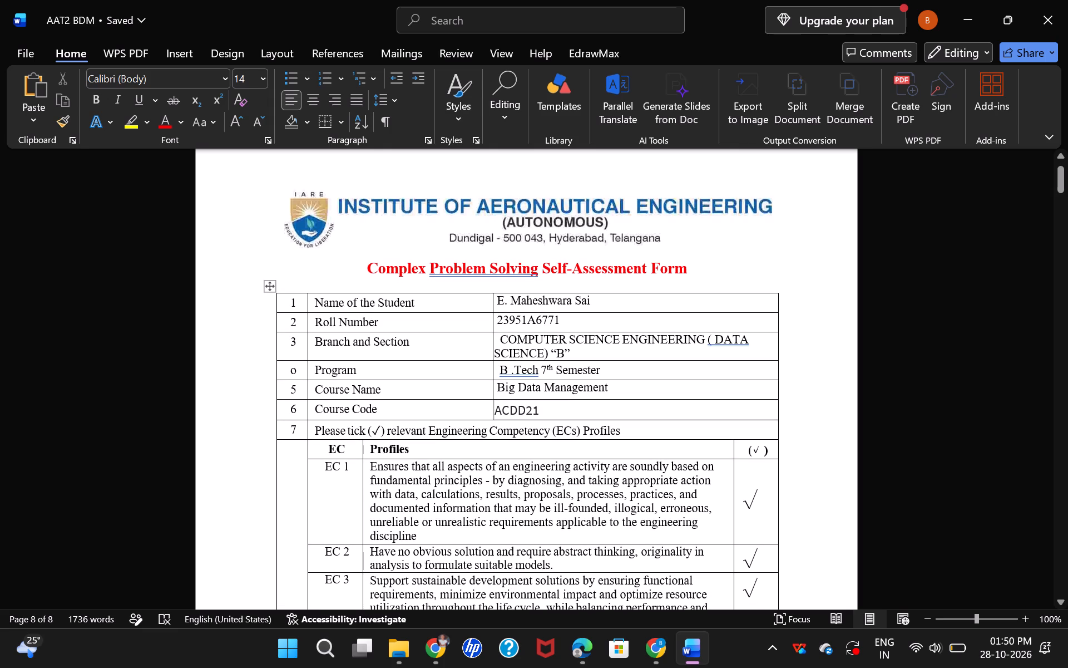
scroll(545, 430, down, 8)
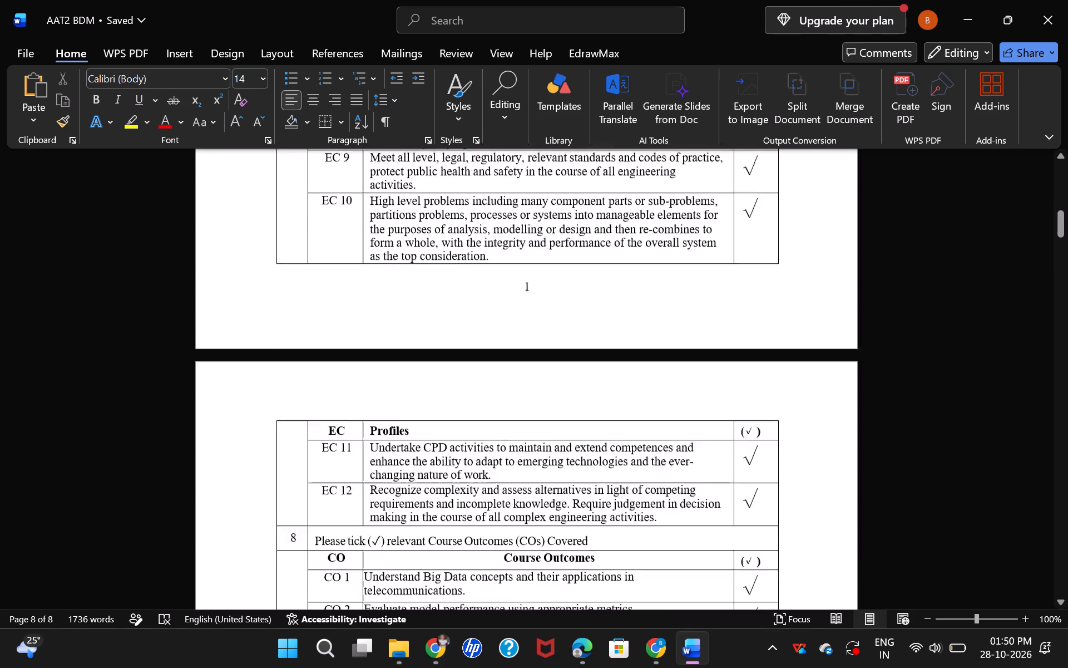
scroll(545, 430, down, 3)
scroll(545, 430, up, 1)
scroll(545, 430, down, 3)
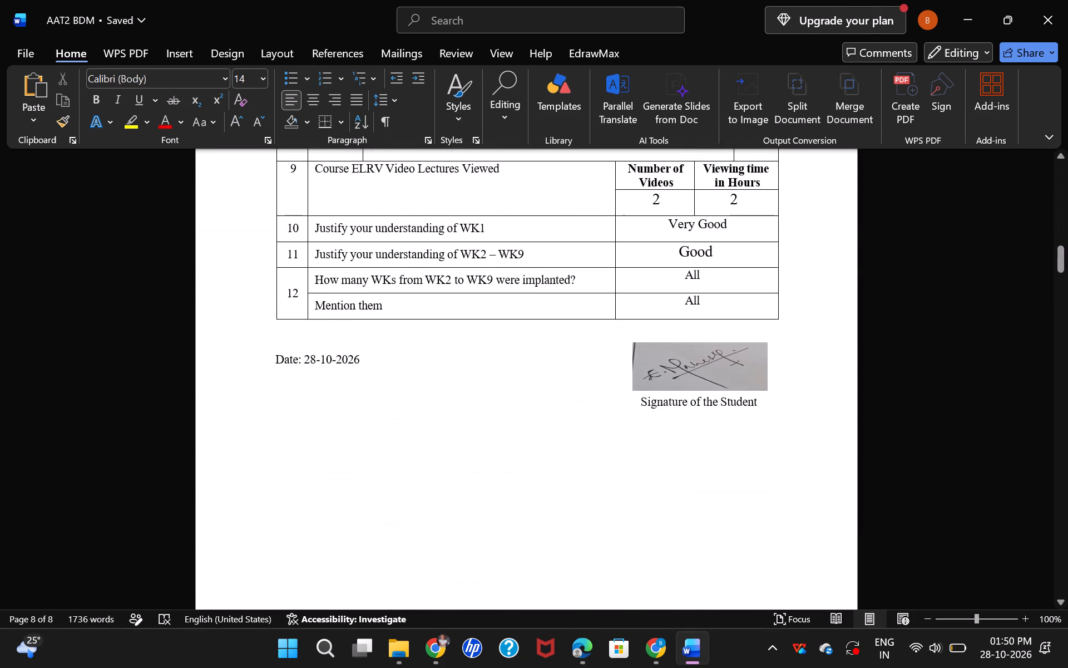
scroll(501, 495, down, 6)
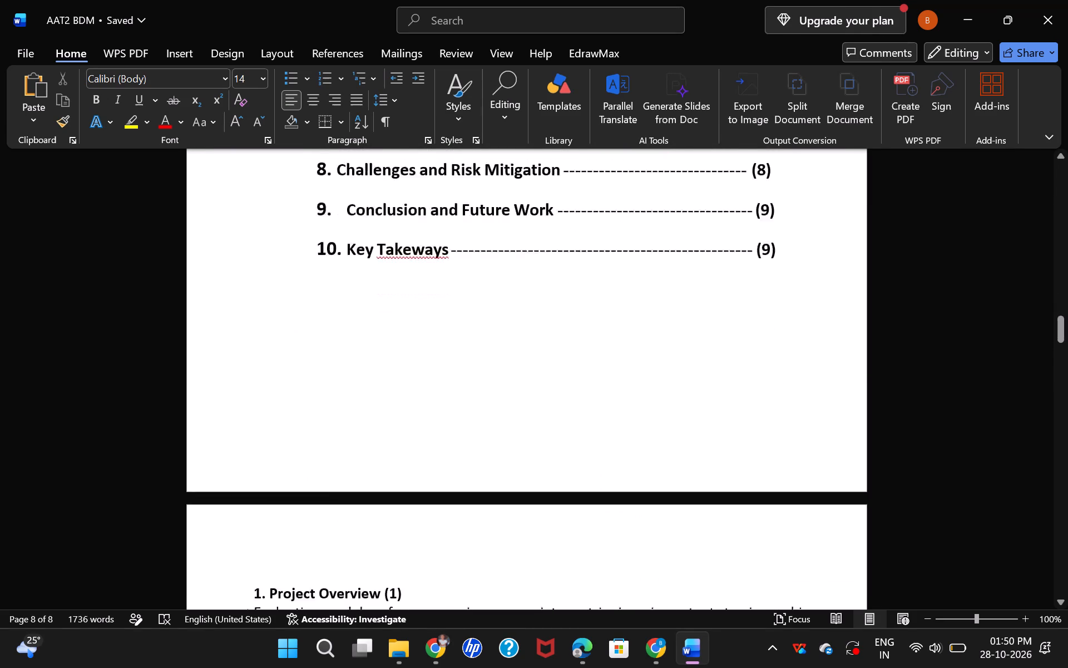
scroll(501, 495, down, 6)
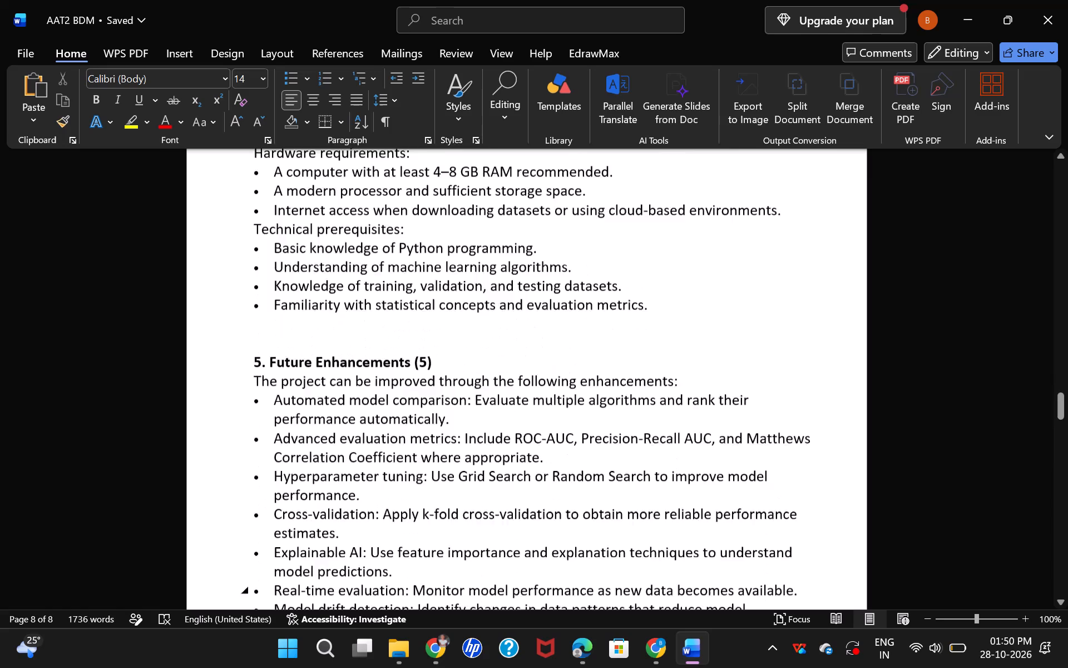
scroll(501, 495, down, 2)
scroll(501, 495, up, 3)
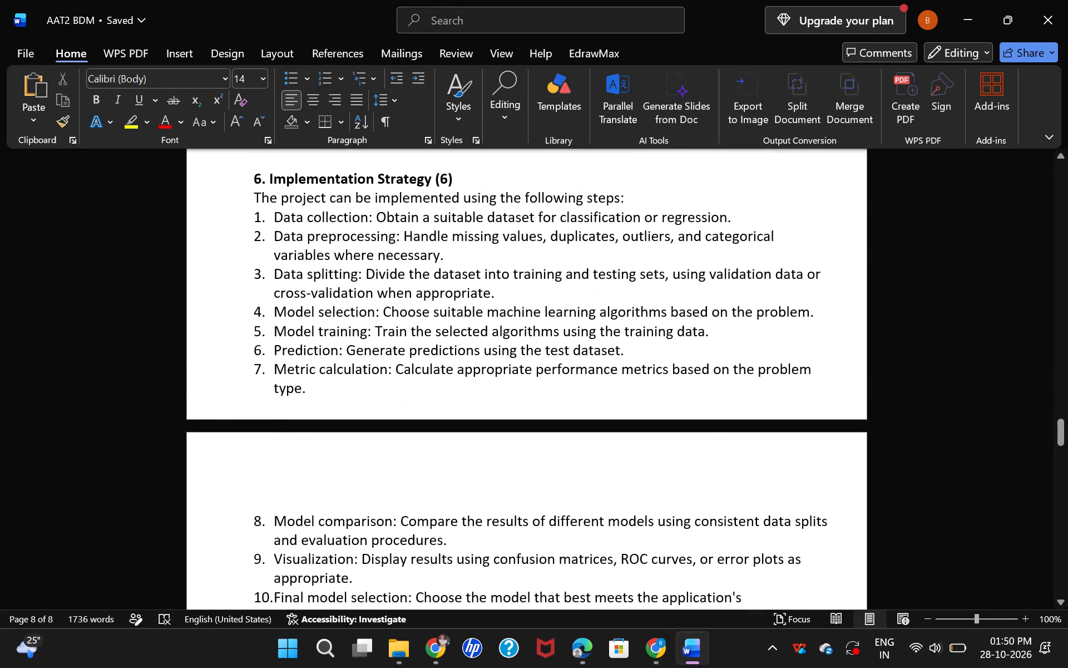
scroll(501, 495, up, 1)
scroll(476, 347, down, 3)
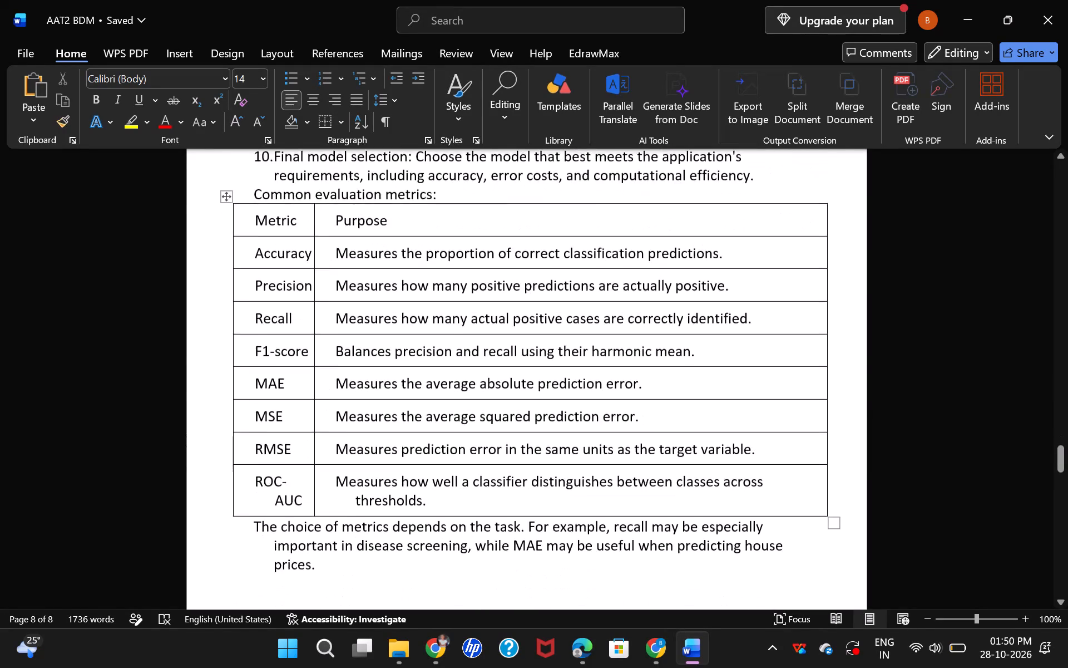
scroll(476, 347, down, 3)
scroll(476, 347, up, 5)
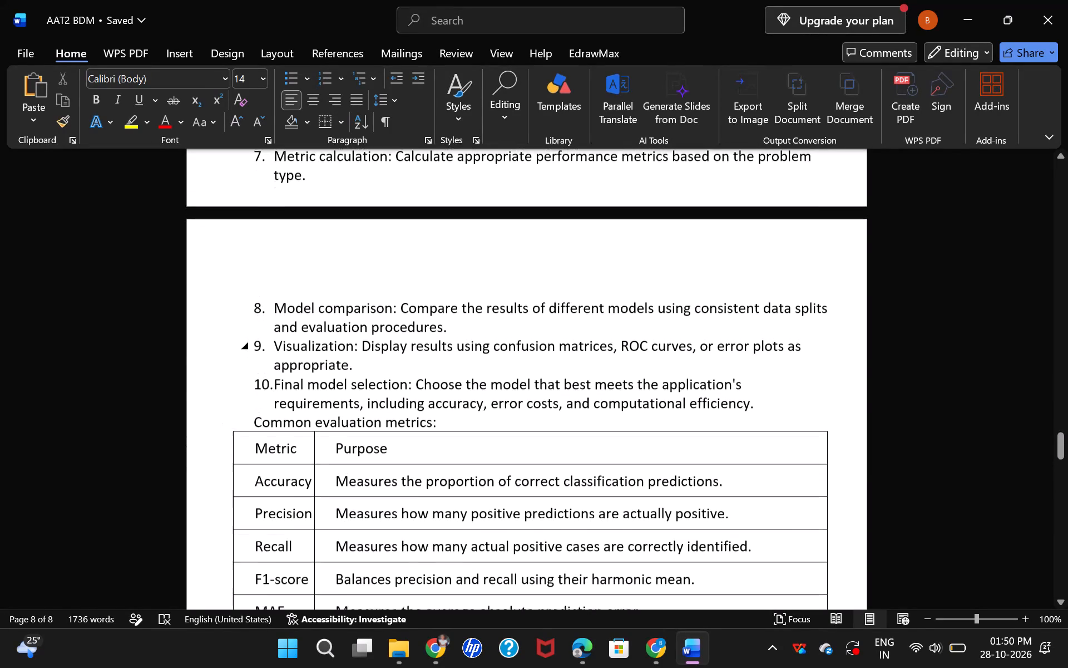
scroll(476, 347, up, 1)
scroll(476, 347, down, 16)
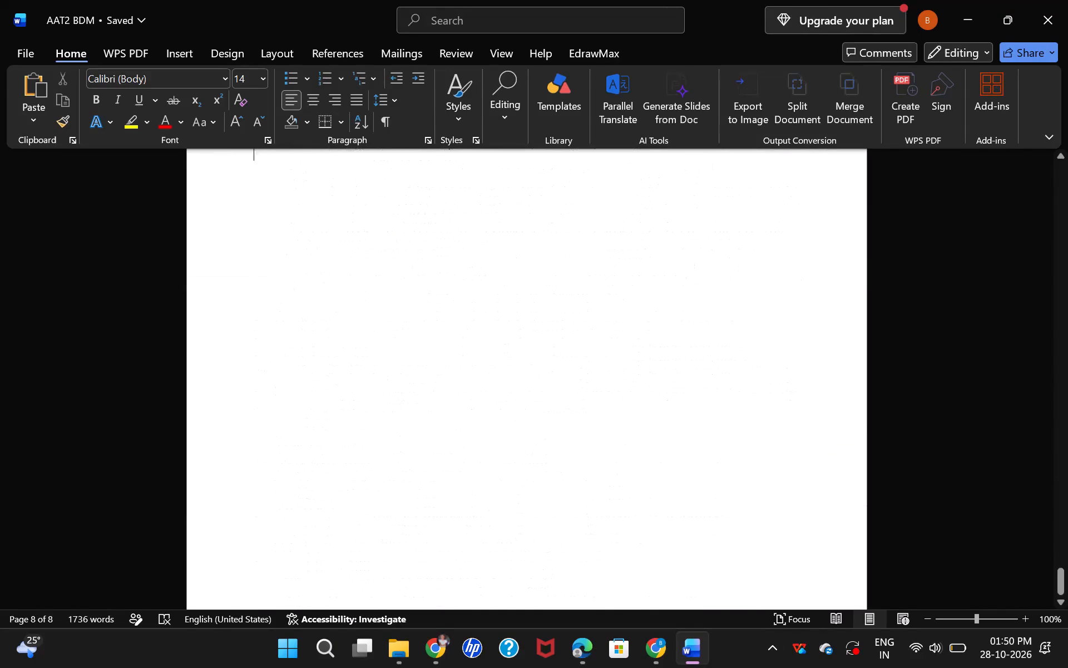
Start saving a copy of the document to this PC, entering AAT2 BDM as the Word document's file name.
click(31, 57)
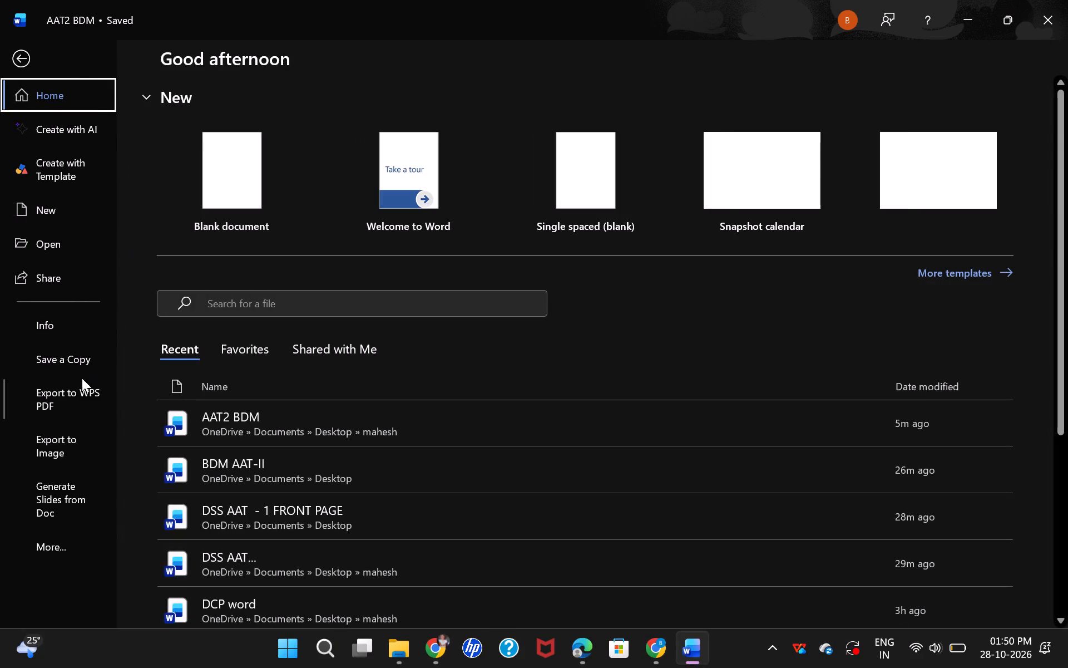
click(84, 361)
click(260, 360)
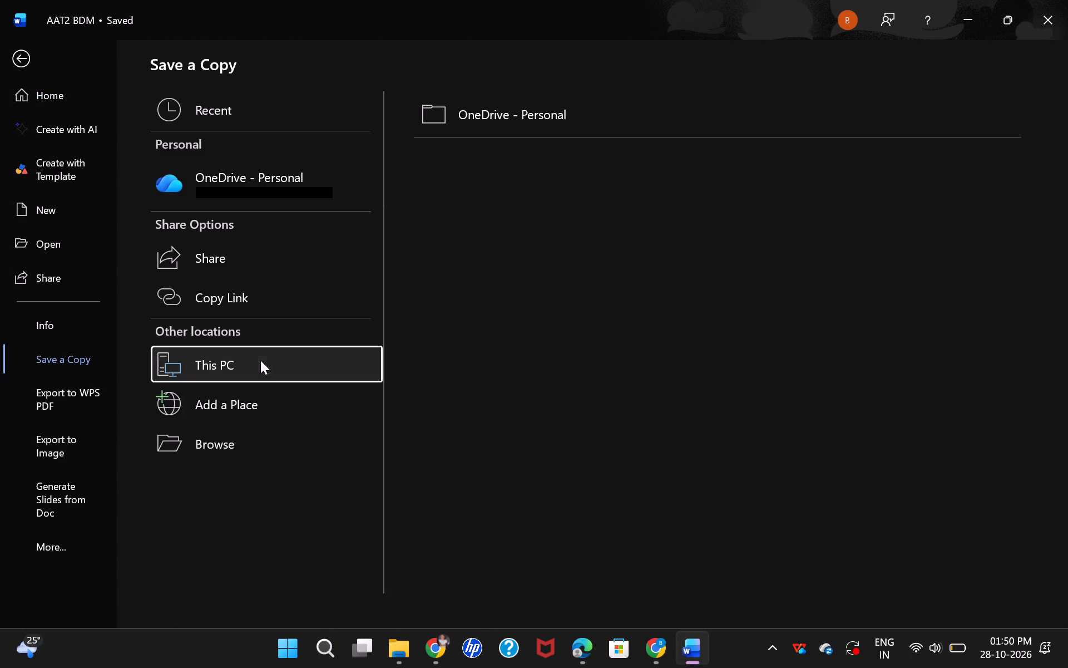
click(516, 181)
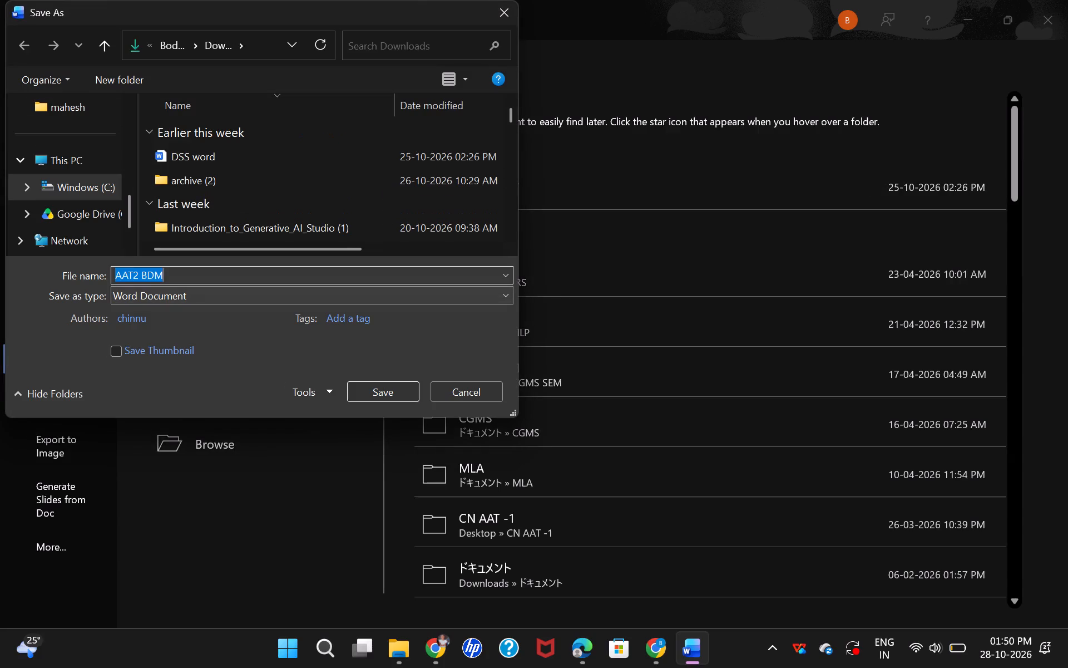
text(AAT)
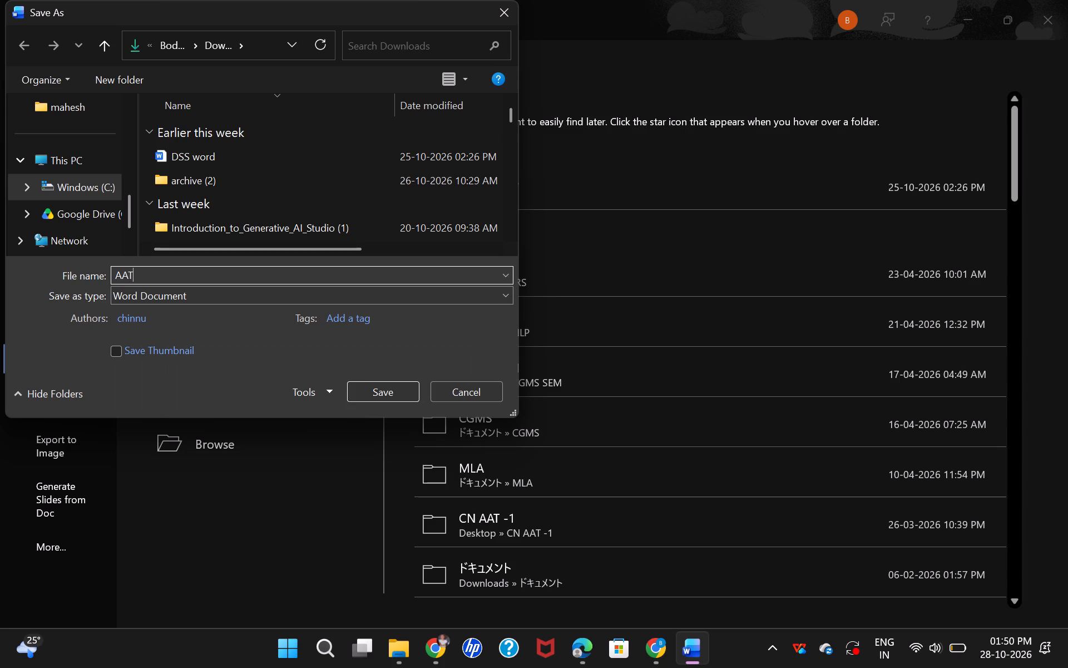
text(2)
key(space)
text(BDM)
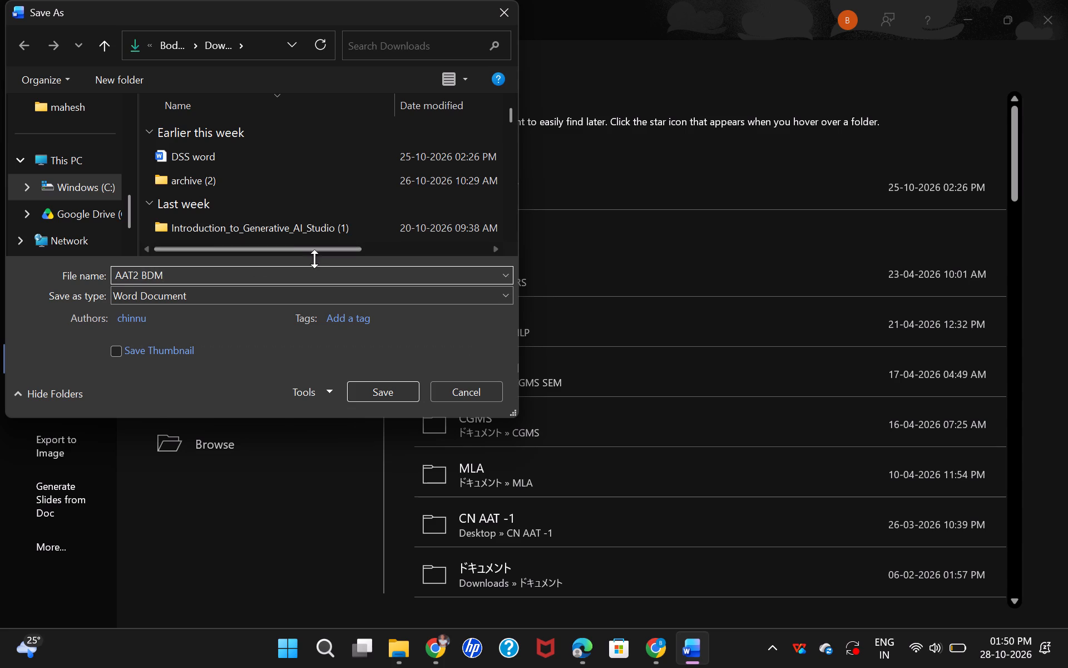
Switch to File Explorer, open the AAT2 BDM PDF in Microsoft Edge, and examine its self-assessment form and contents page.
click(404, 654)
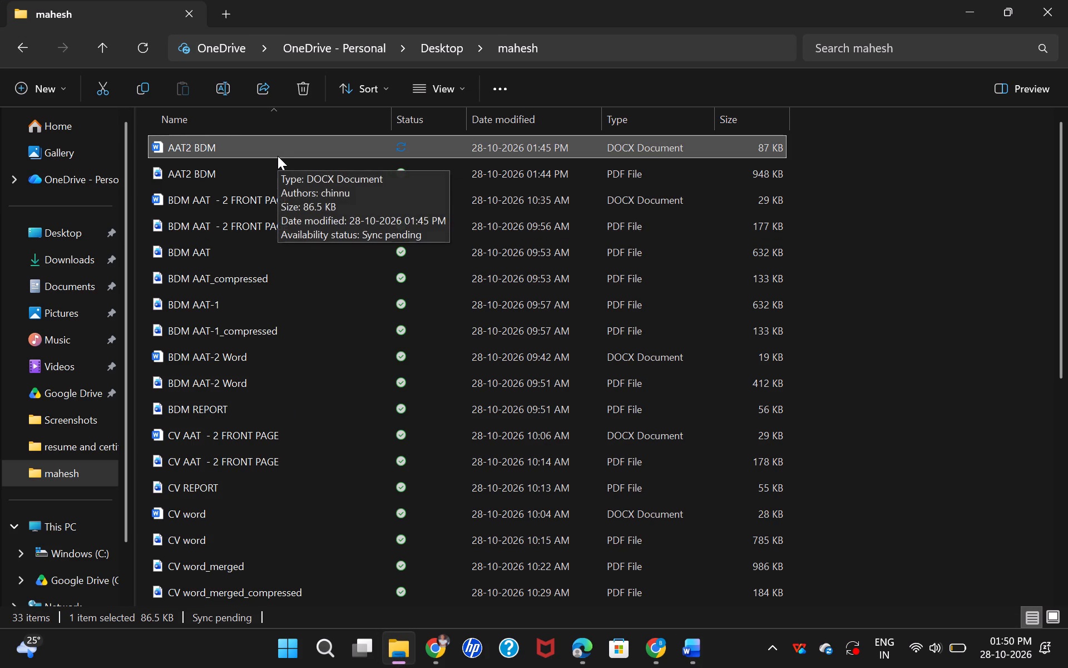
click(263, 178)
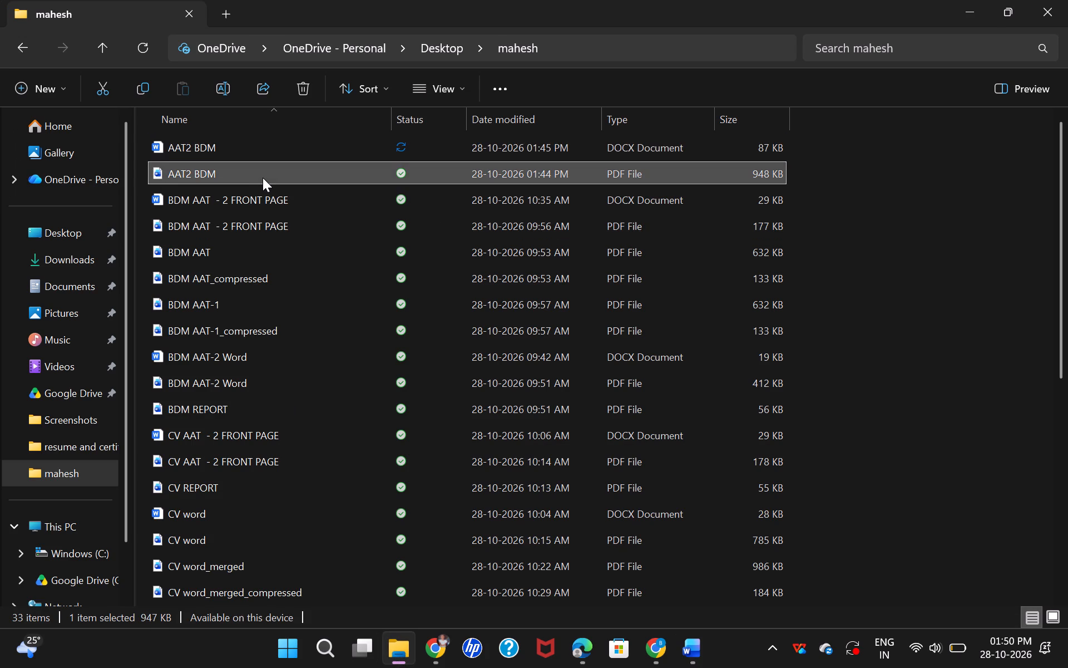
right_click(246, 178)
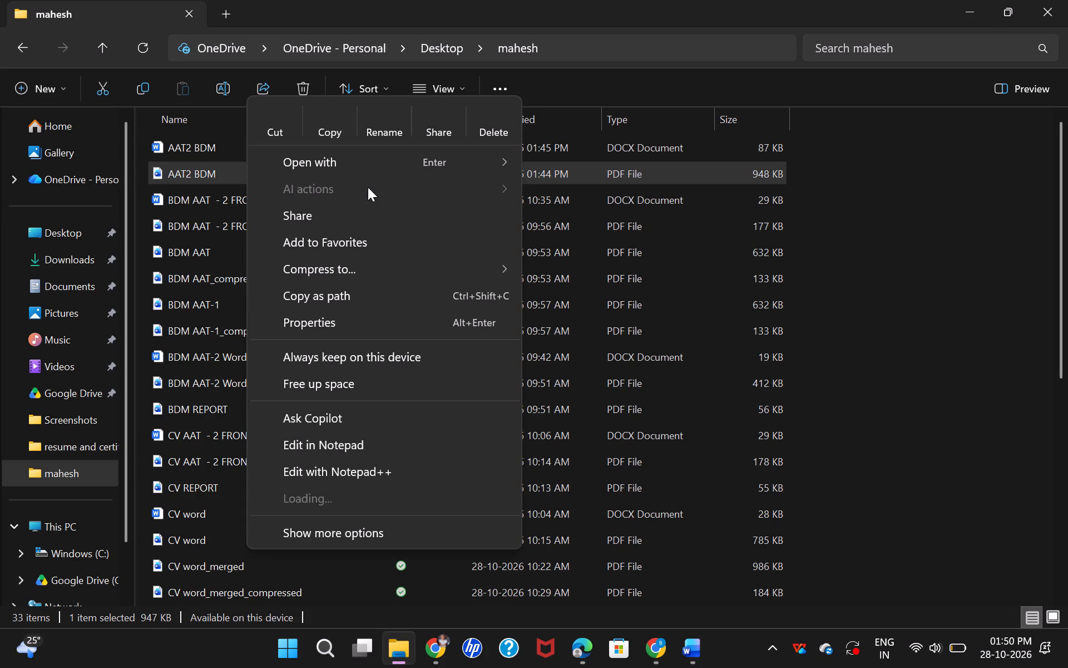
click(397, 168)
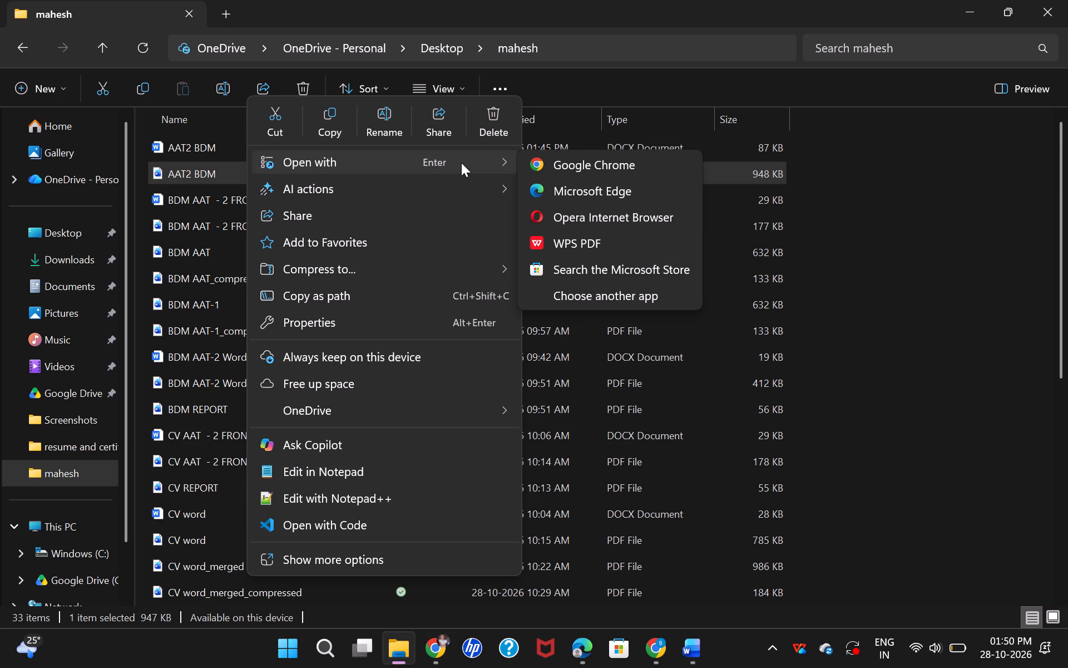
click(582, 184)
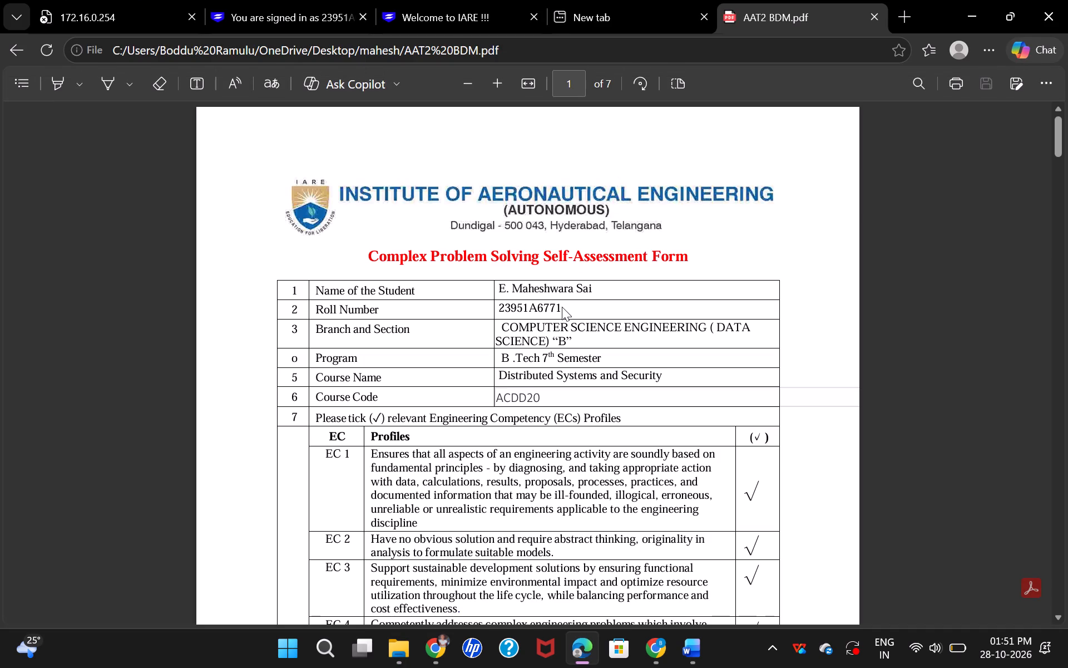
scroll(538, 385, down, 5)
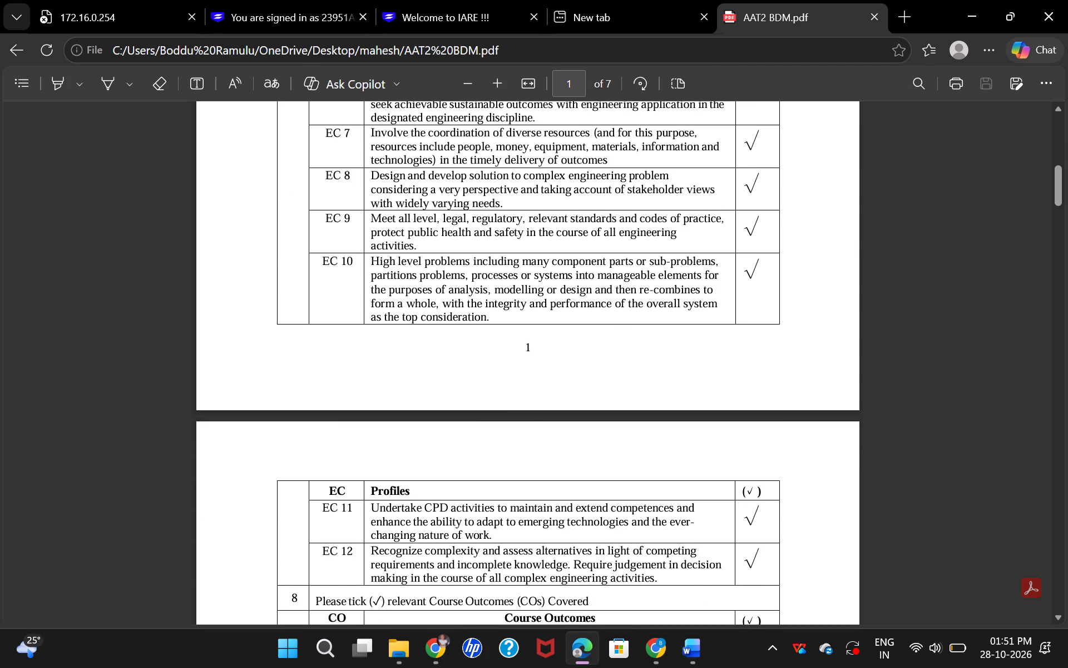
scroll(702, 230, down, 5)
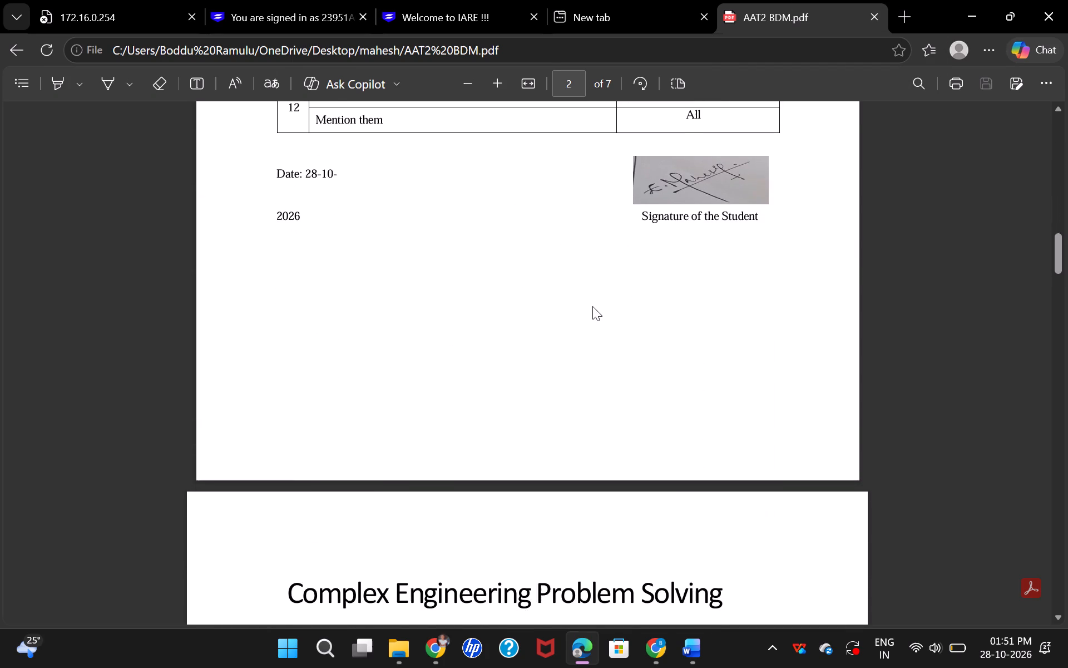
scroll(592, 306, down, 3)
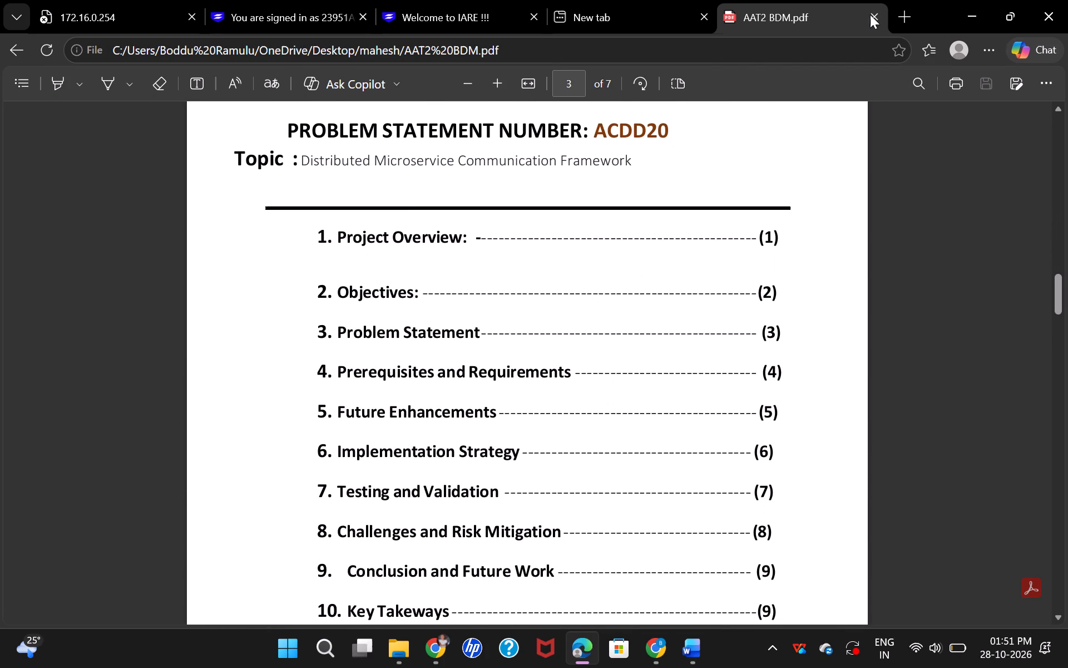
click(870, 14)
click(962, 6)
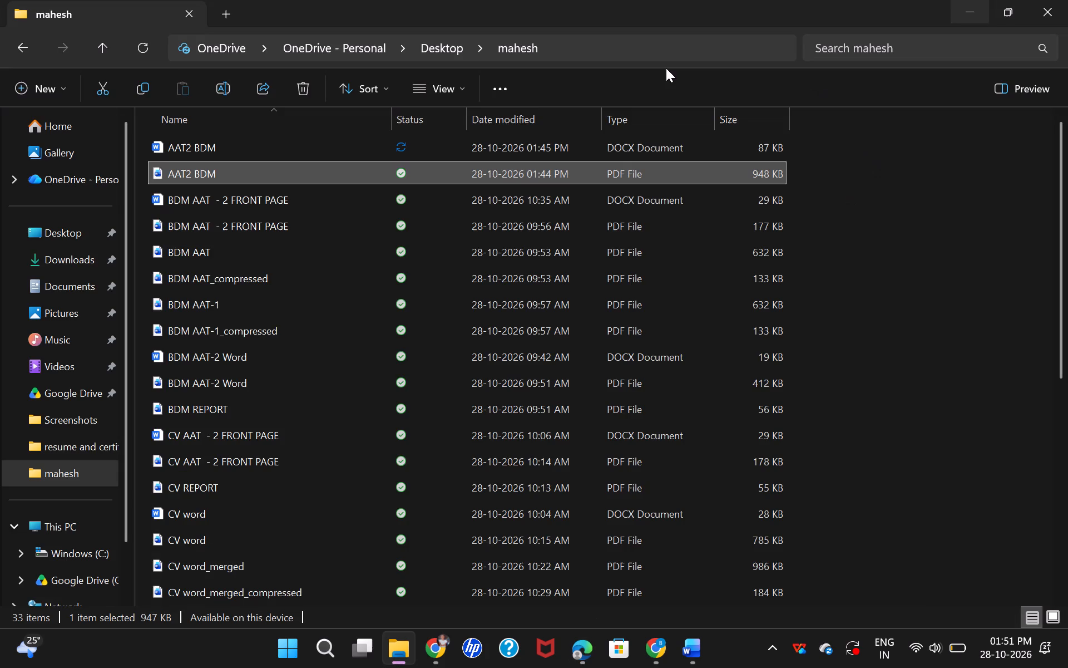
Rename the AAT2 BDM PDF in the mahesh folder as AAT2 DSS.
click(225, 98)
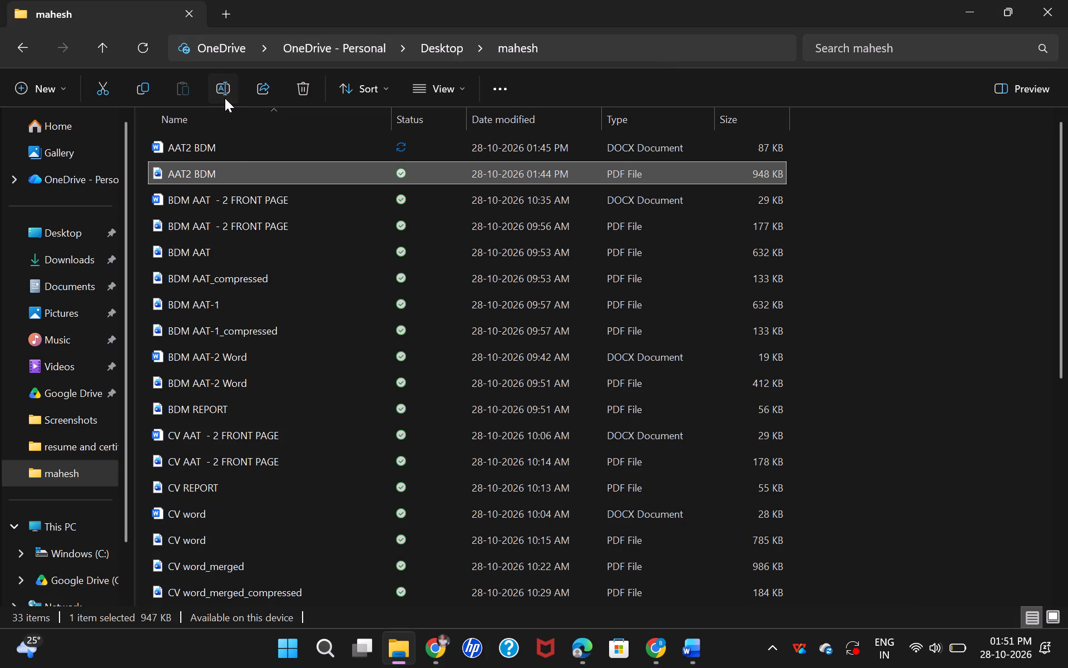
click(229, 176)
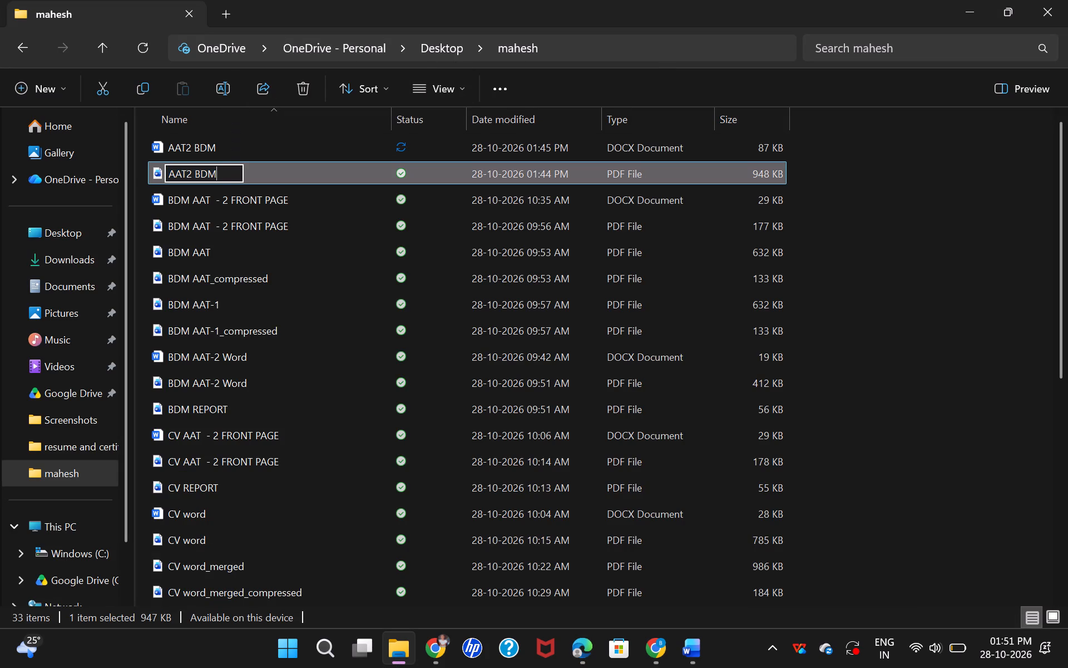
key(BackSpace)
key(BackSpace)
key(BackSpace)
text(DSS)
key(Return)
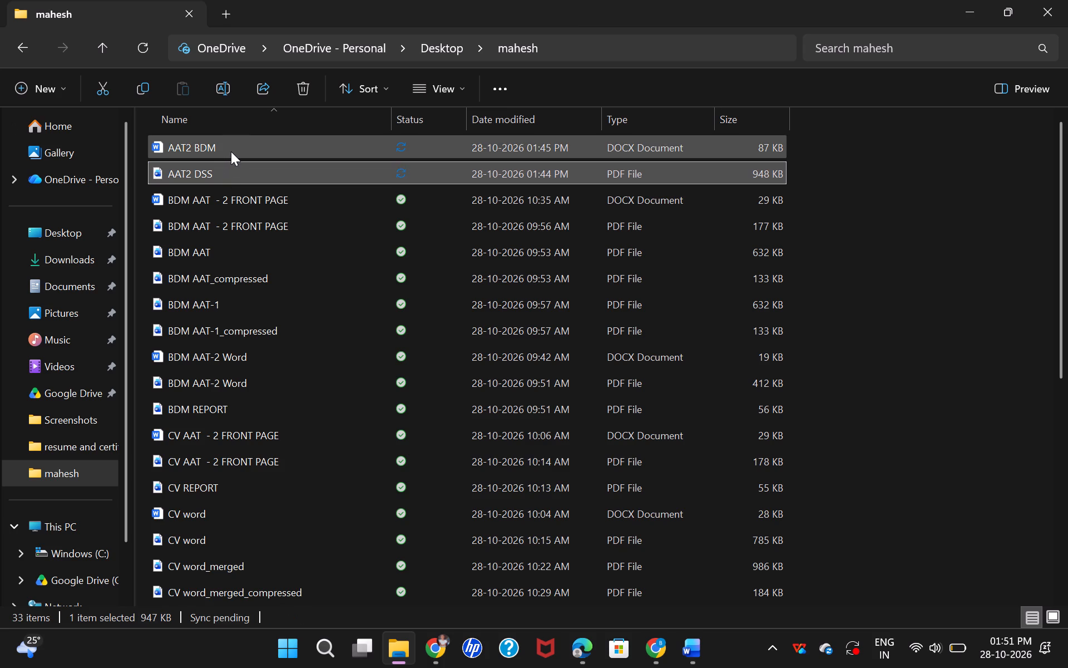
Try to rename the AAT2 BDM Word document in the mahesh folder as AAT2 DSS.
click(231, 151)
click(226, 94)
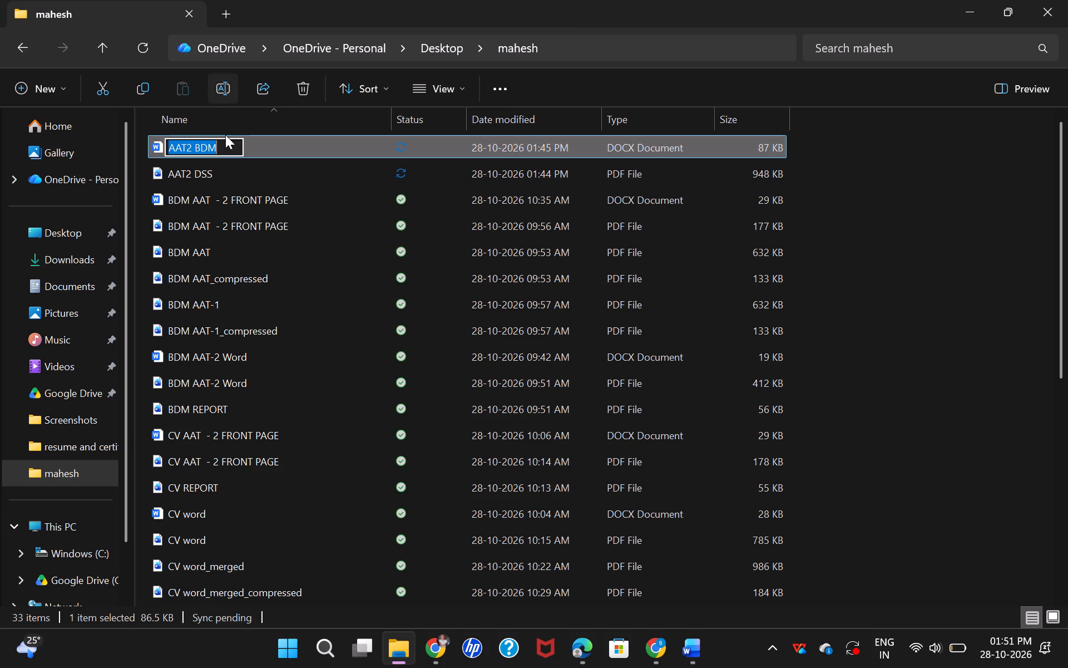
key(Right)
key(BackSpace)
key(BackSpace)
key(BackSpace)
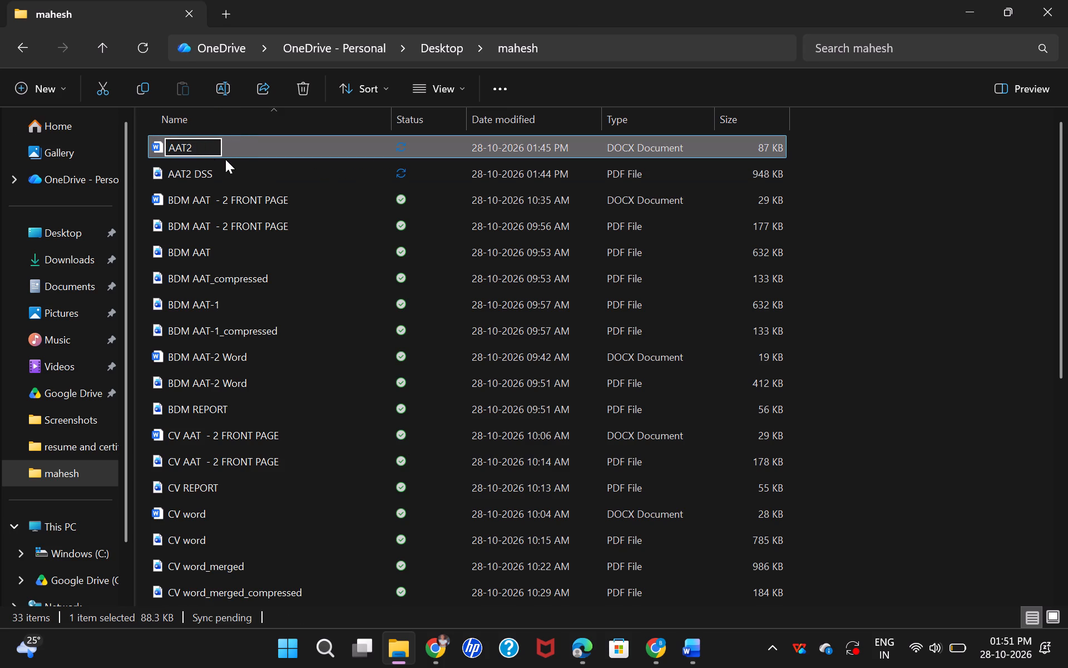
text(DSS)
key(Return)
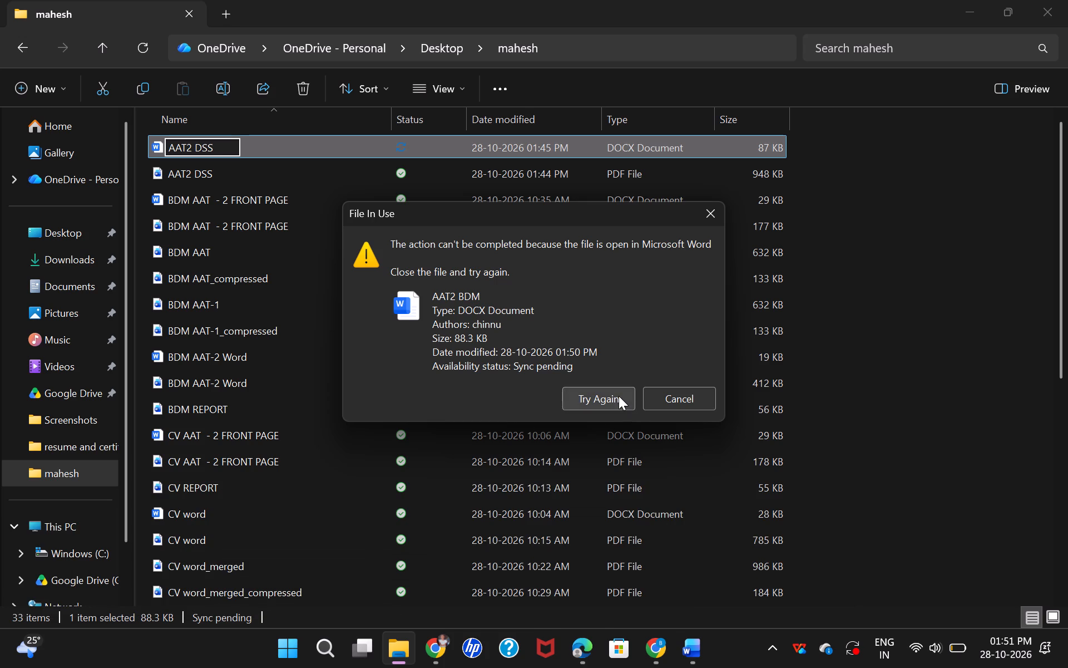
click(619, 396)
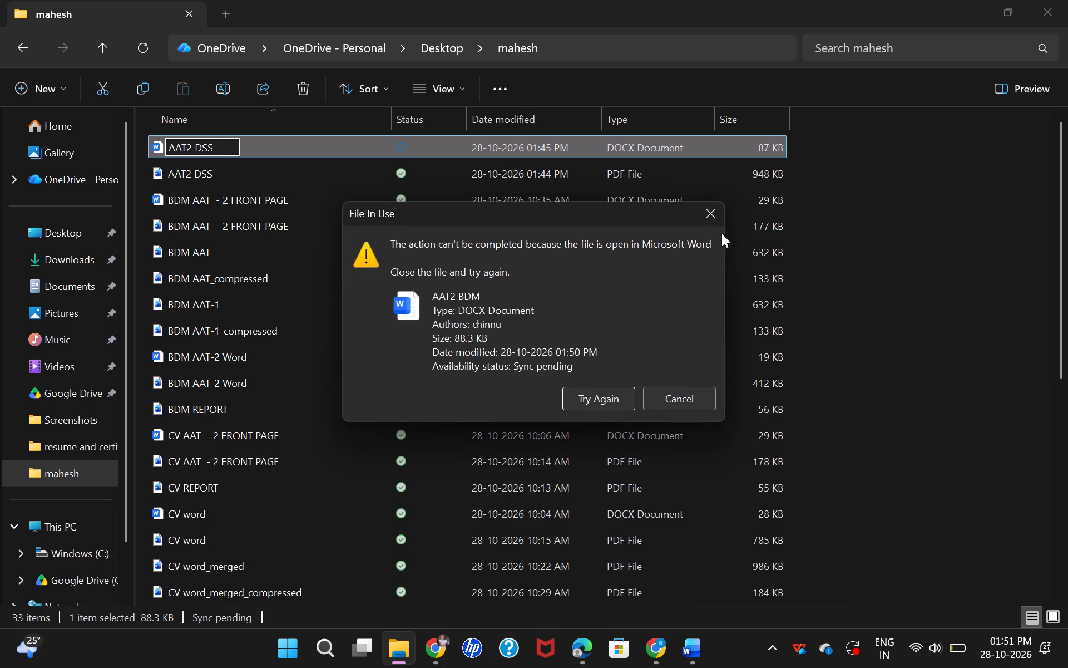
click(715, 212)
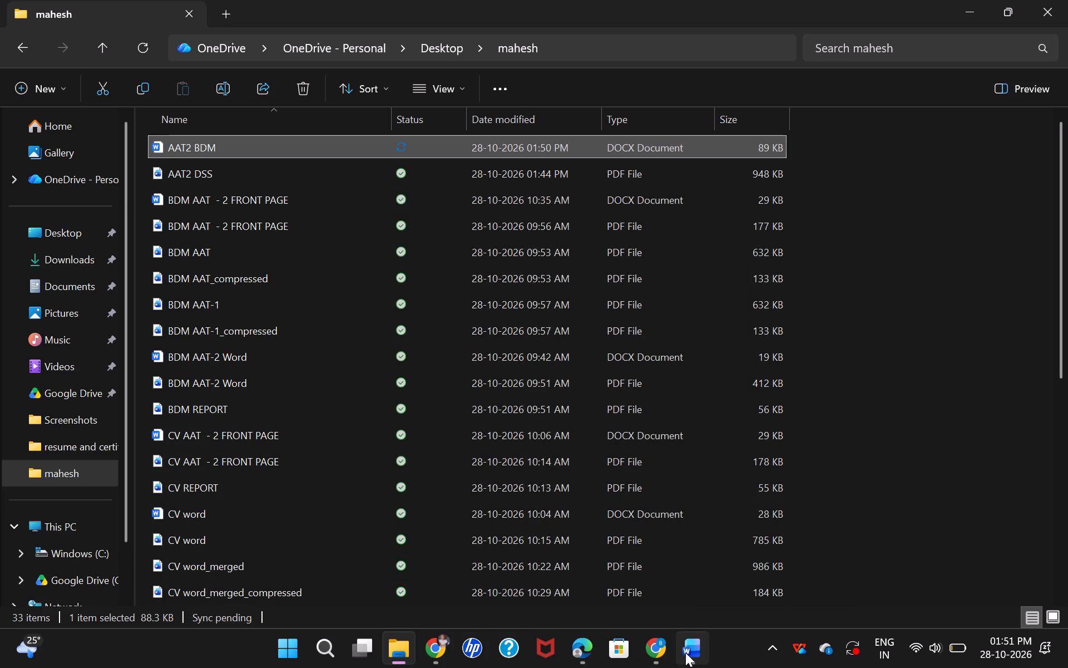
Switch back to Word and save the copy in the mahesh folder under the name "AAT2 BDM..".
click(685, 652)
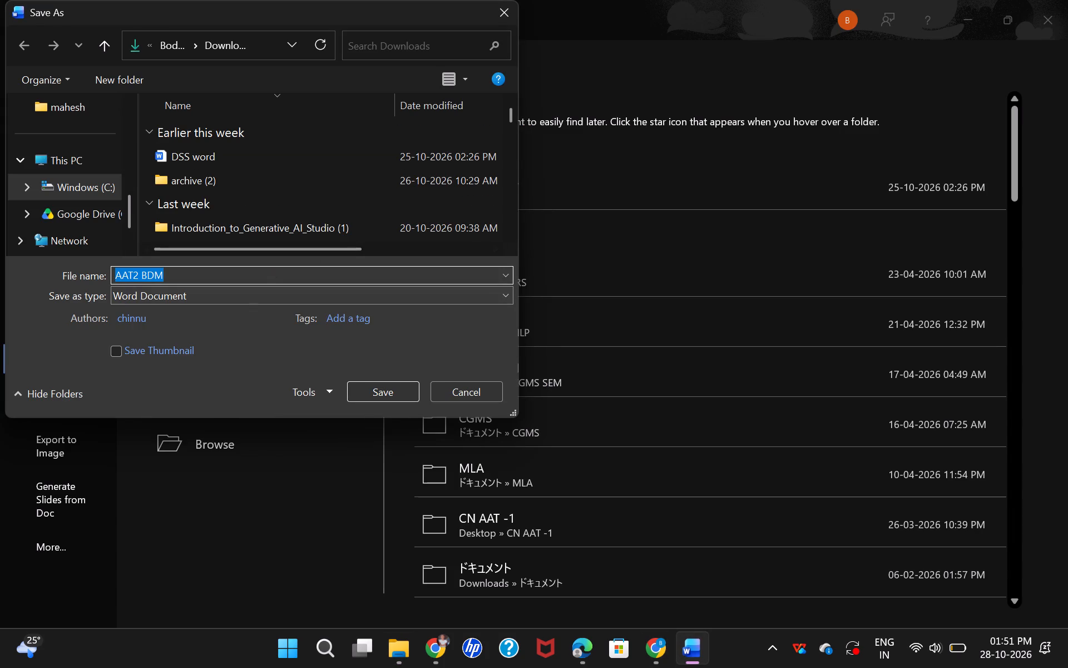
click(239, 277)
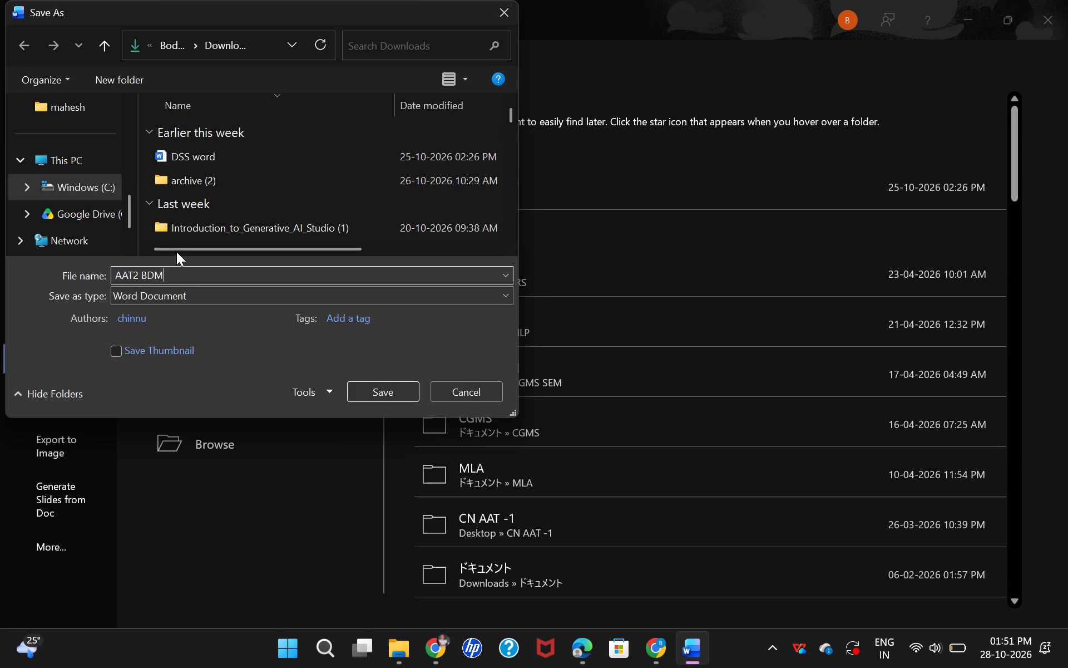
text(..)
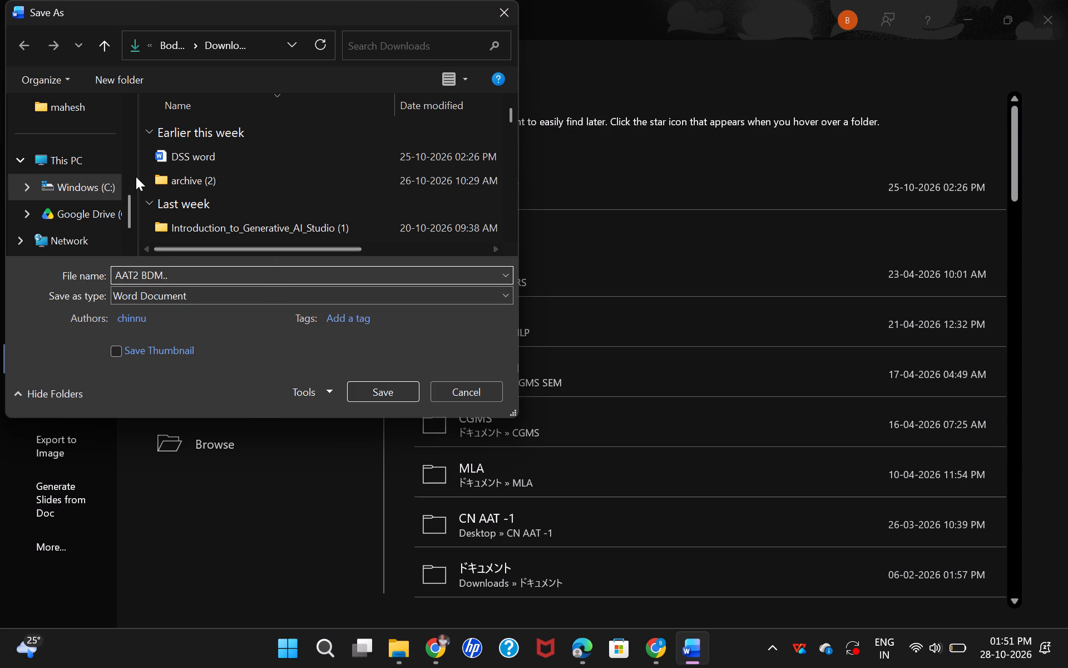
click(97, 103)
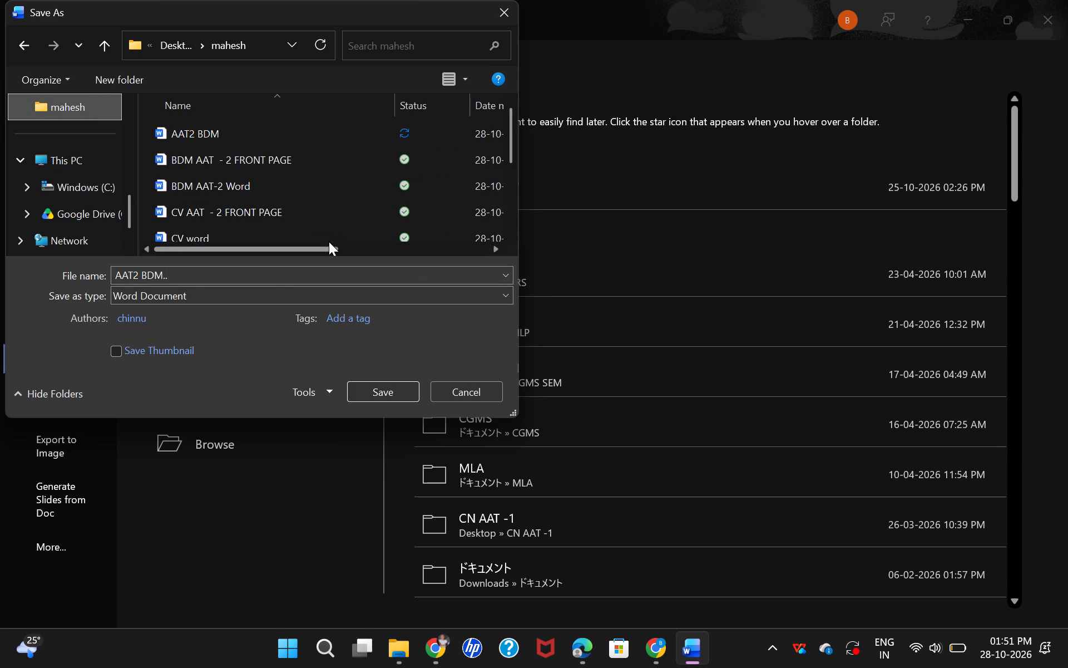
click(393, 395)
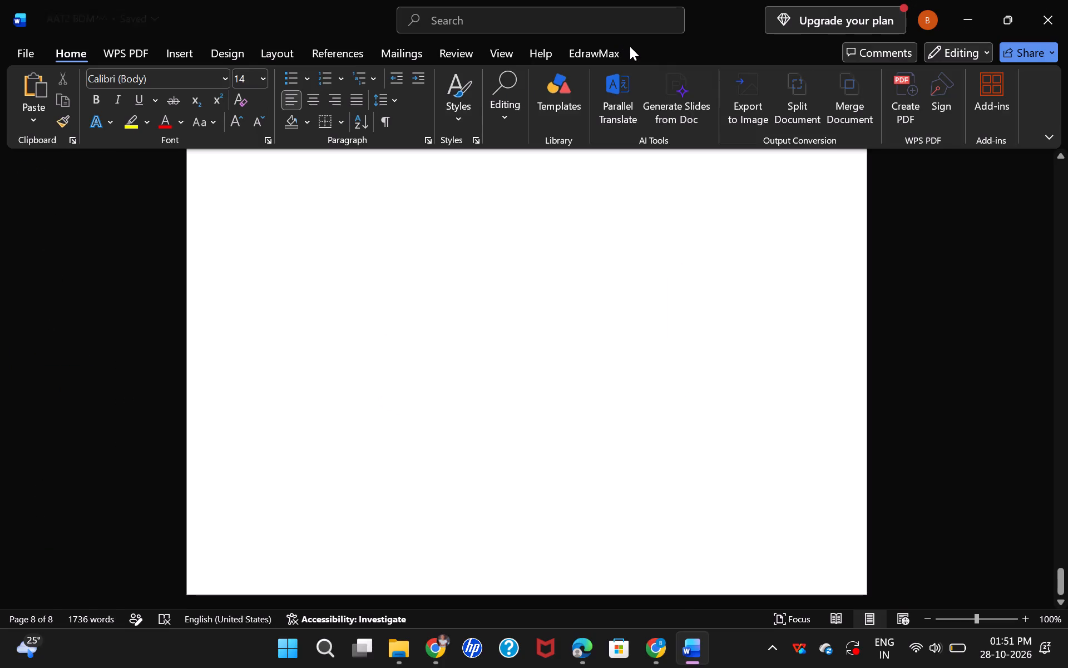
Switch to Chrome and open iLovePDF's Word to PDF converter.
key(alt+Tab)
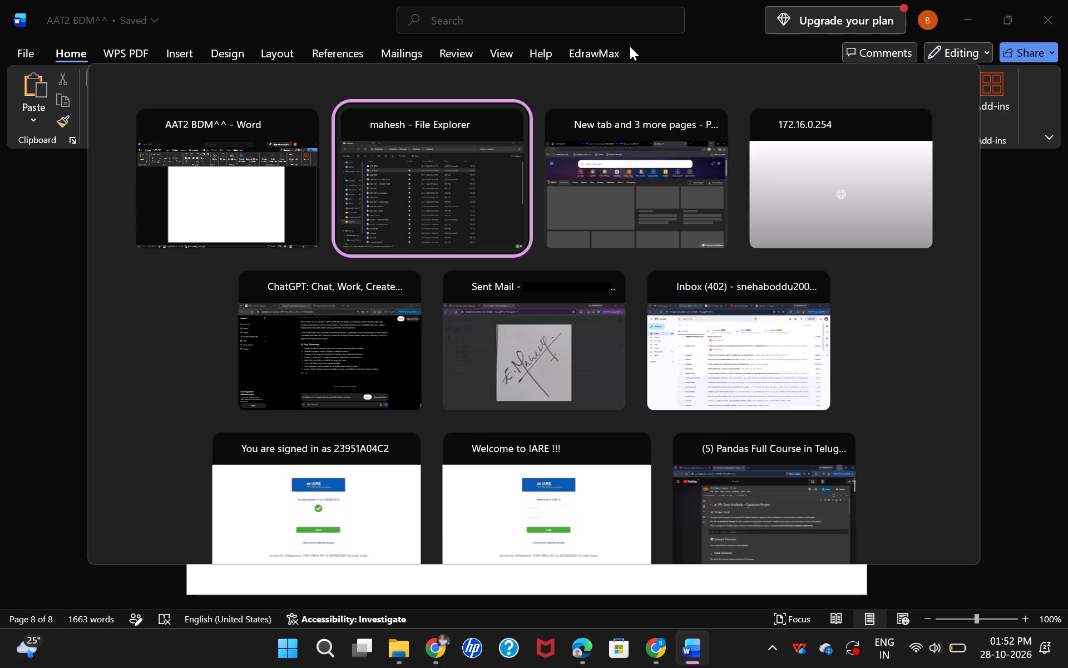
key(alt+Tab)
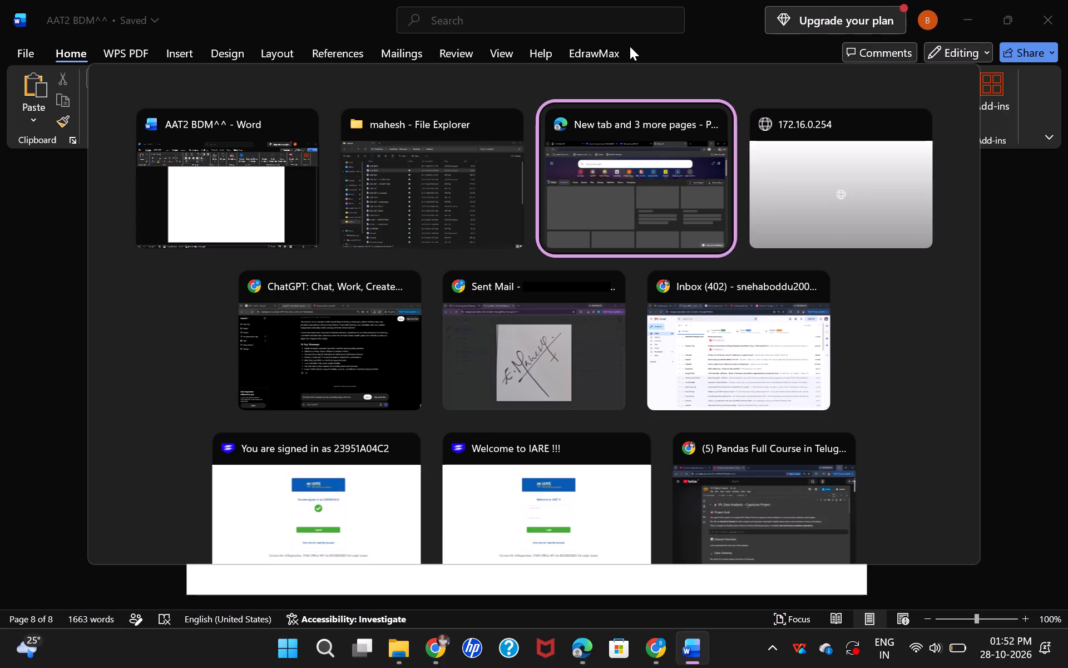
key(alt+Tab)
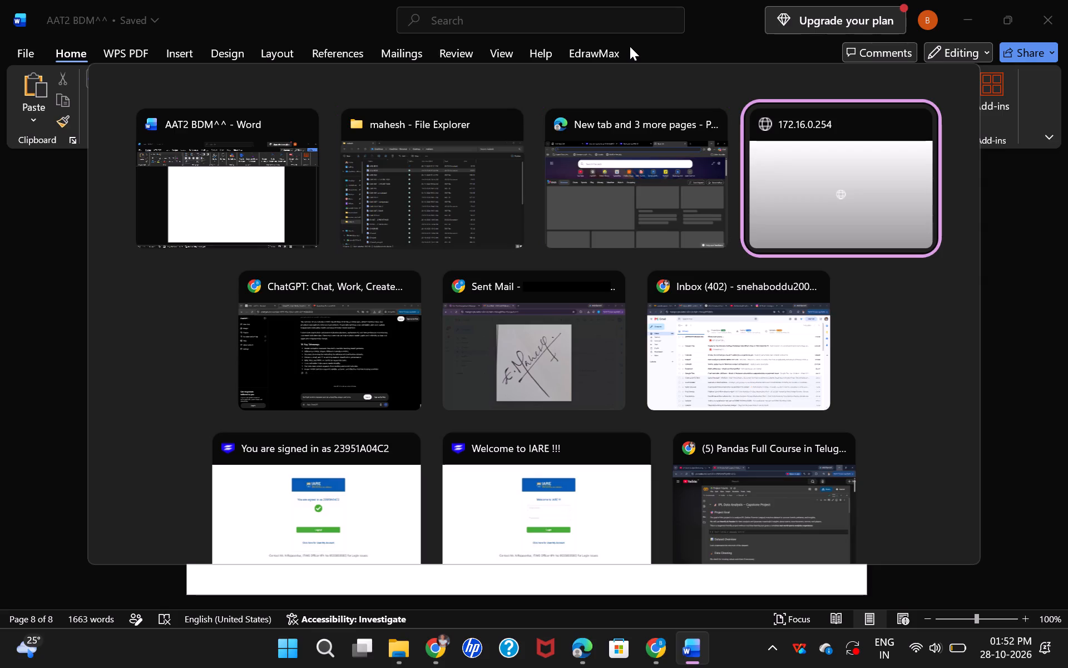
key(alt+Tab)
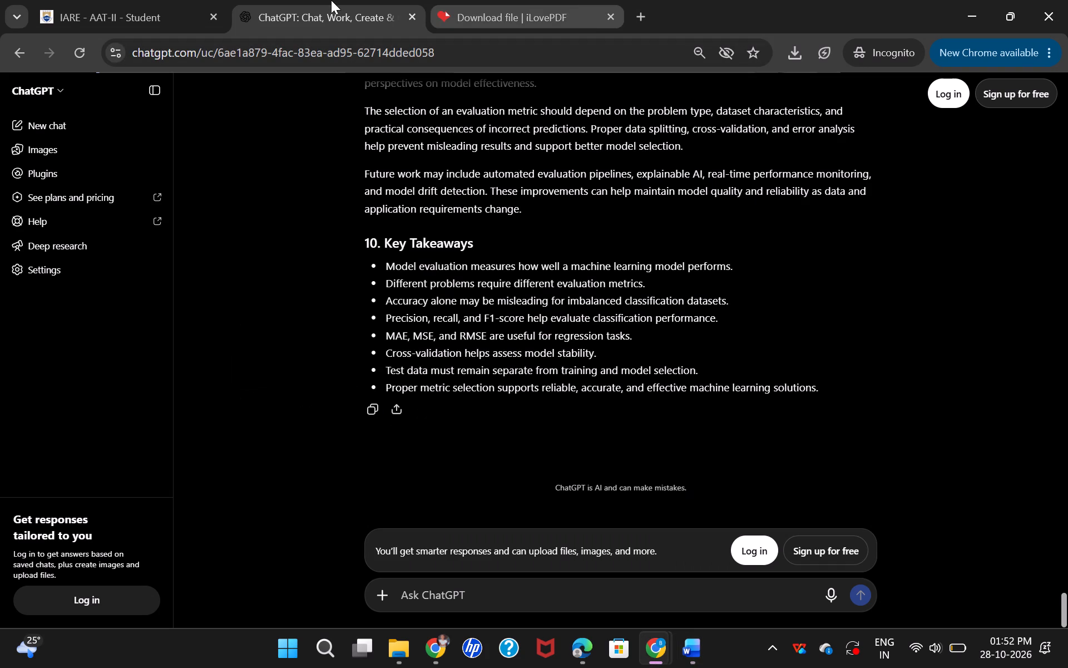
click(155, 1)
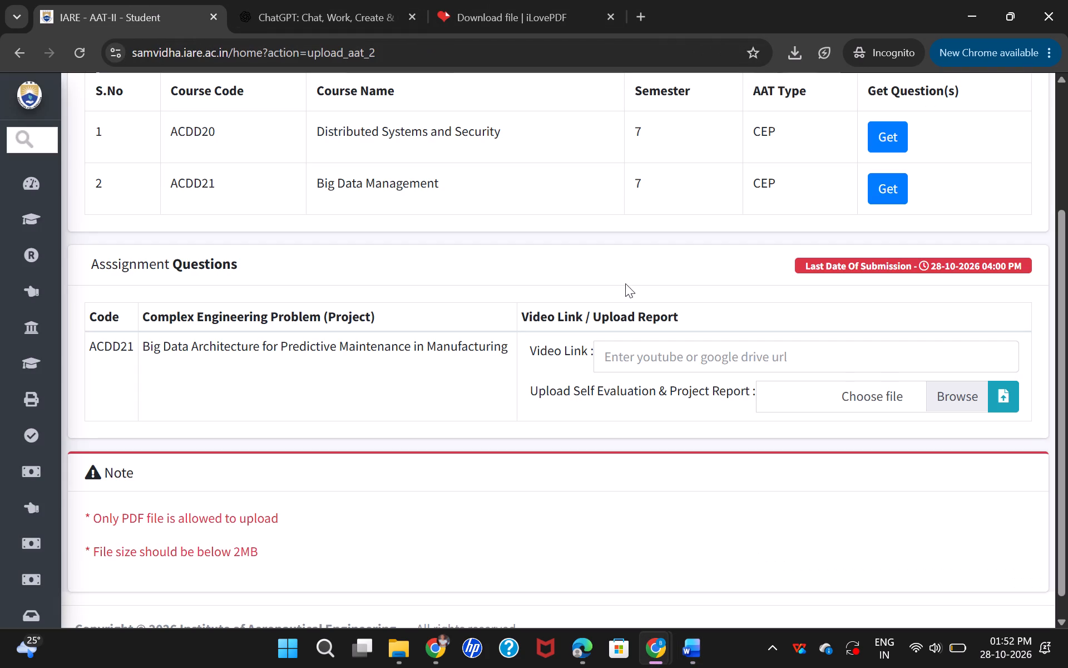
click(392, 6)
drag(544, 5, 580, 1)
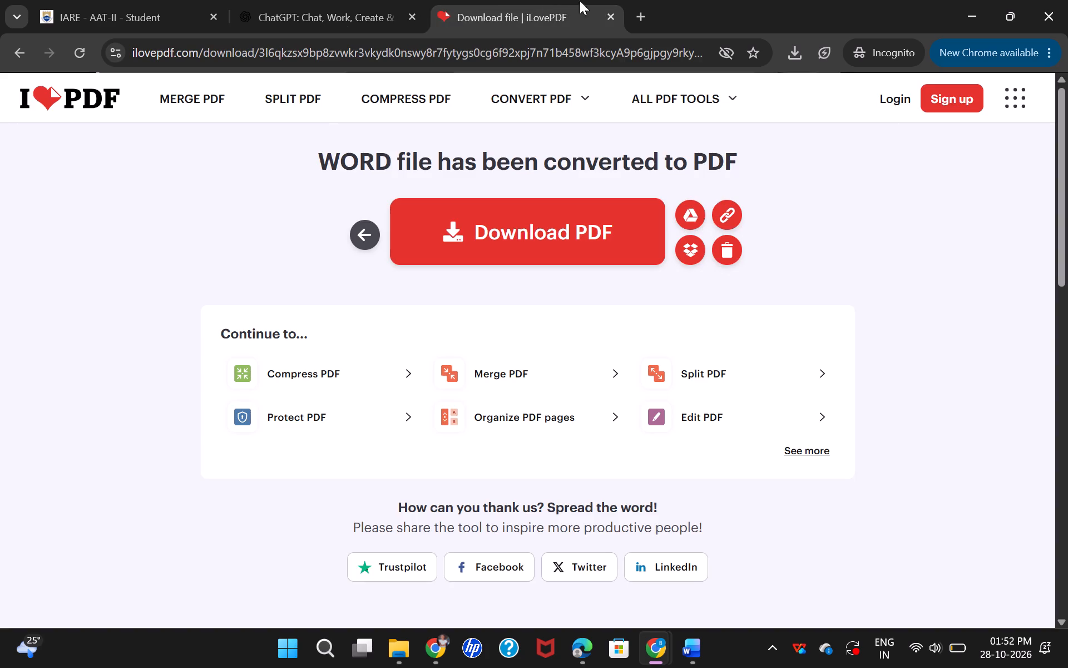
drag(580, 1, 344, 119)
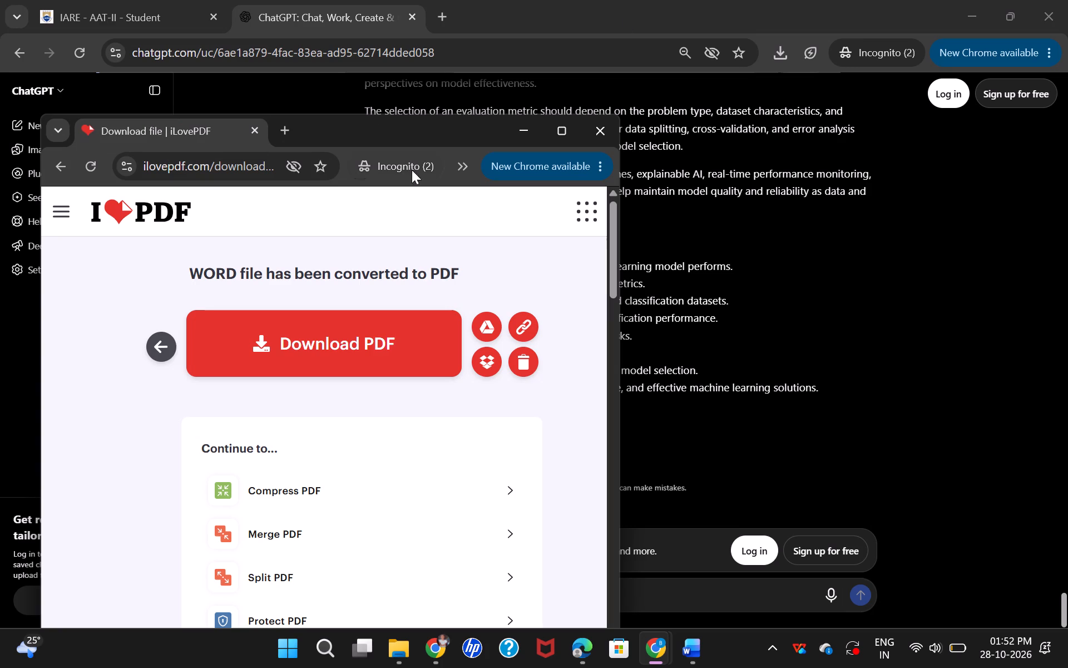
drag(191, 133, 508, 9)
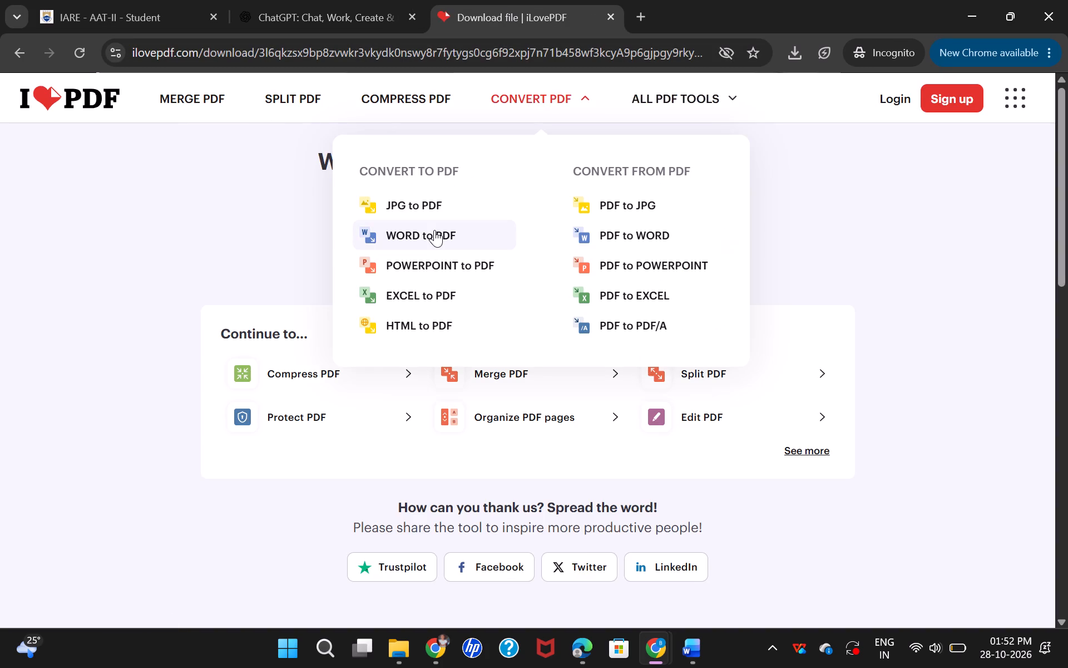
click(437, 233)
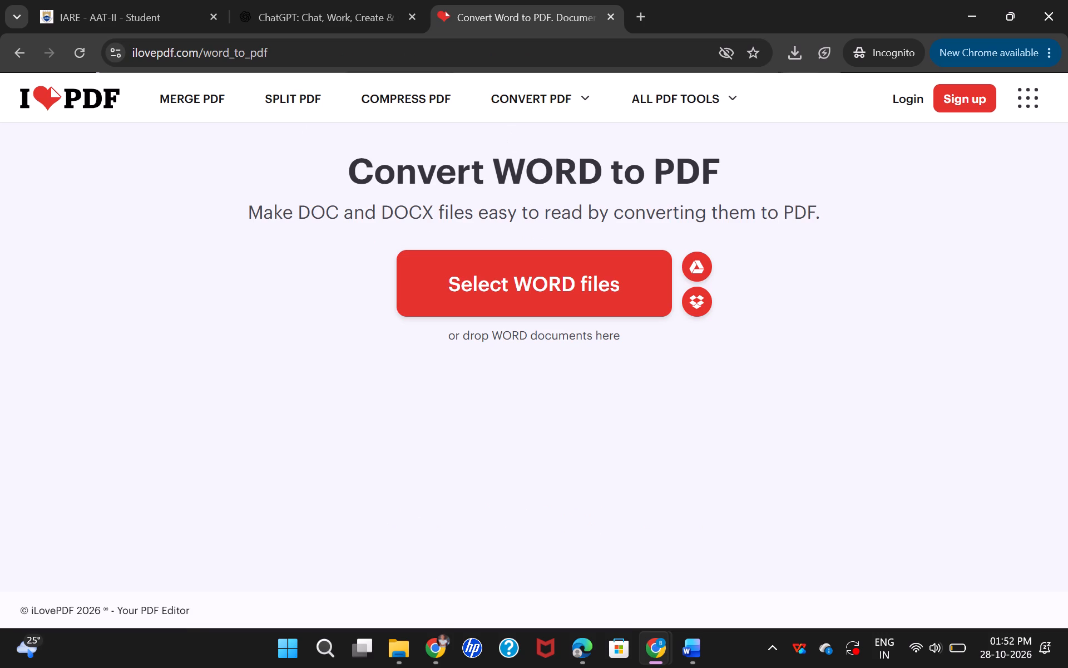
Add the "AAT2 BDM.." document from the mahesh folder to the converter, closing it in Word to release the file.
click(564, 279)
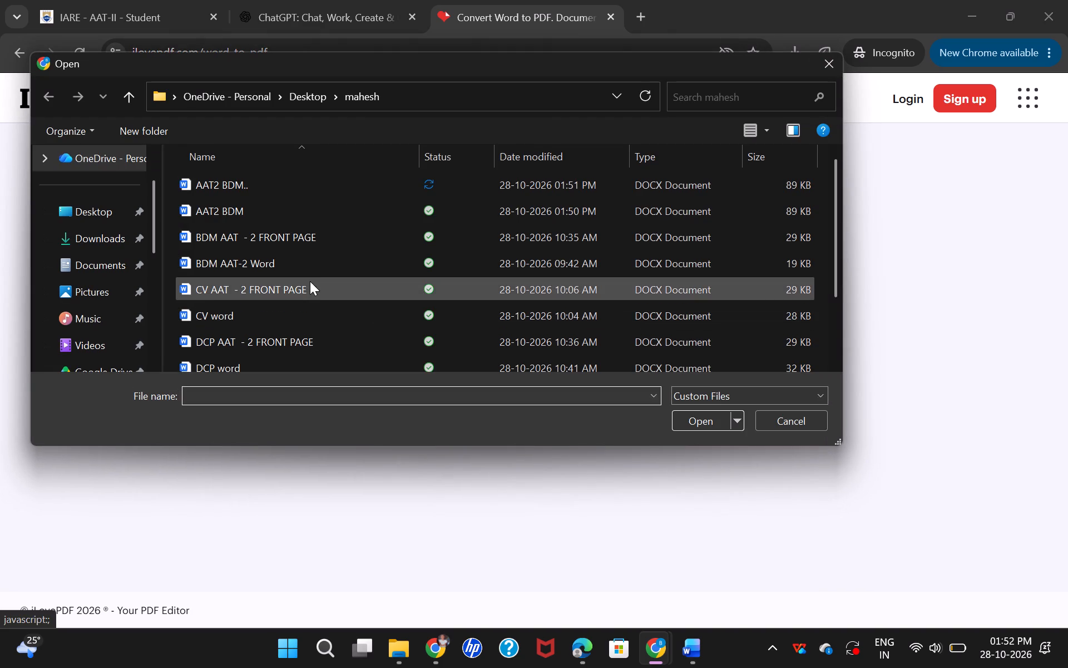
click(292, 190)
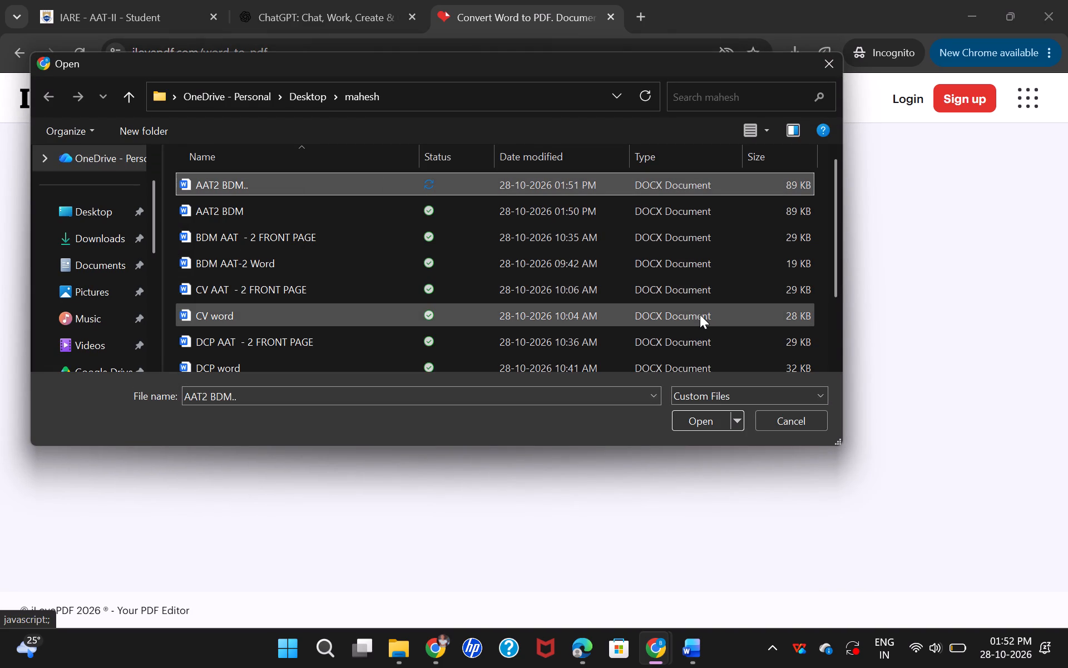
click(692, 423)
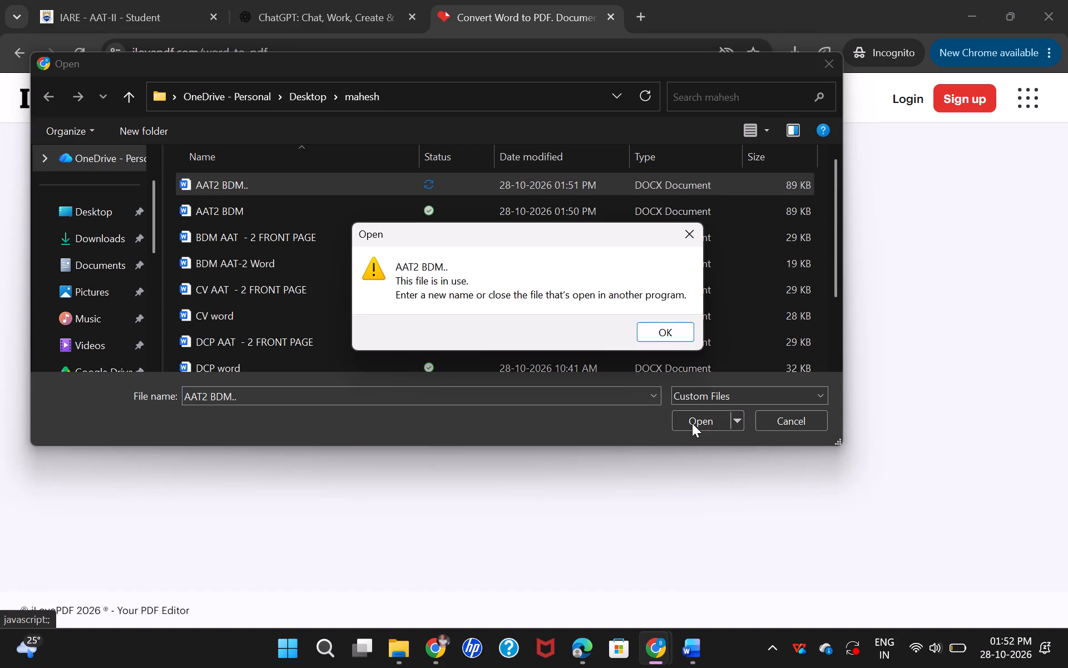
click(686, 650)
click(1054, 11)
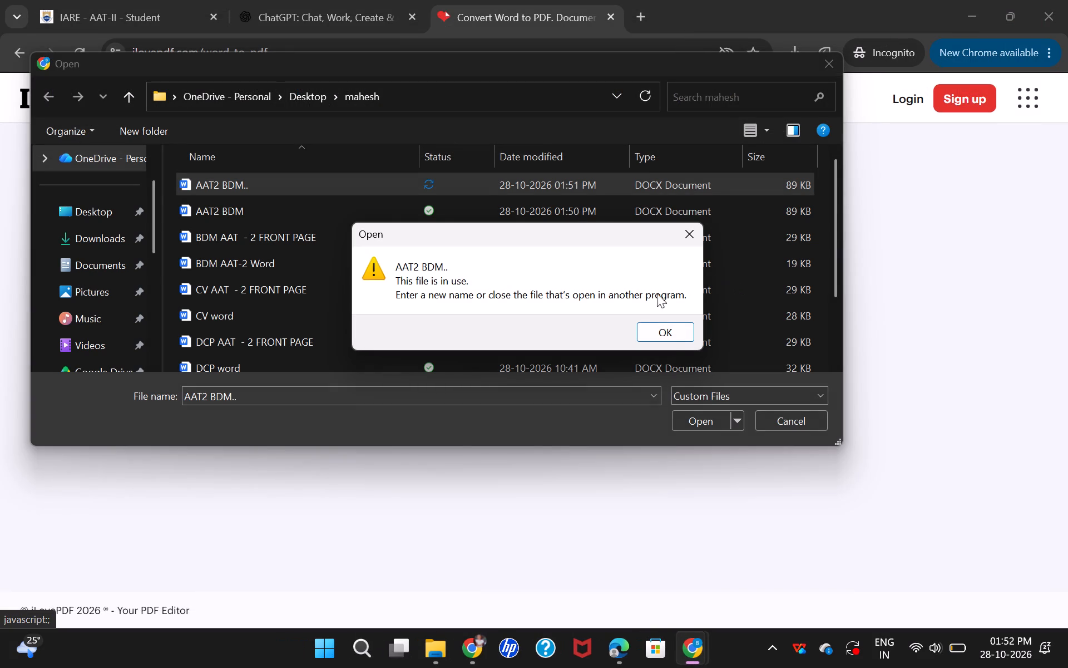
click(670, 333)
click(696, 421)
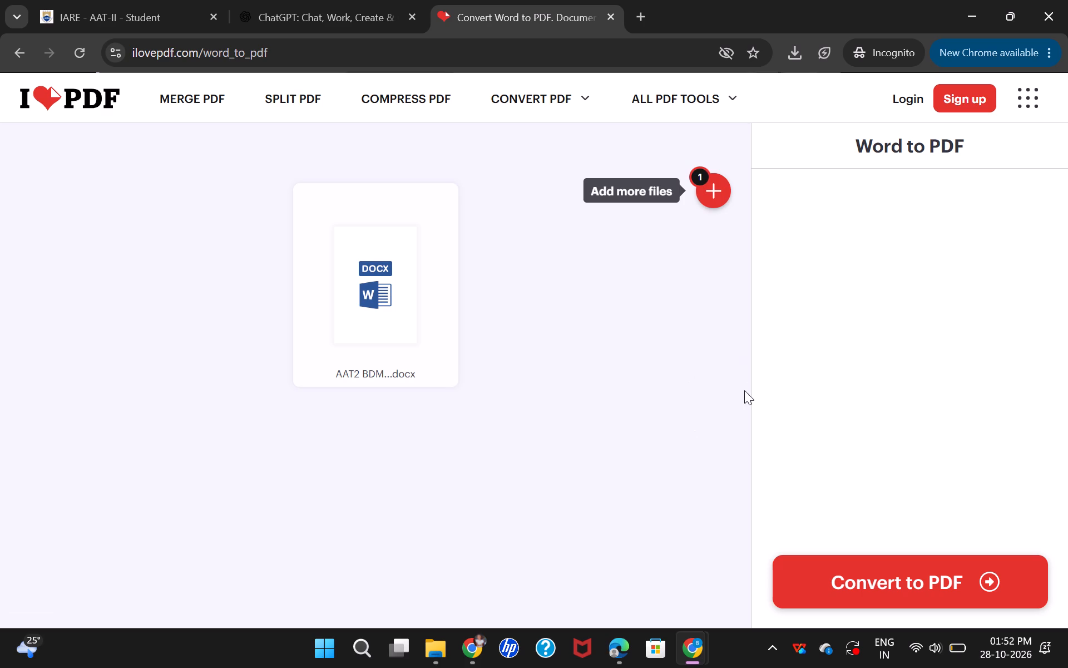
Convert the document to PDF and save it as AAT2 BDM in the mahesh folder.
click(866, 574)
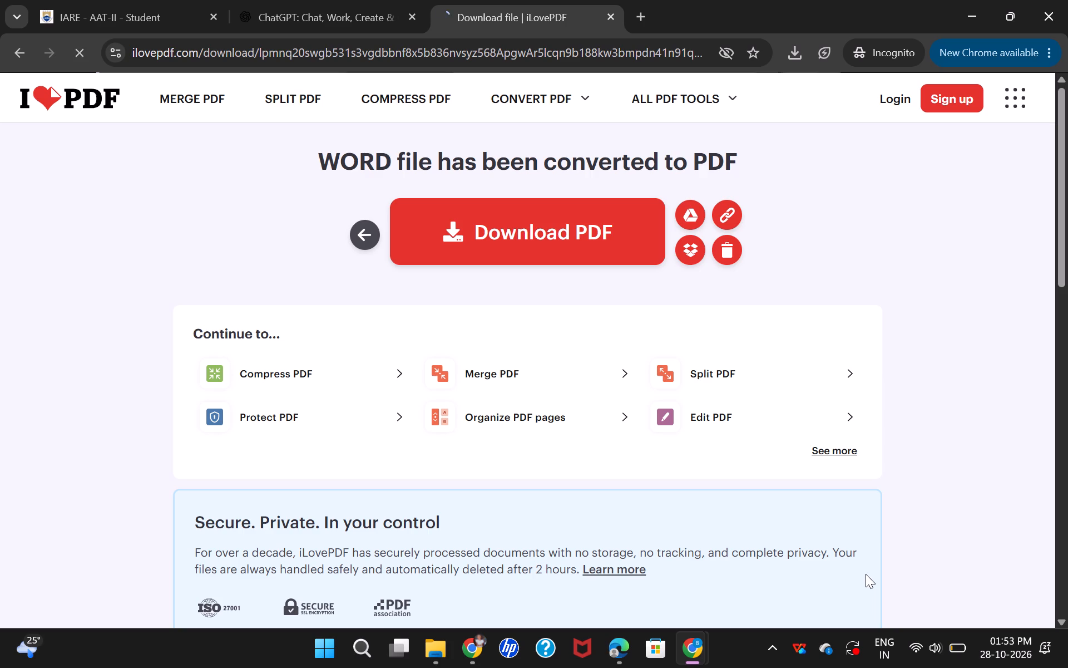
click(572, 235)
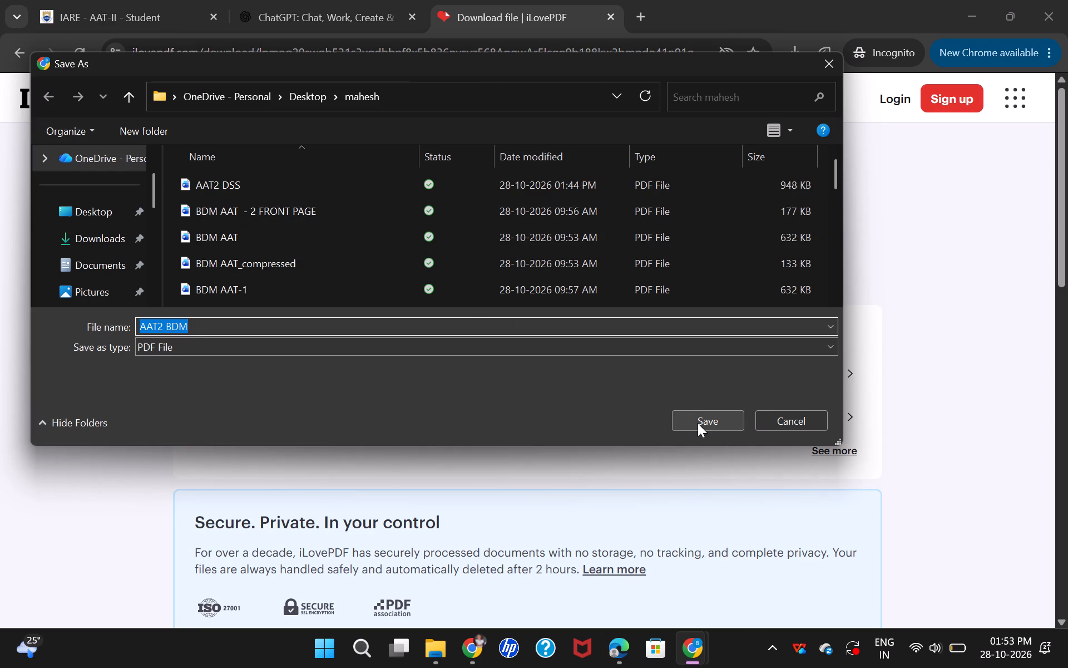
click(708, 413)
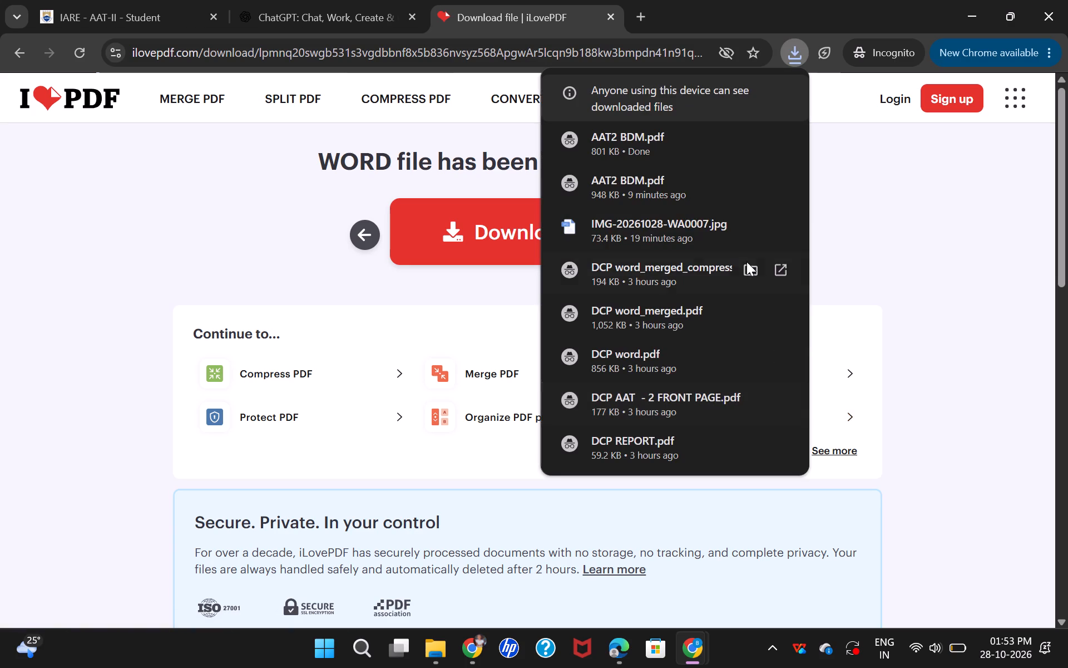
click(877, 168)
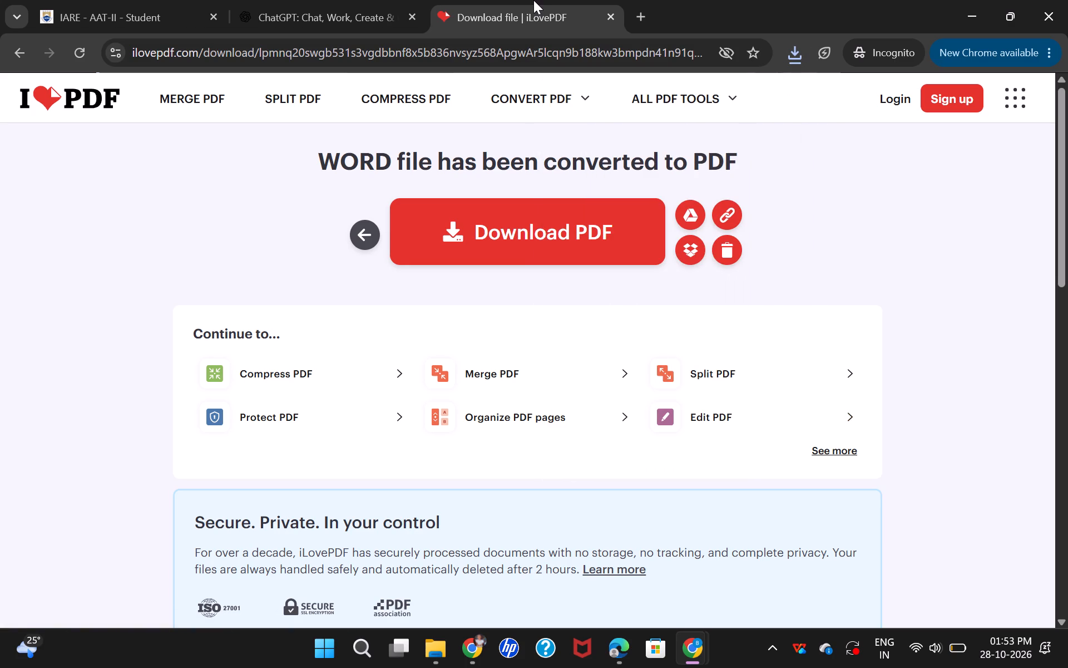
Open the newly downloaded AAT2 BDM PDF and examine its self-assessment form, student signature and contents page.
click(102, 7)
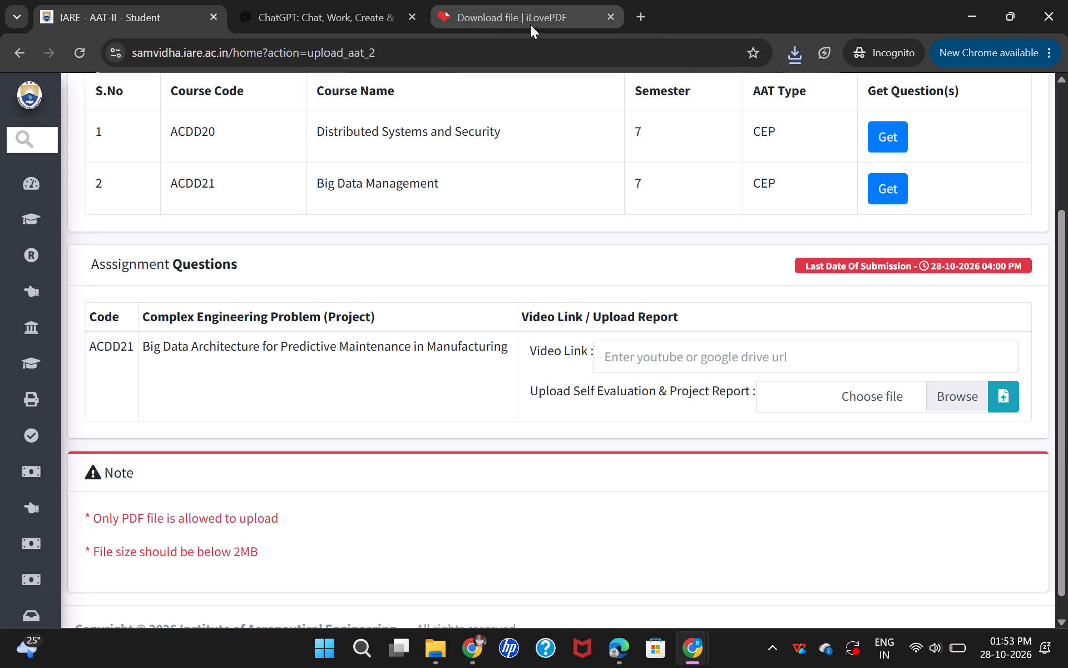
click(530, 24)
click(793, 53)
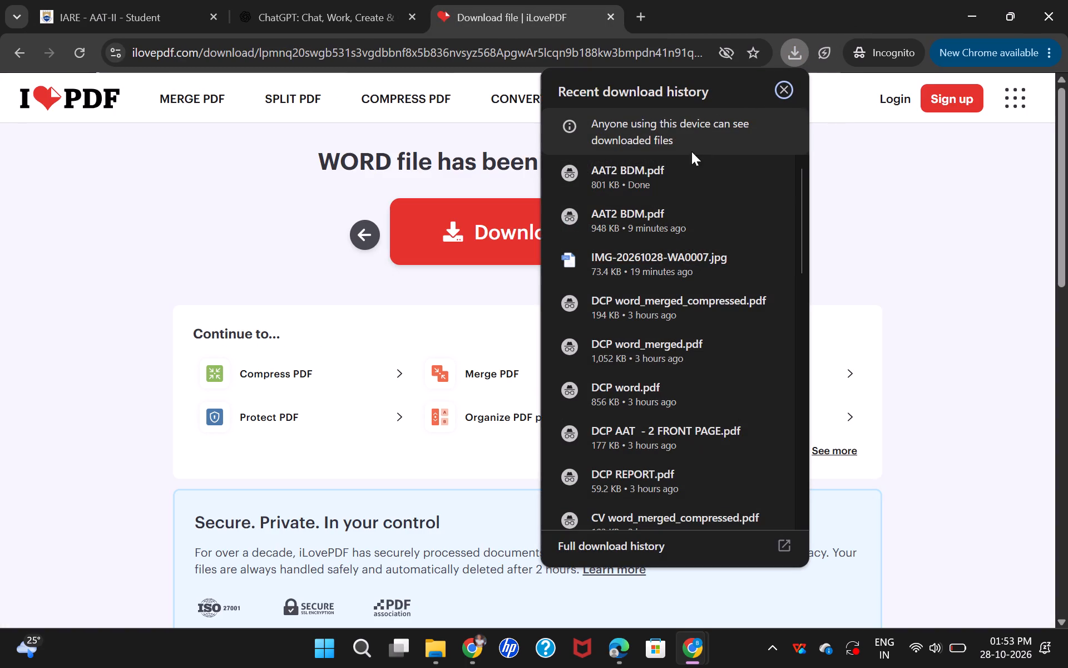
click(680, 173)
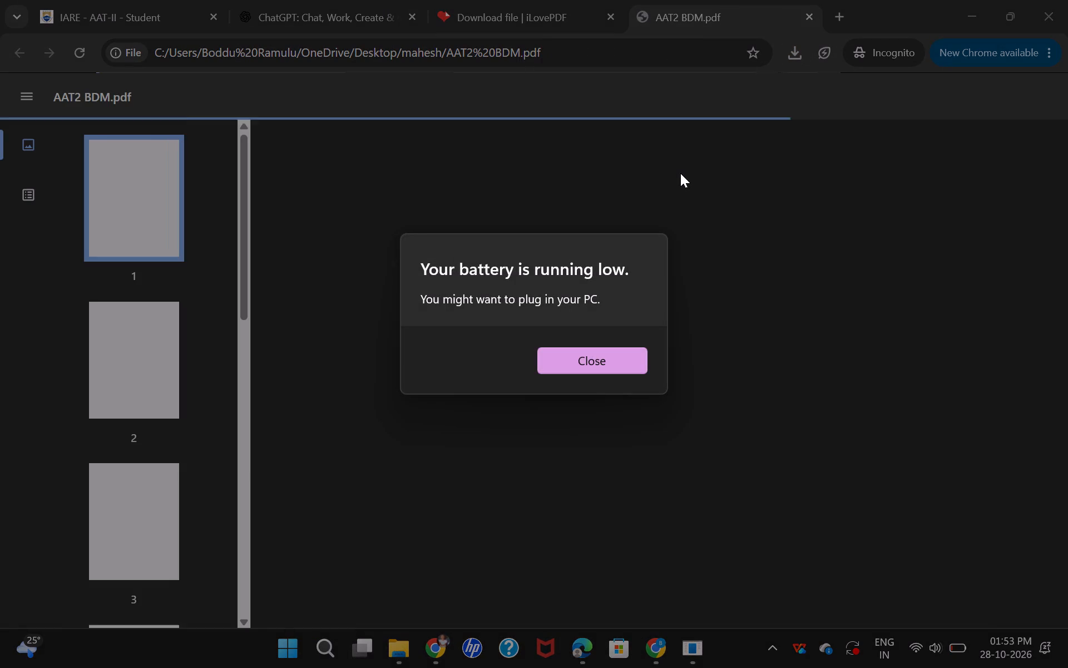
click(596, 361)
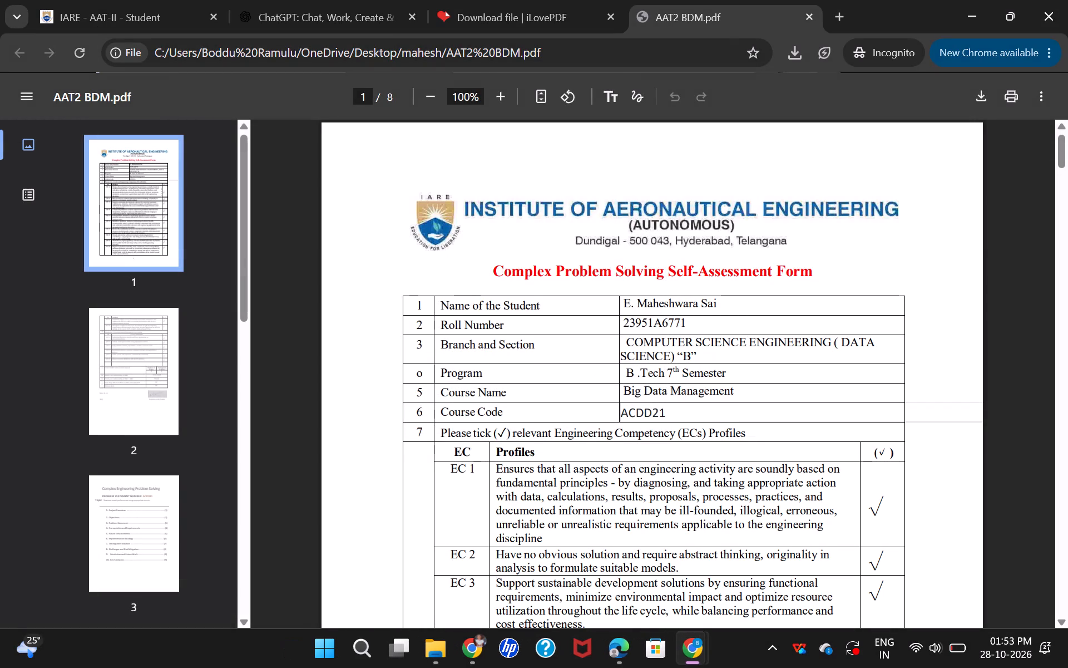
scroll(805, 409, down, 3)
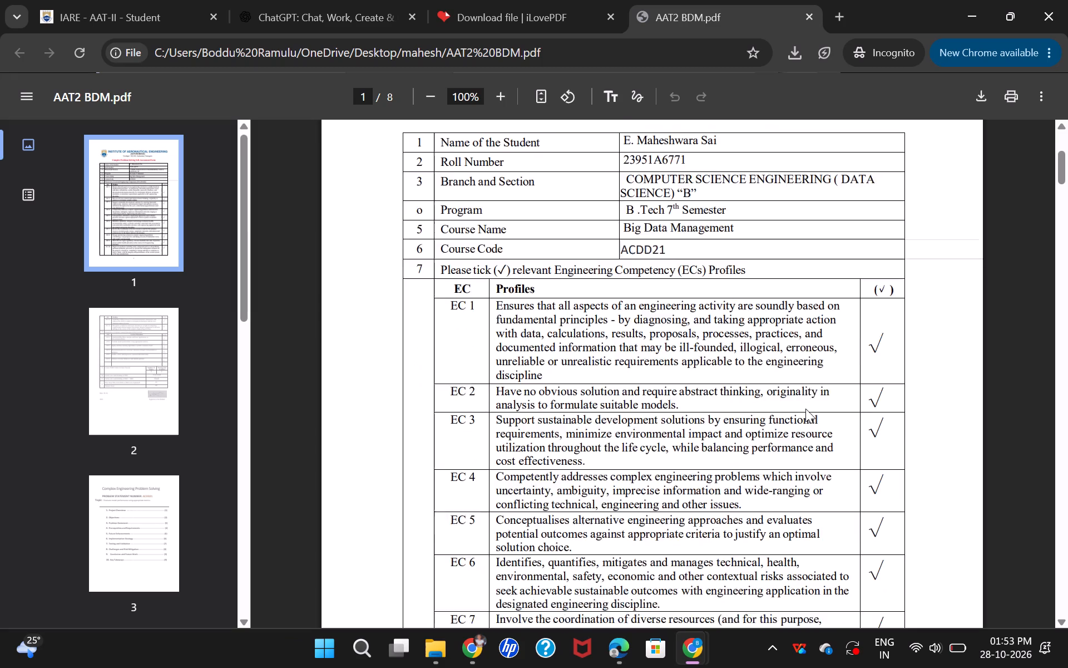
scroll(679, 438, down, 7)
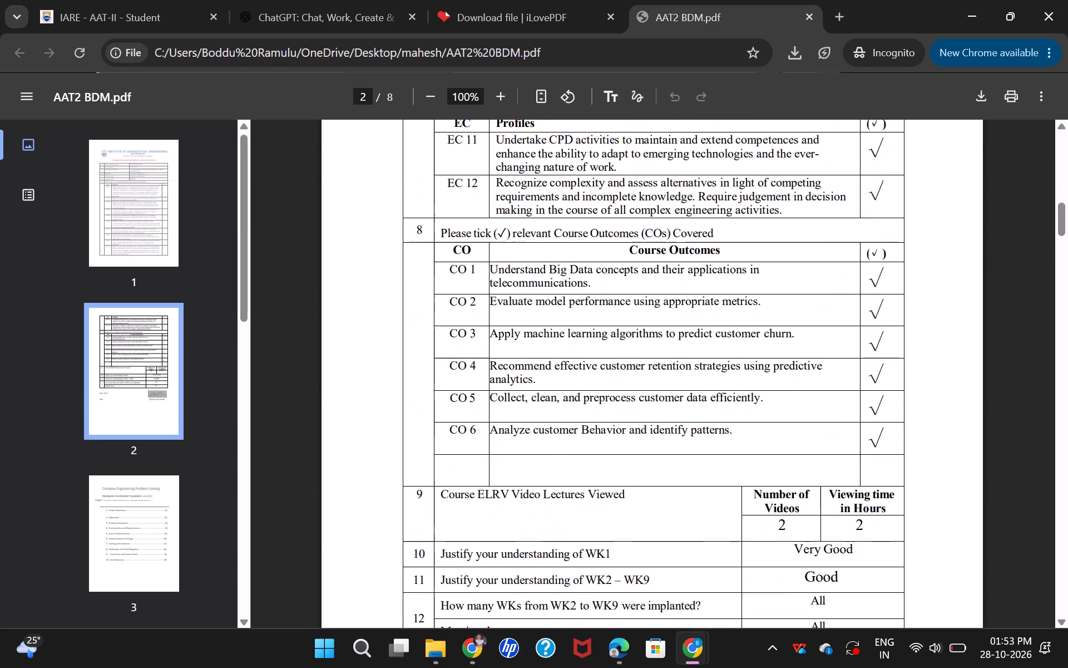
scroll(679, 438, down, 6)
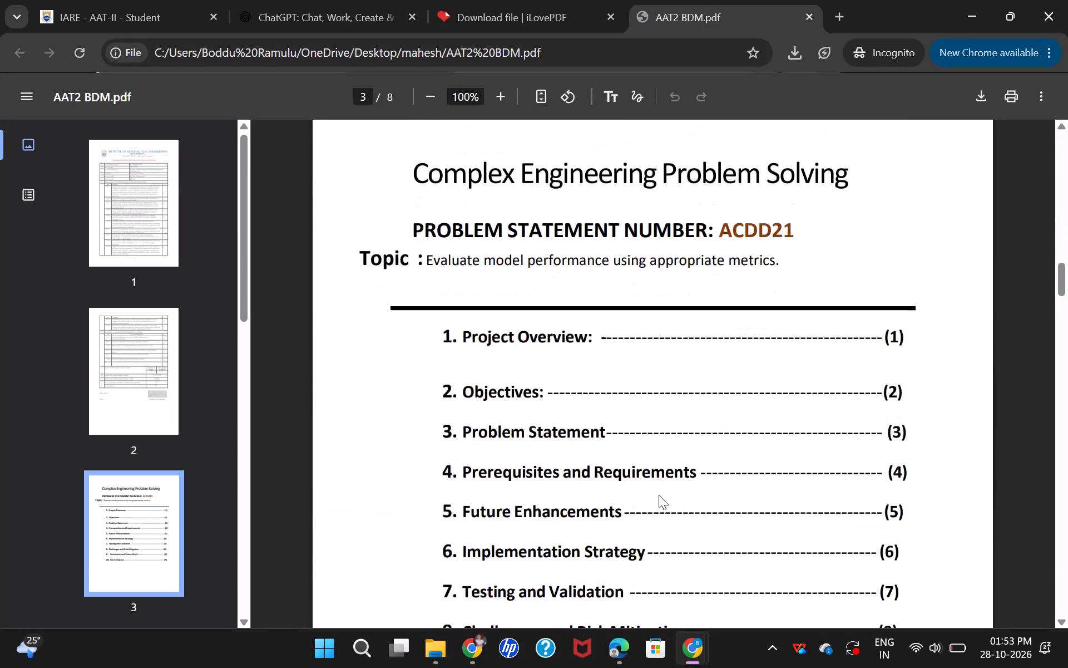
scroll(654, 502, up, 5)
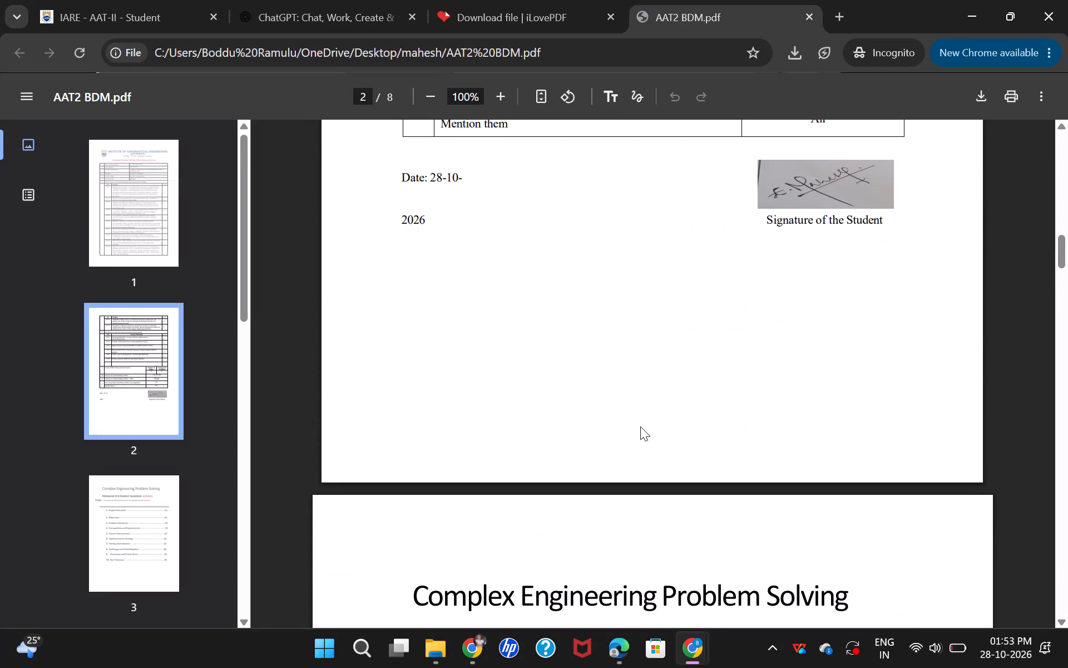
scroll(640, 426, down, 3)
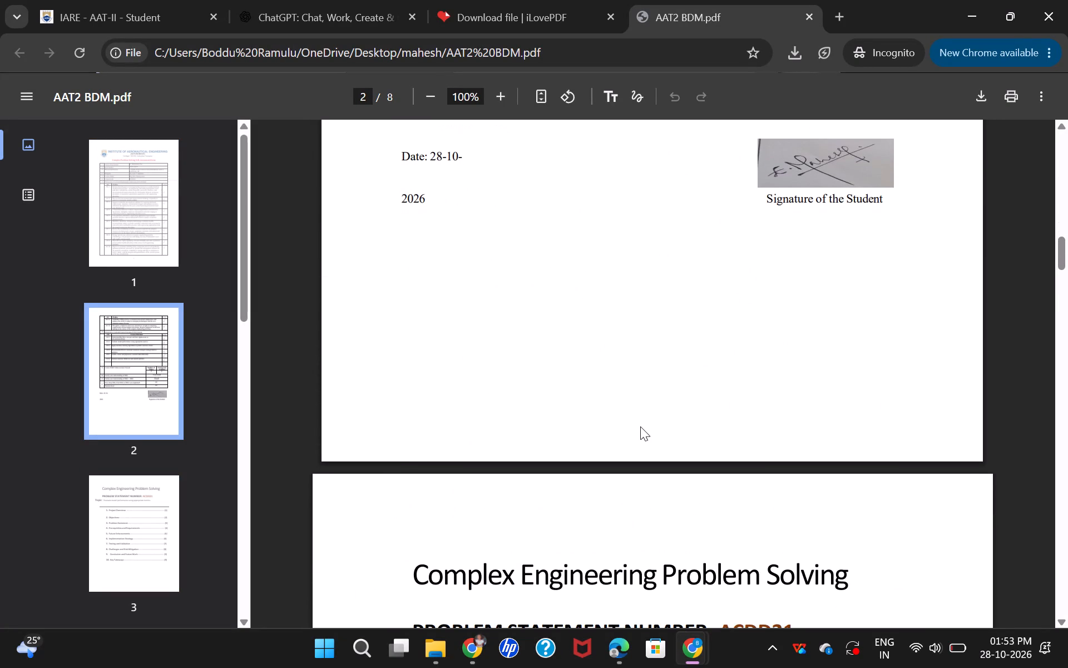
scroll(640, 426, down, 2)
scroll(724, 376, down, 2)
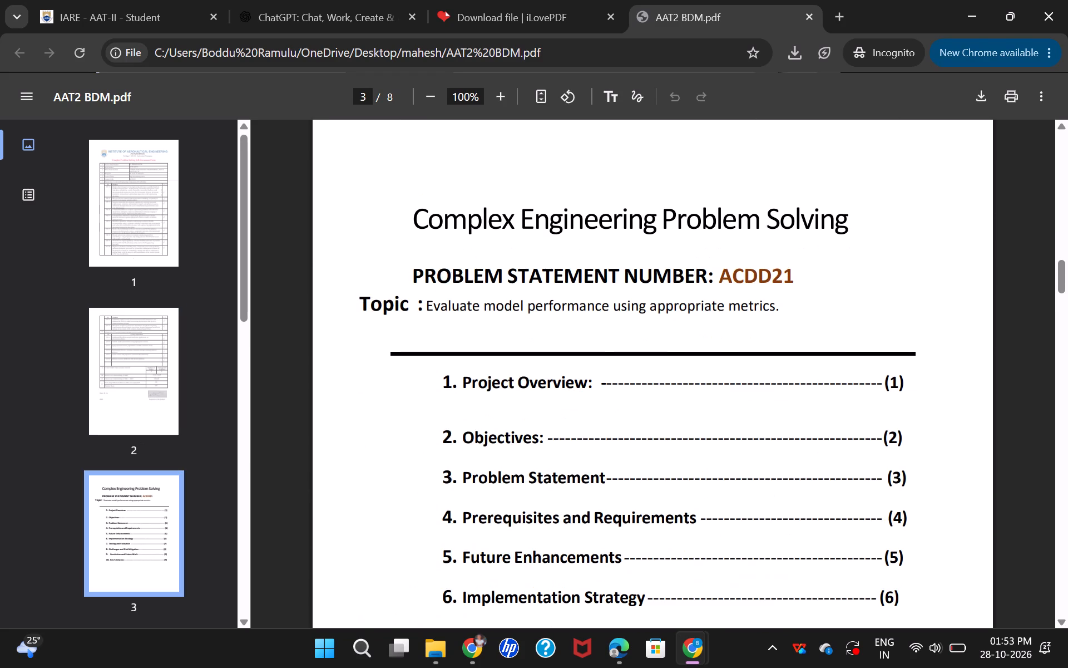
On the IARE AAT-II page, get the assigned questions for Big Data Management and for Distributed Systems and Security.
click(87, 0)
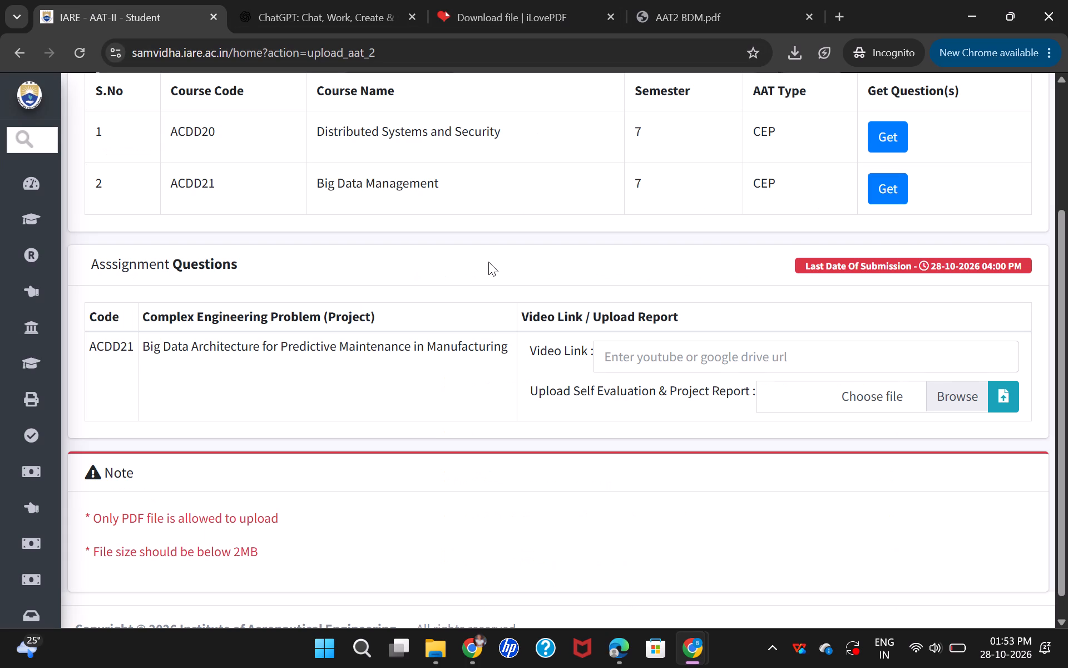
click(902, 187)
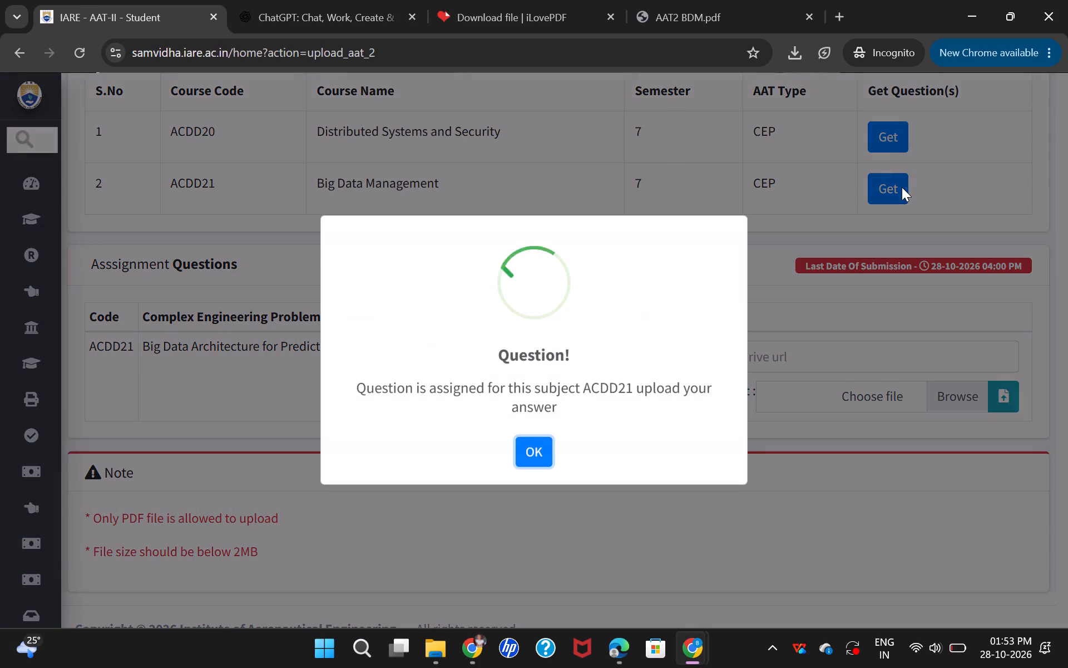
click(835, 188)
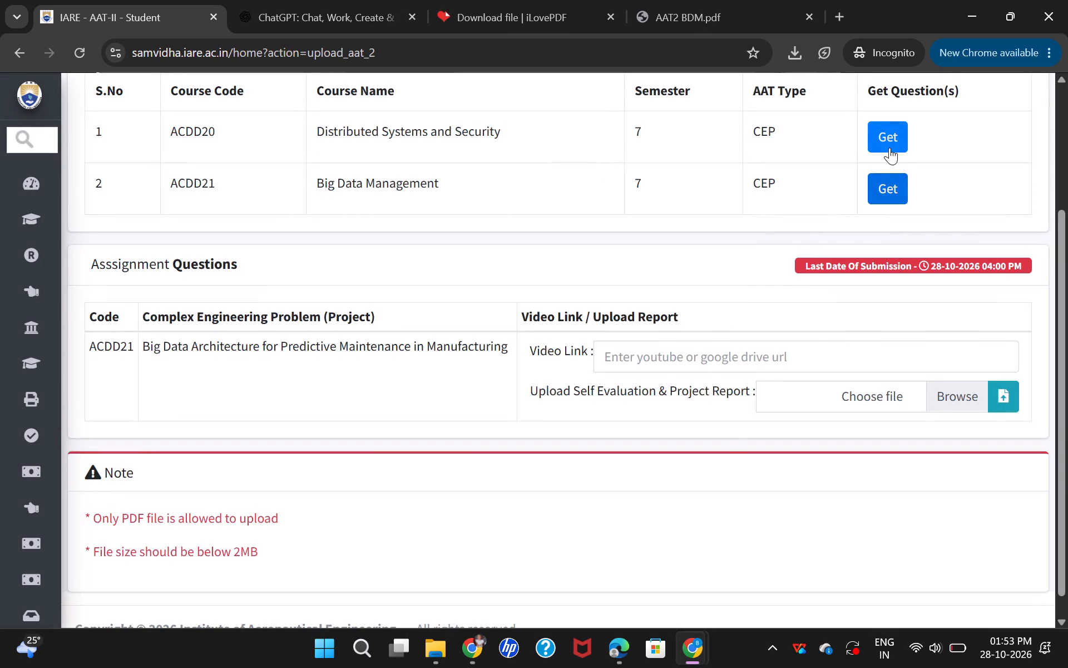
click(888, 146)
click(947, 156)
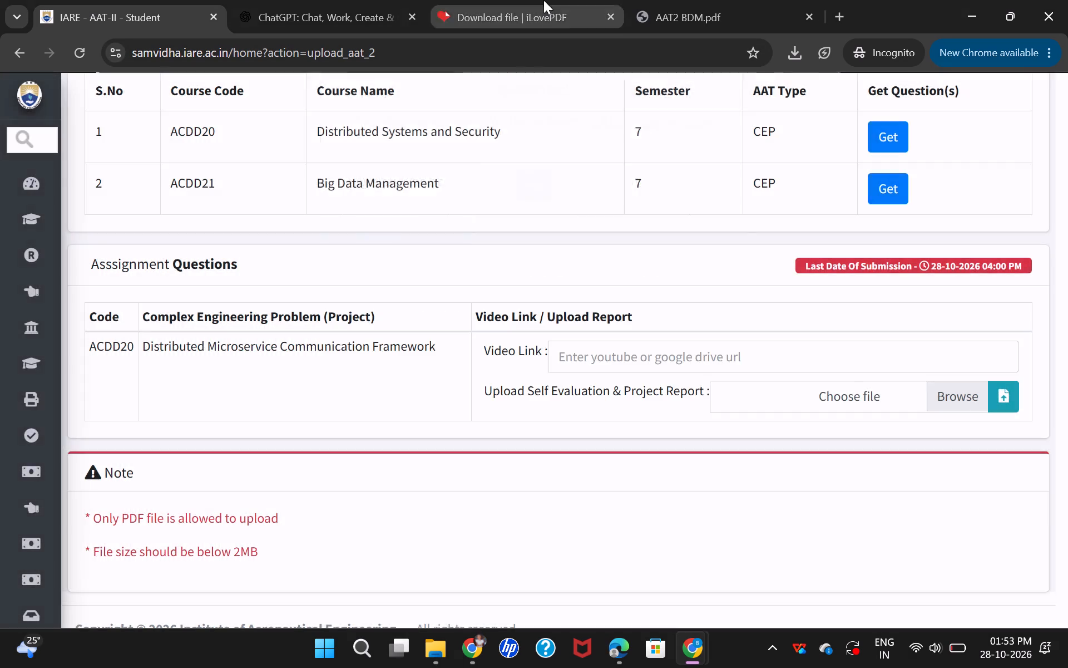
click(543, 0)
click(695, 0)
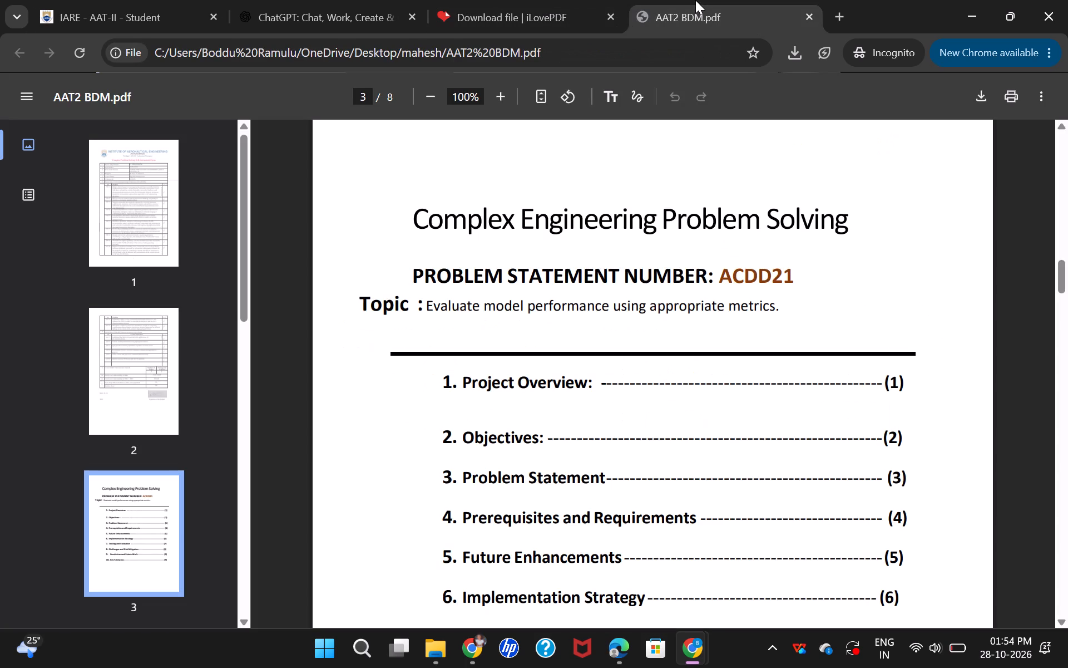
click(802, 16)
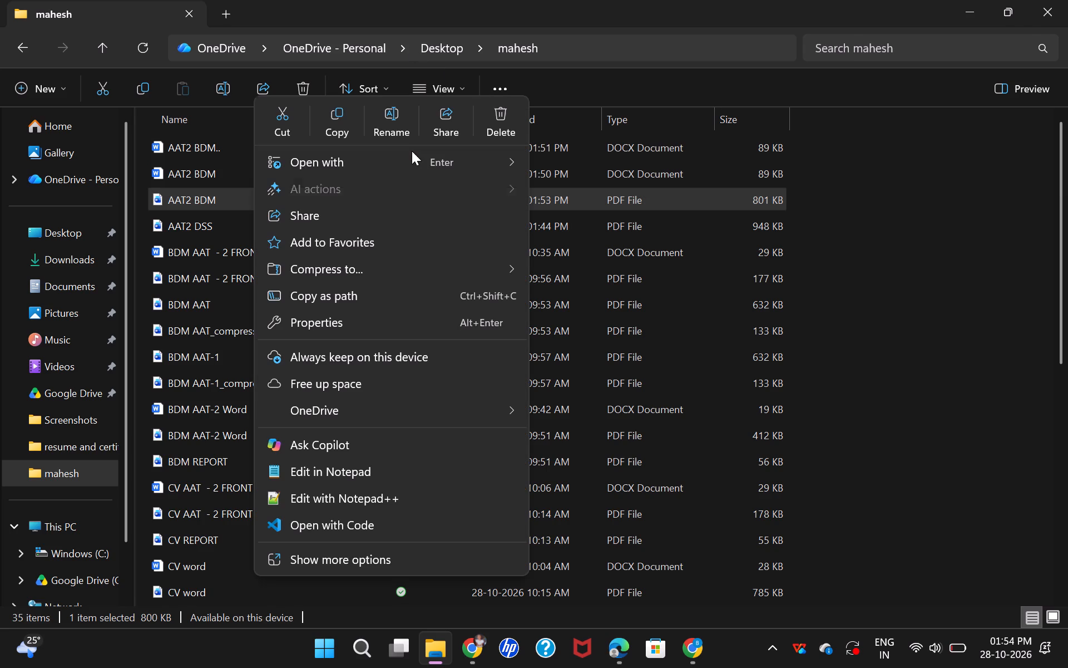
click(471, 164)
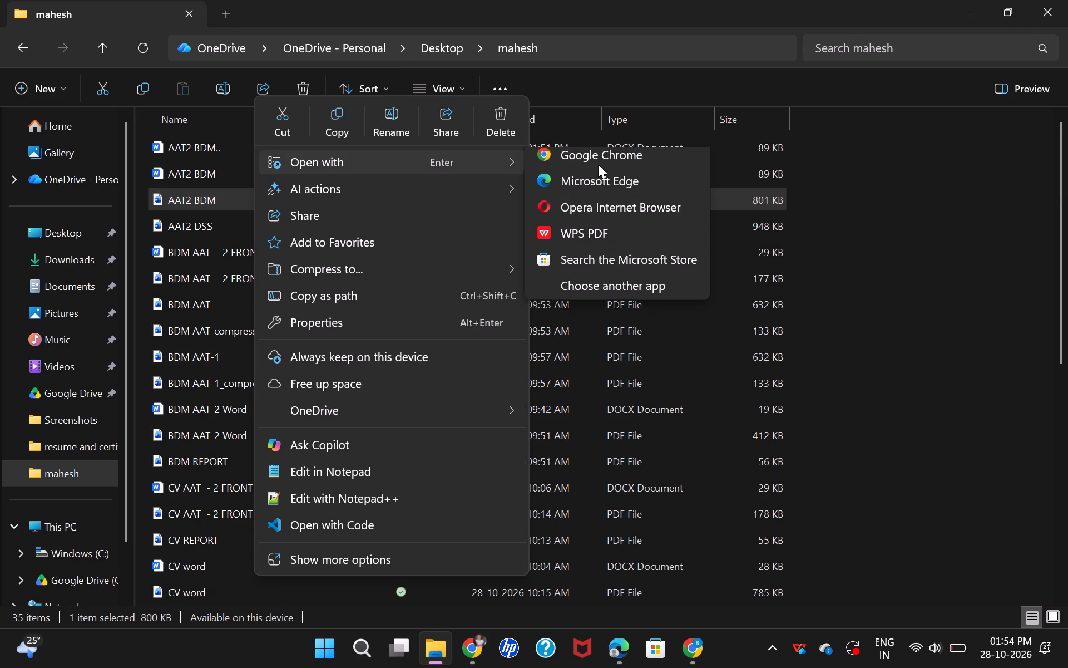
click(614, 188)
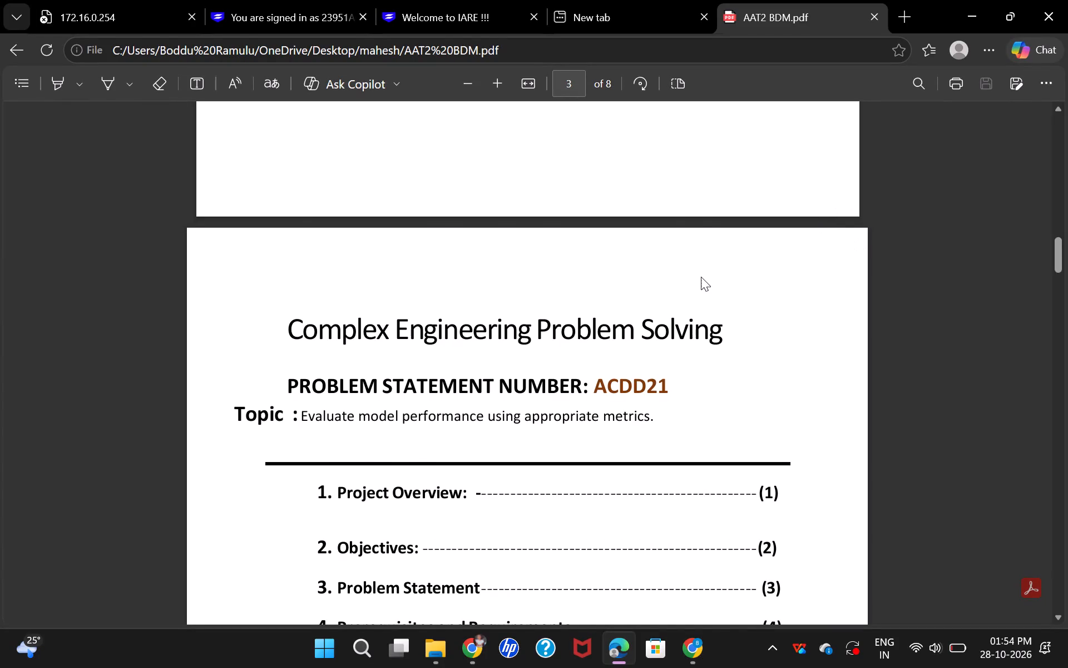
scroll(701, 277, down, 2)
scroll(592, 357, down, 4)
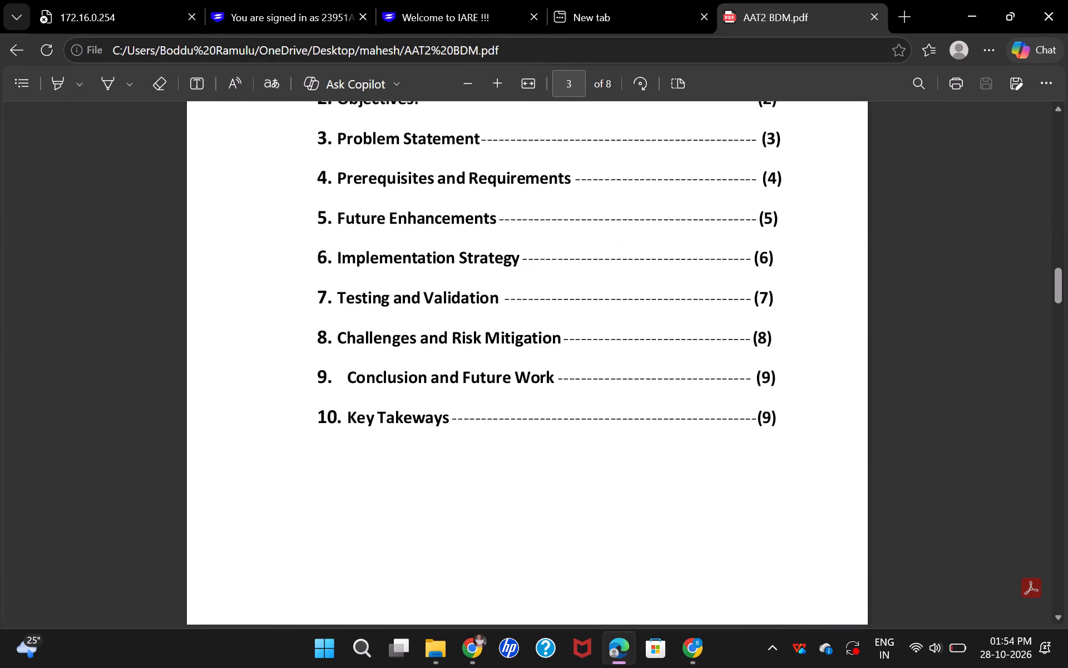
scroll(592, 357, down, 4)
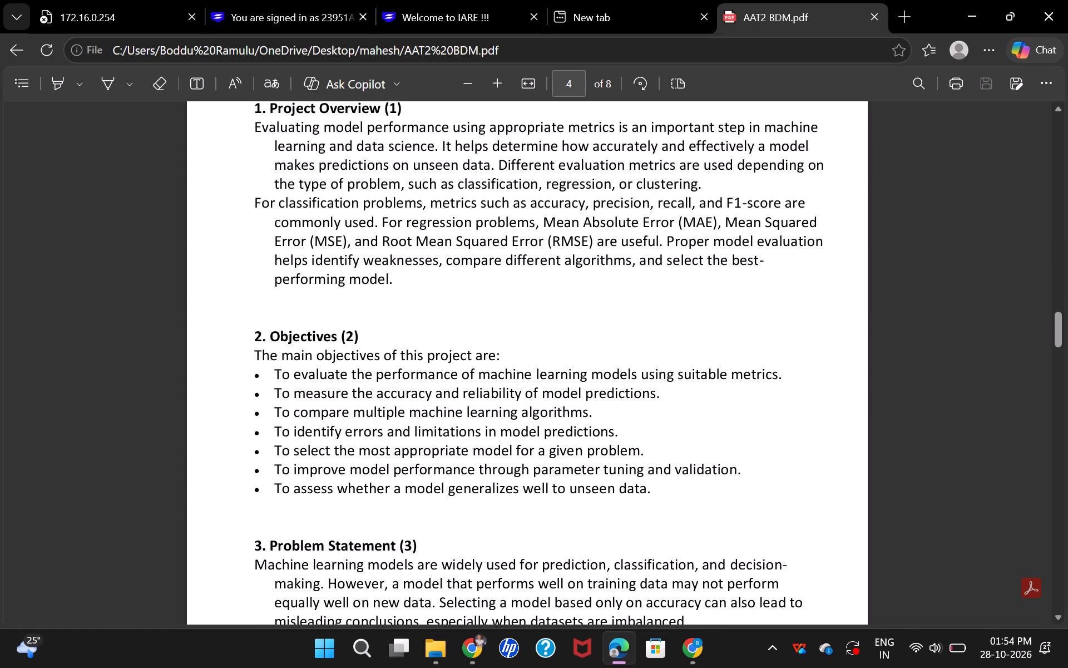
Open the AAT2 DSS PDF from the mahesh folder in Microsoft Edge and examine its self-assessment form, topic and project overview.
click(432, 660)
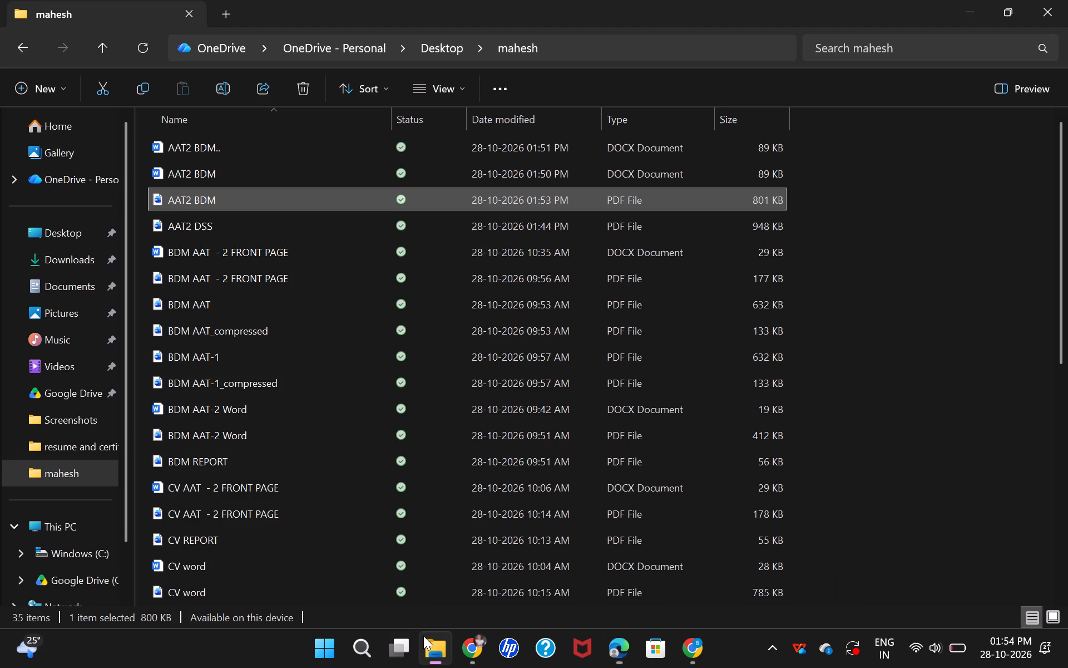
click(345, 225)
right_click(345, 225)
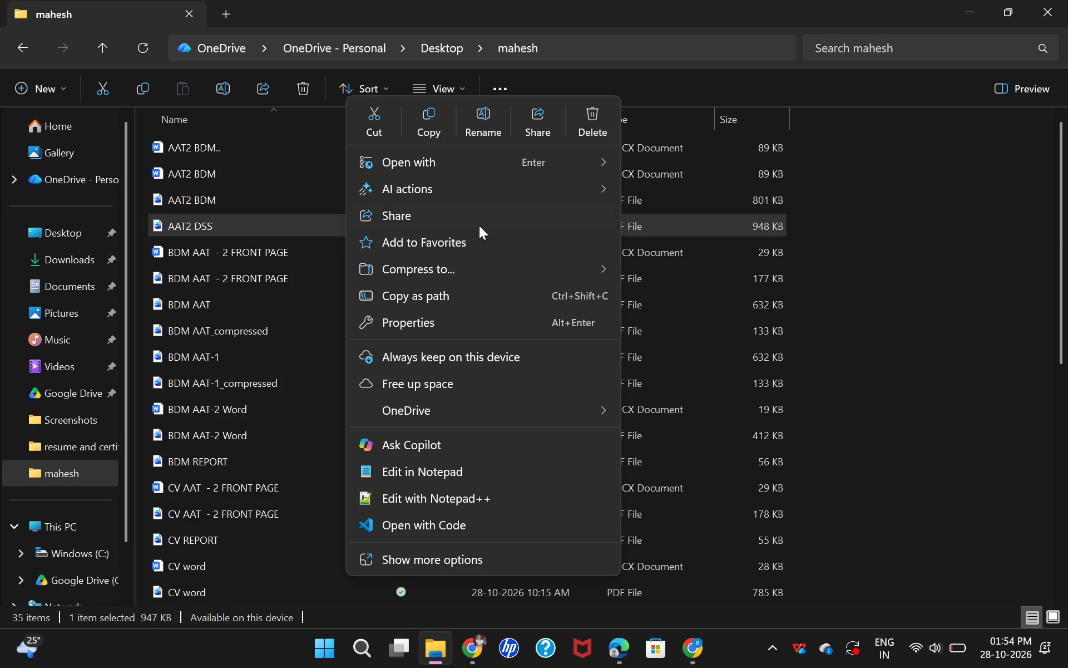
click(551, 169)
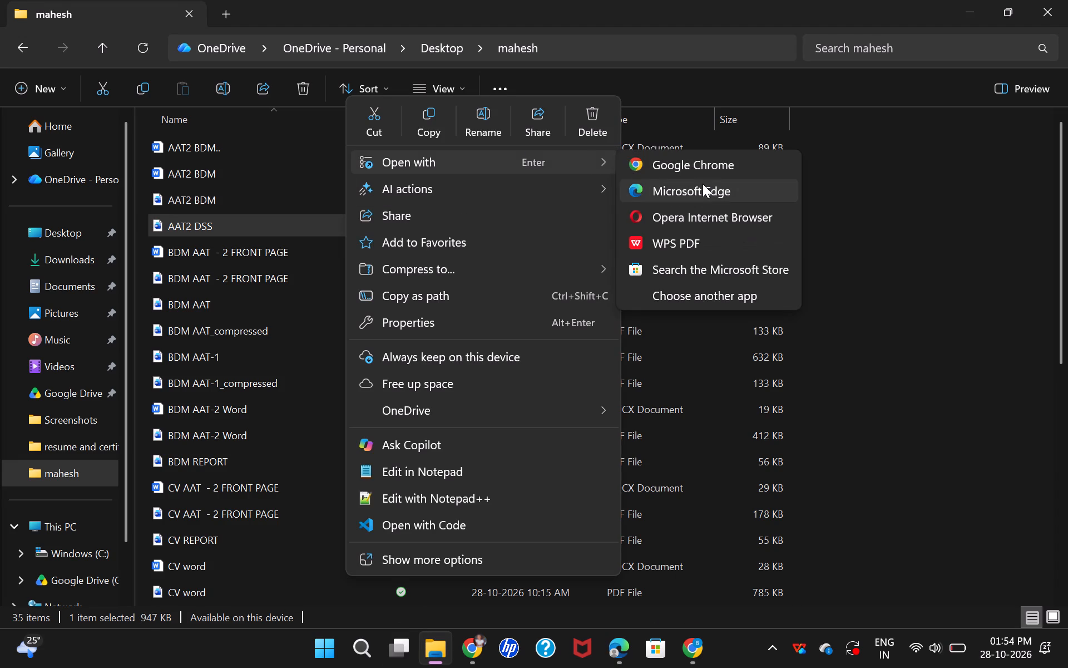
click(703, 184)
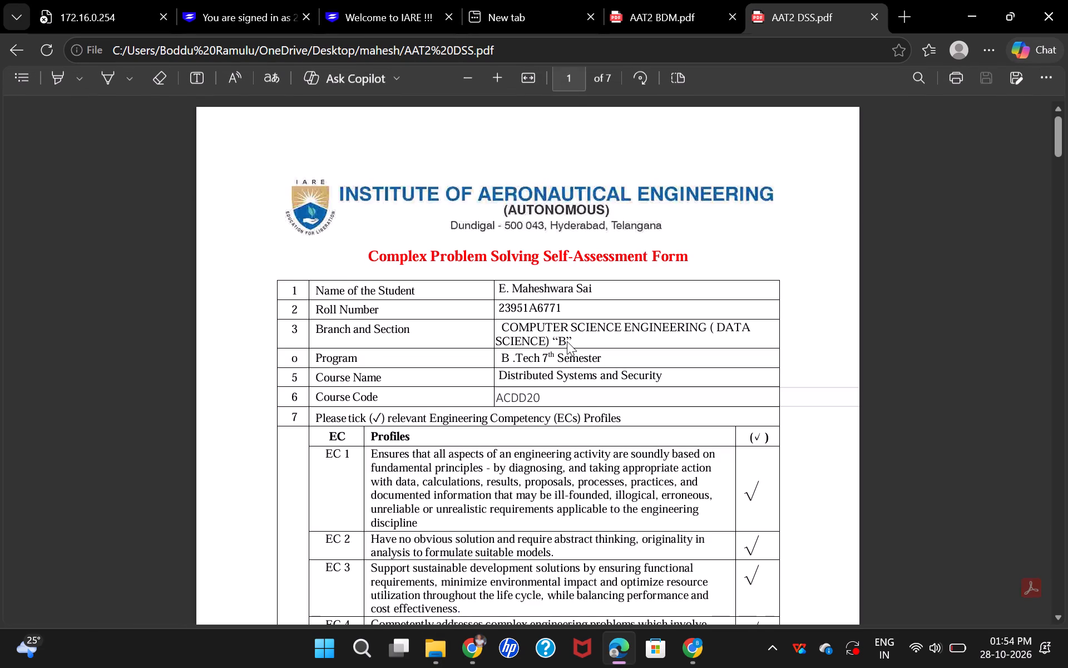
scroll(567, 341, down, 12)
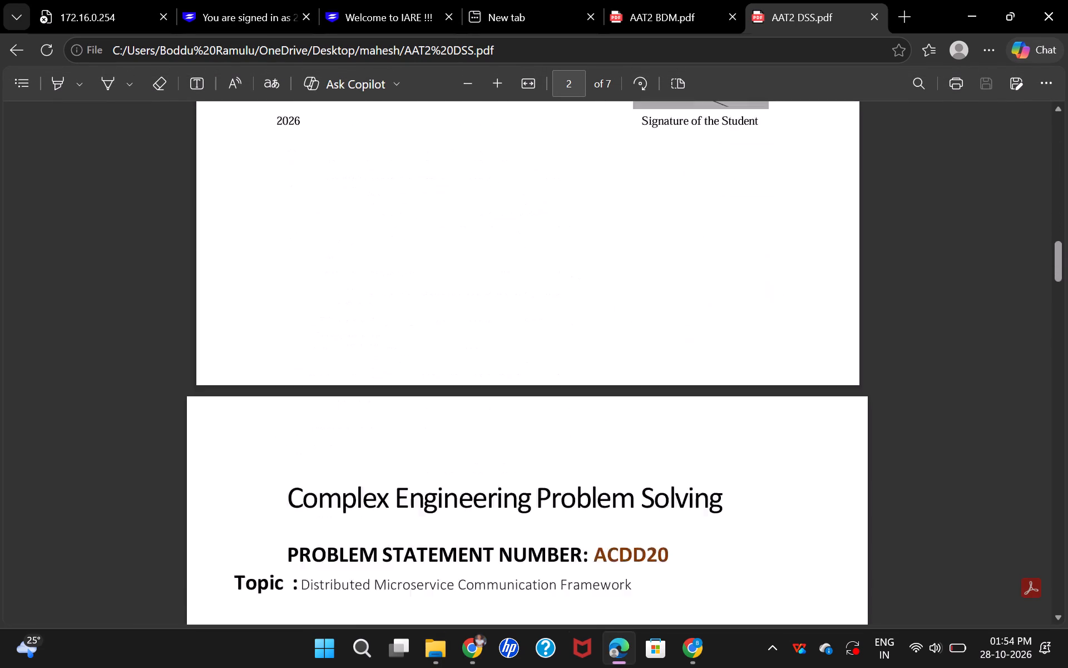
scroll(567, 341, down, 4)
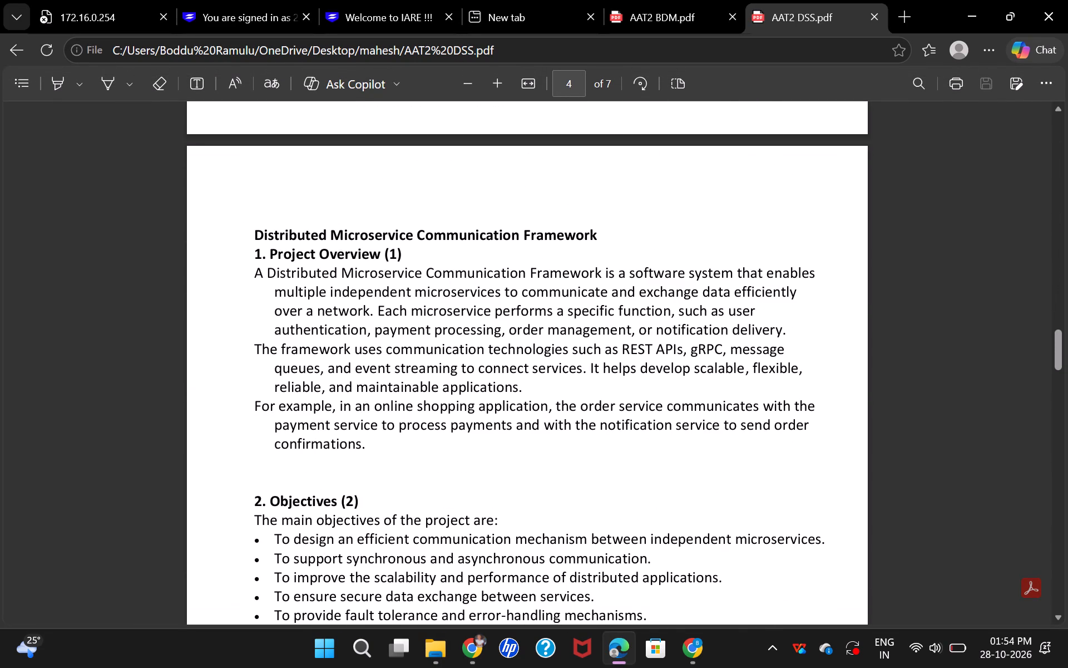
scroll(519, 259, up, 1)
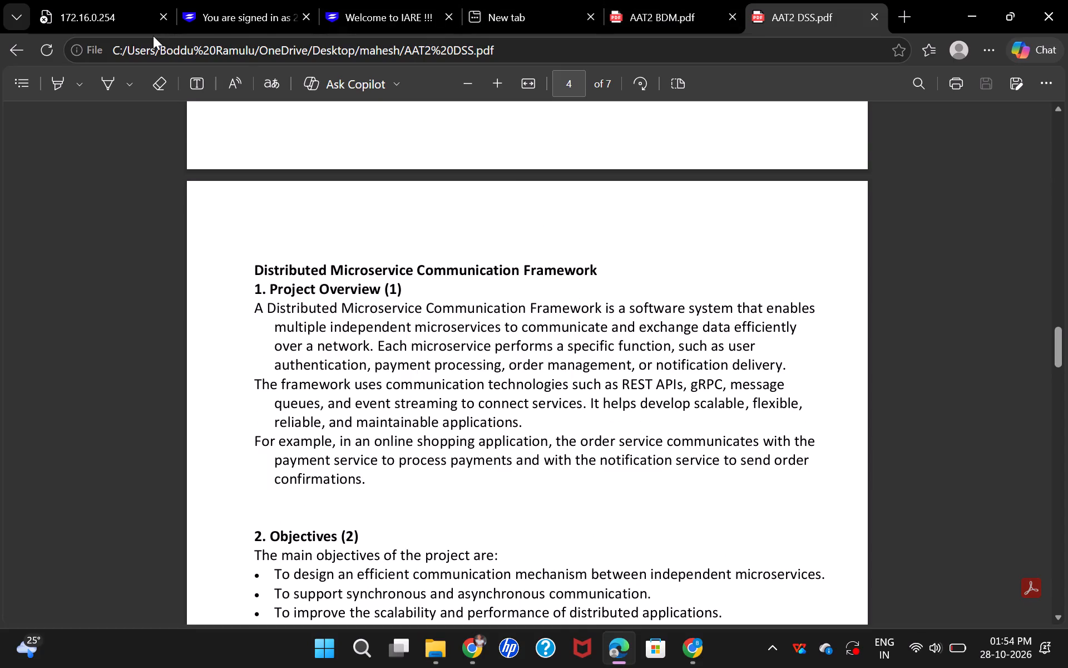
Compare the Distributed Systems and Security question on the IARE AAT-II page in Chrome with the AAT2 DSS and AAT2 BDM PDFs.
key(alt+Tab)
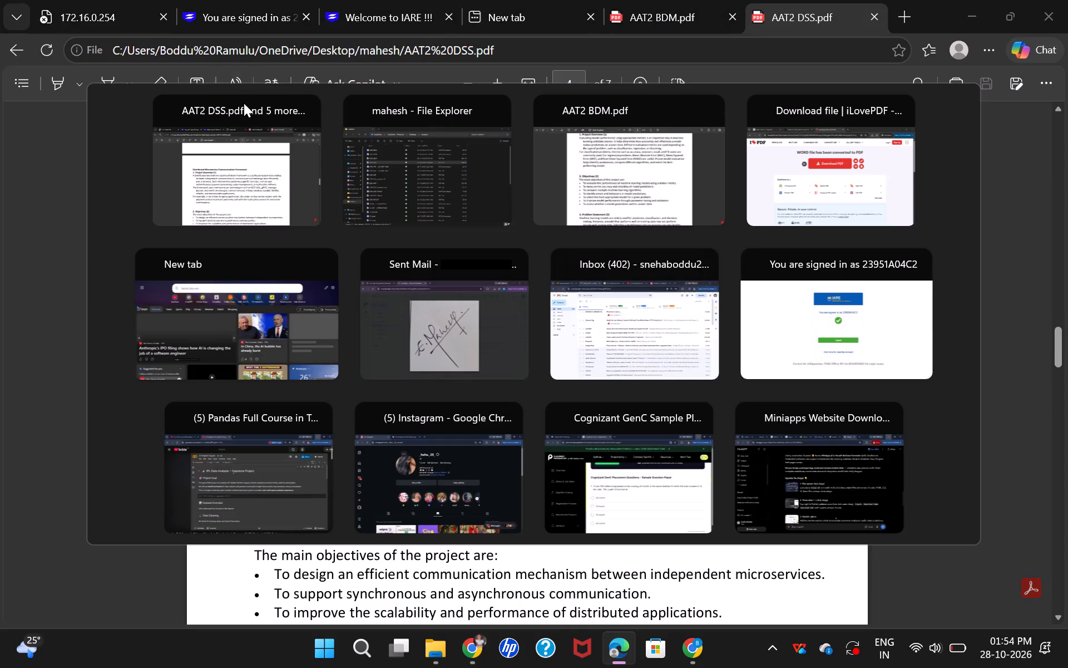
key(alt+Tab)
key(alt+Tab)
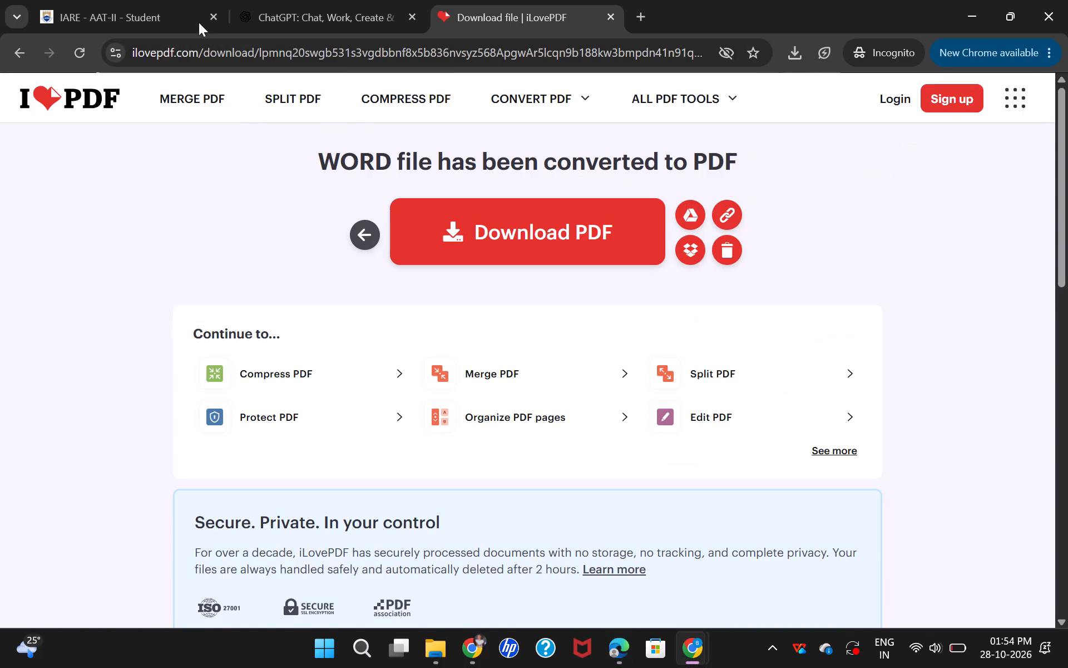
click(116, 0)
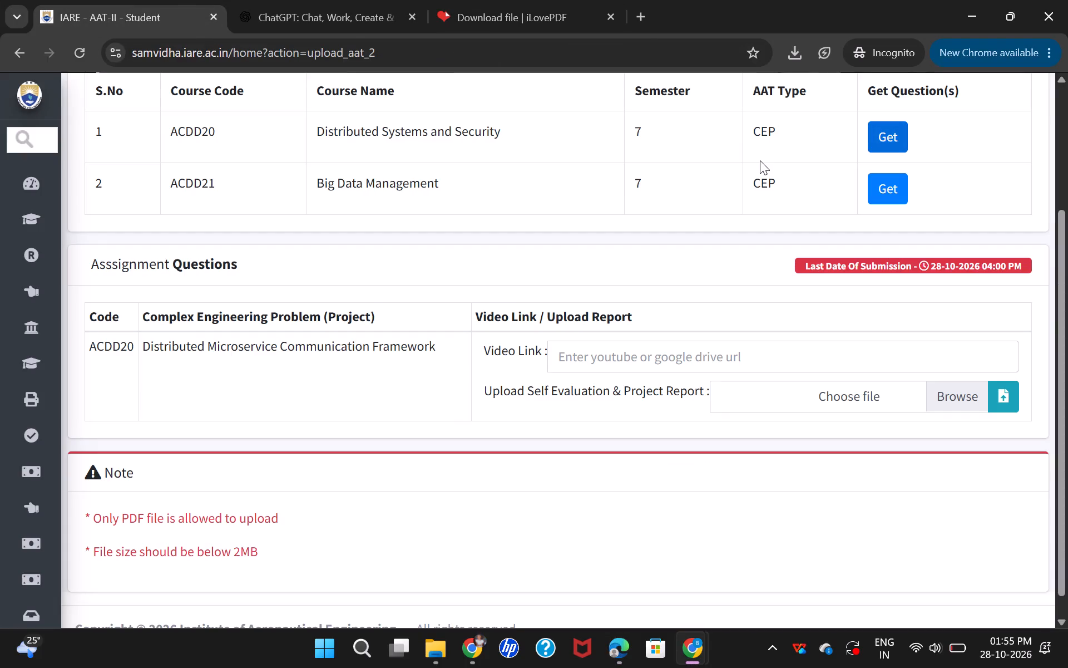
key(alt+Tab)
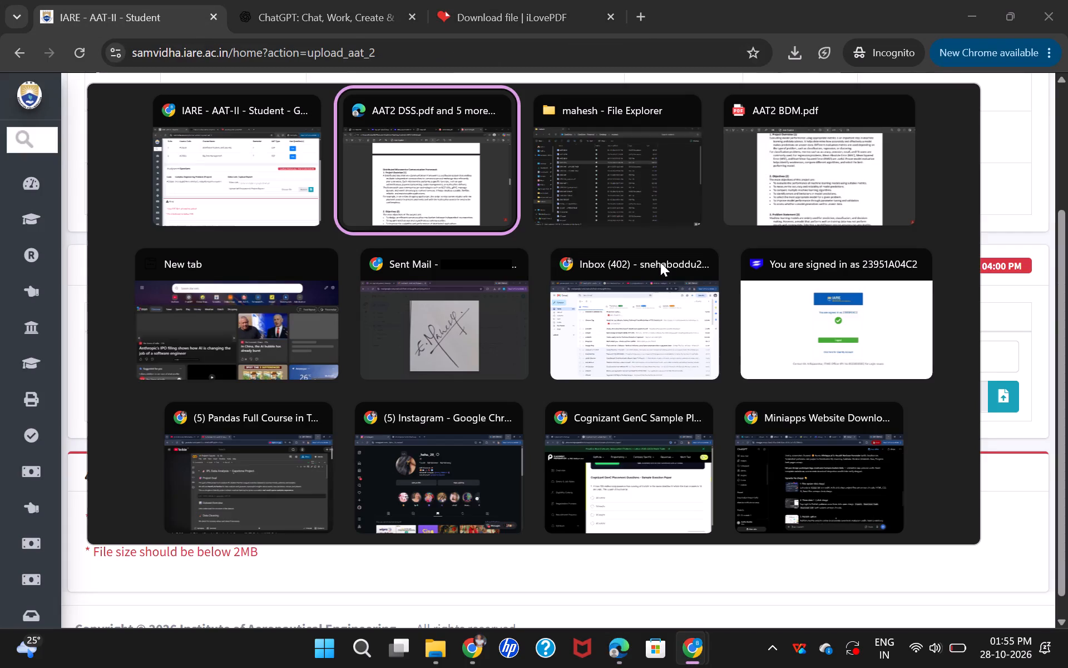
click(654, 1)
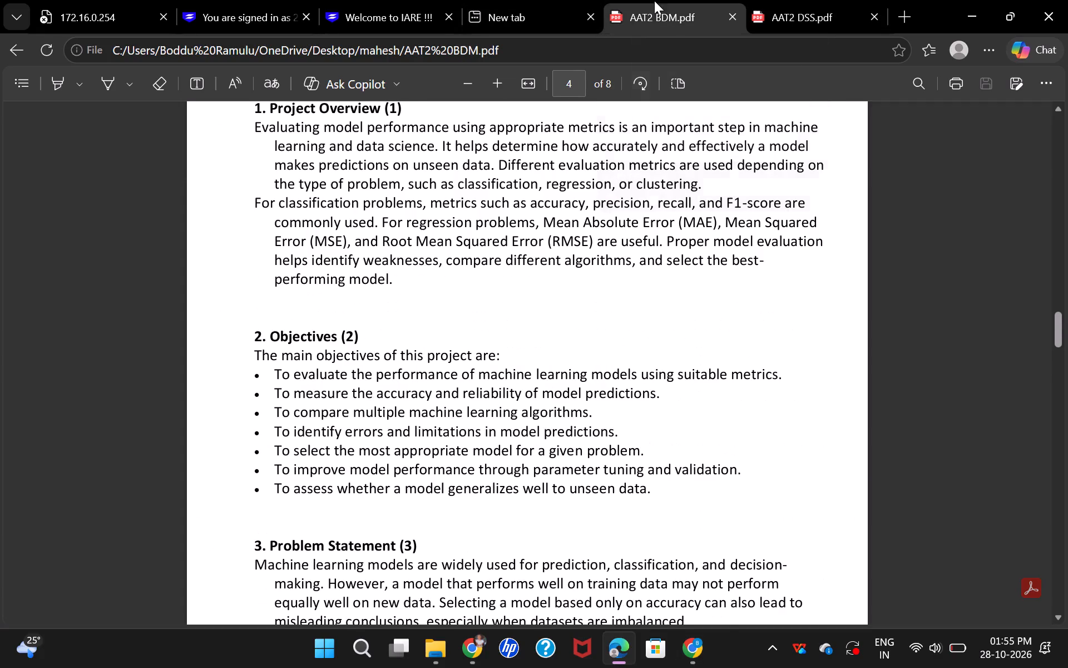
scroll(490, 247, up, 1)
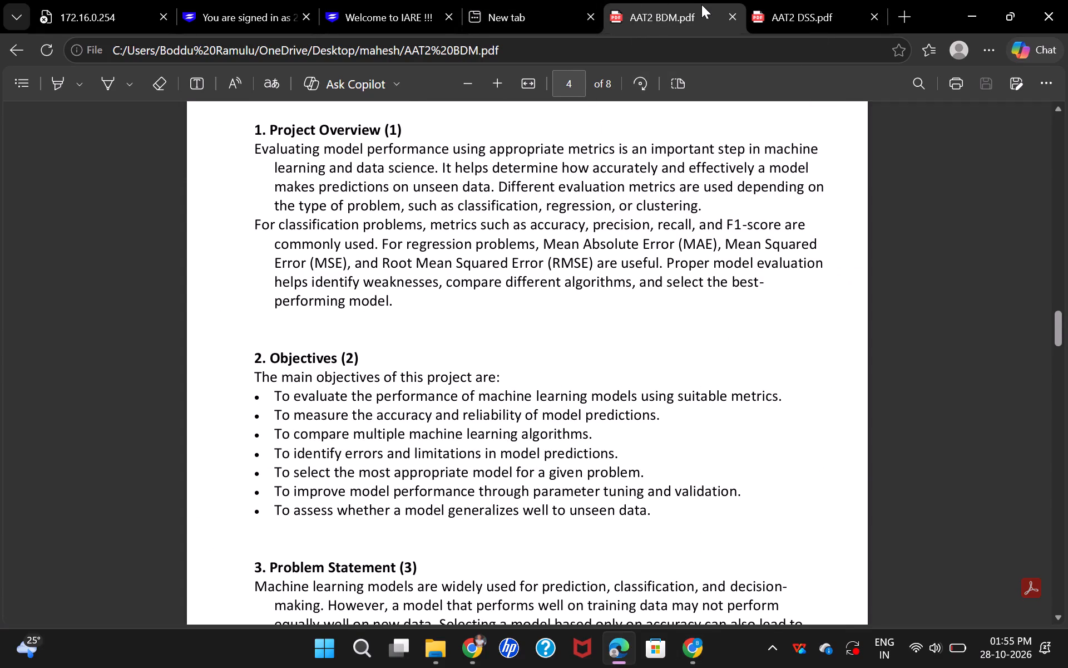
key(alt+Tab)
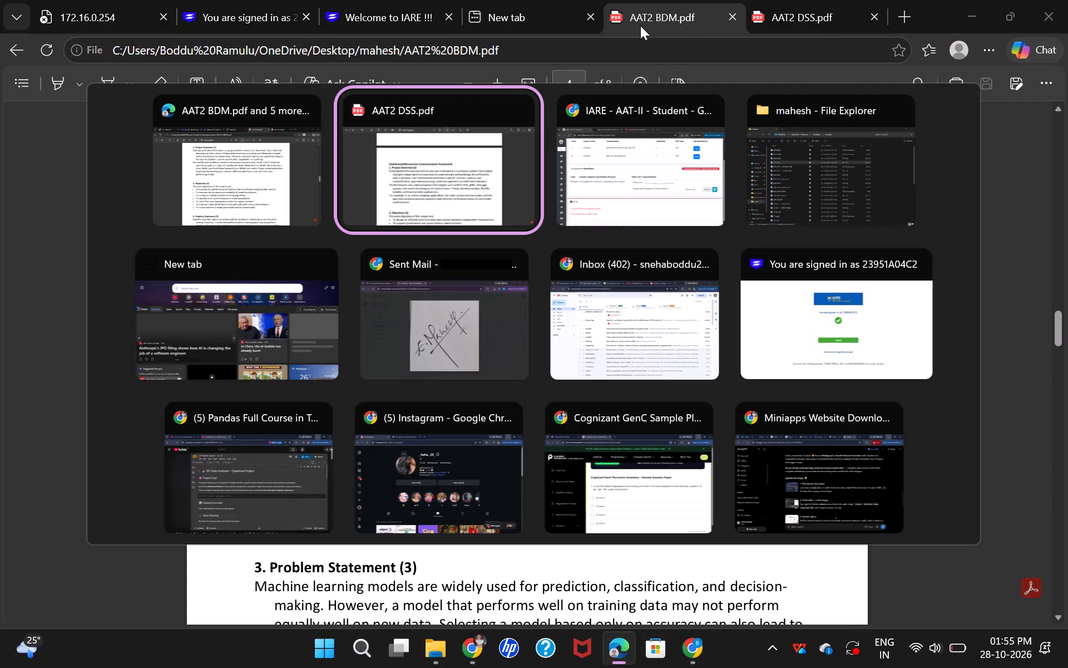
key(alt+Tab)
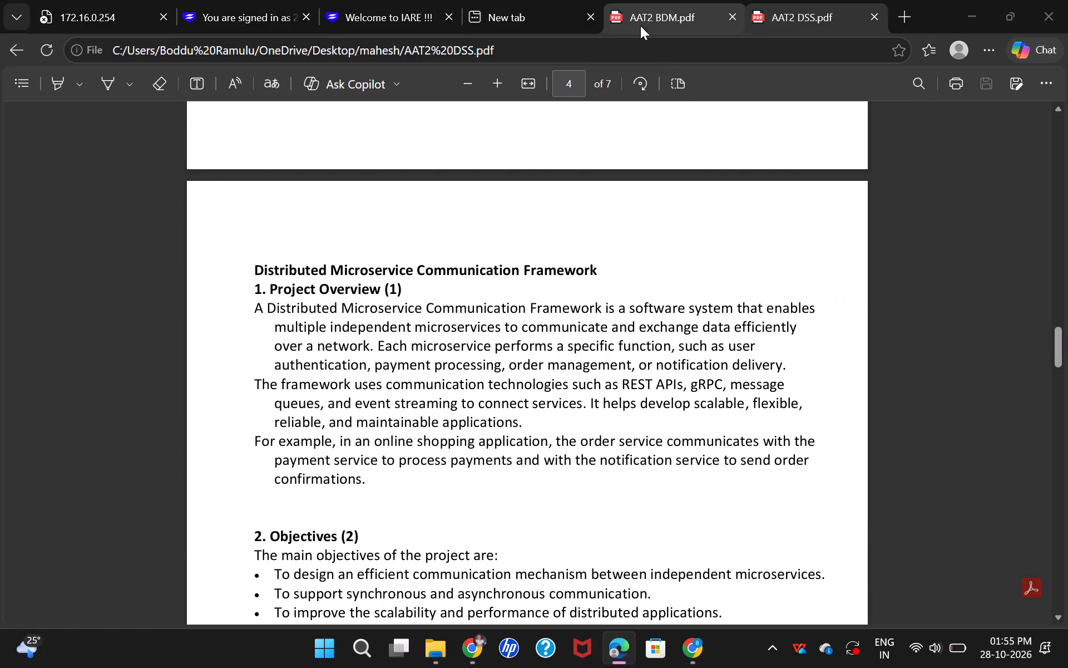
key(alt+Tab)
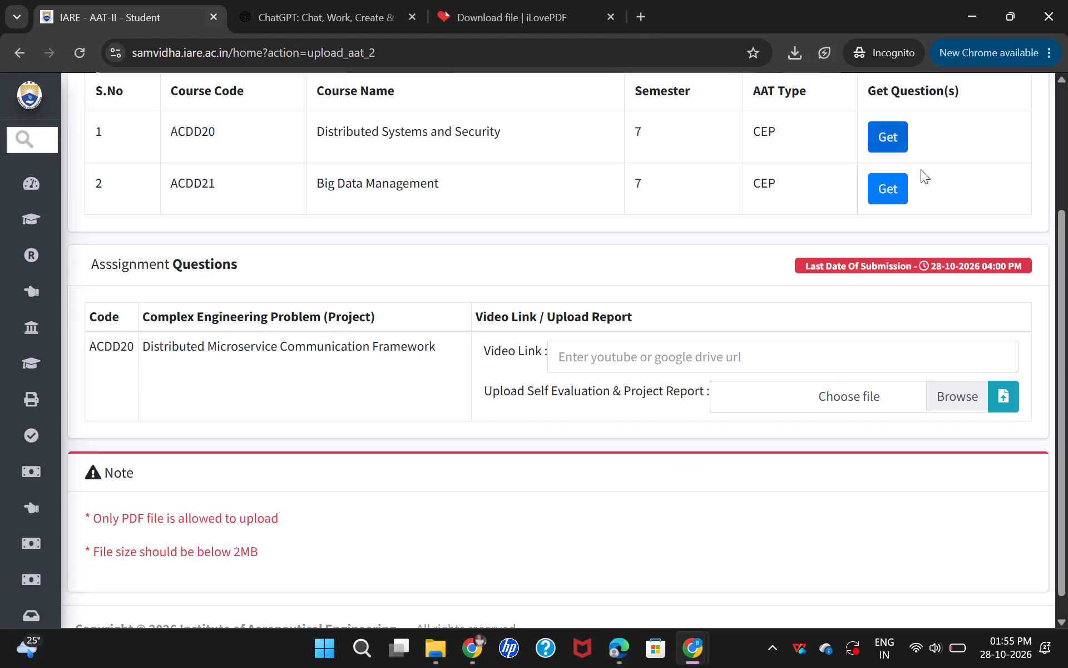
Get the assigned question for Big Data Management (ACDD21) on the IARE AAT-II page.
click(894, 191)
click(953, 180)
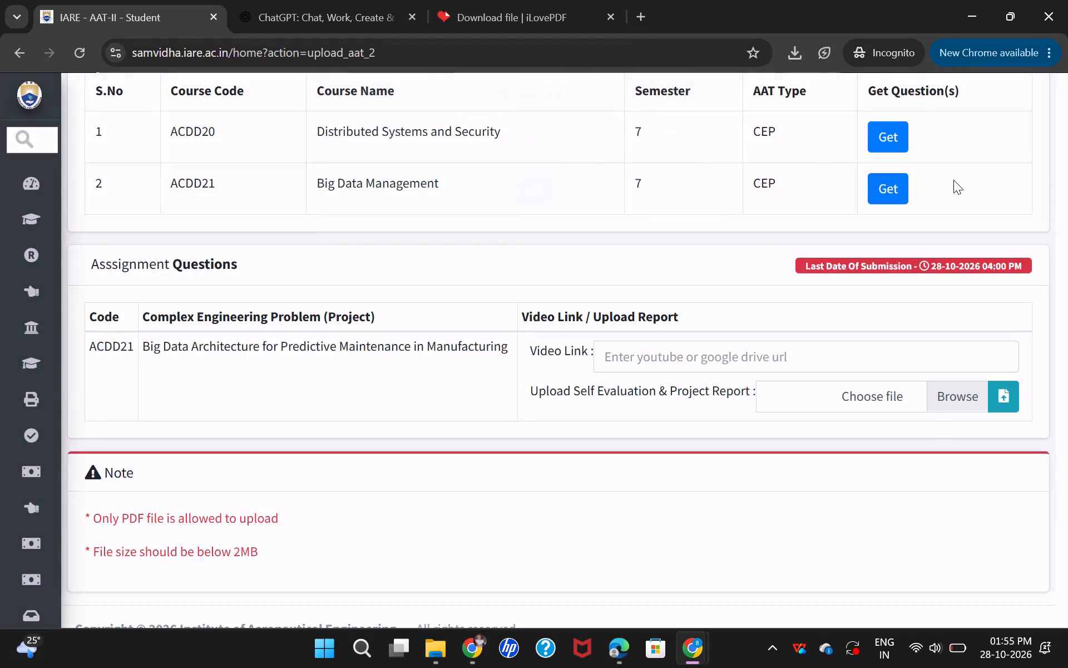
Return to Edge and review the overview, objectives and problem statement in the AAT2 DSS and AAT2 BDM PDFs.
click(518, 0)
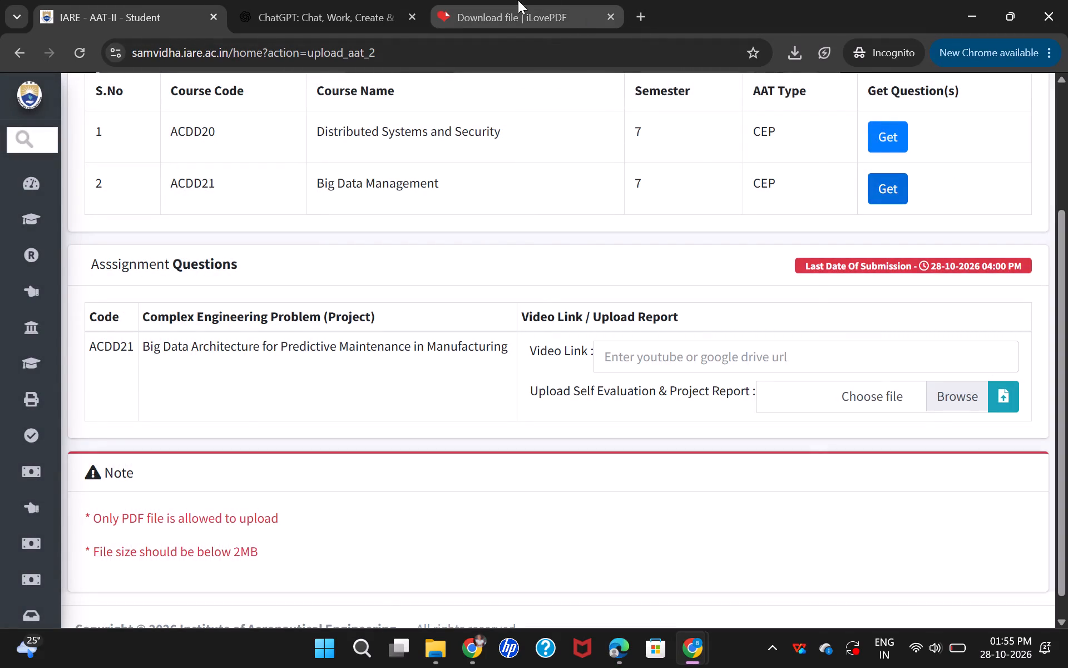
key(alt+Tab)
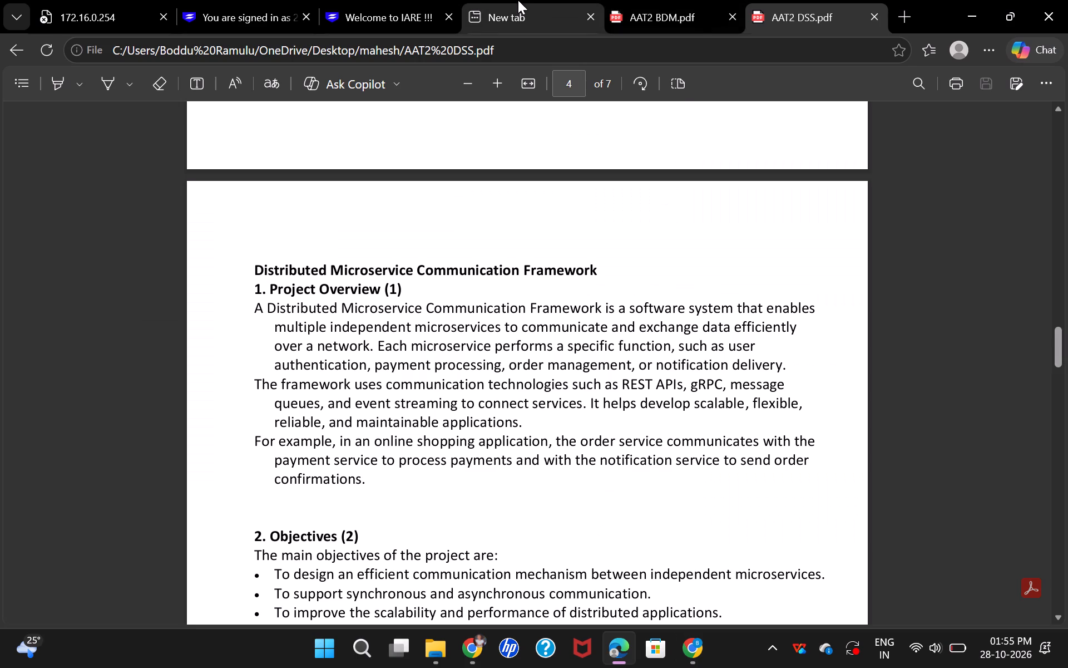
scroll(605, 248, down, 1)
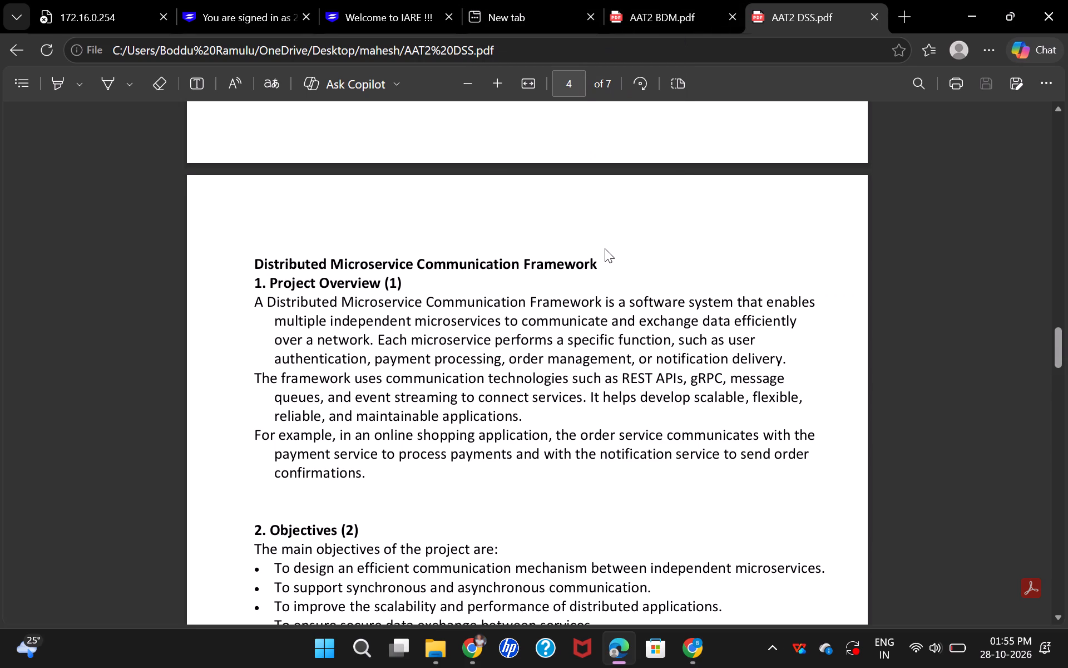
scroll(605, 248, down, 2)
scroll(546, 301, down, 1)
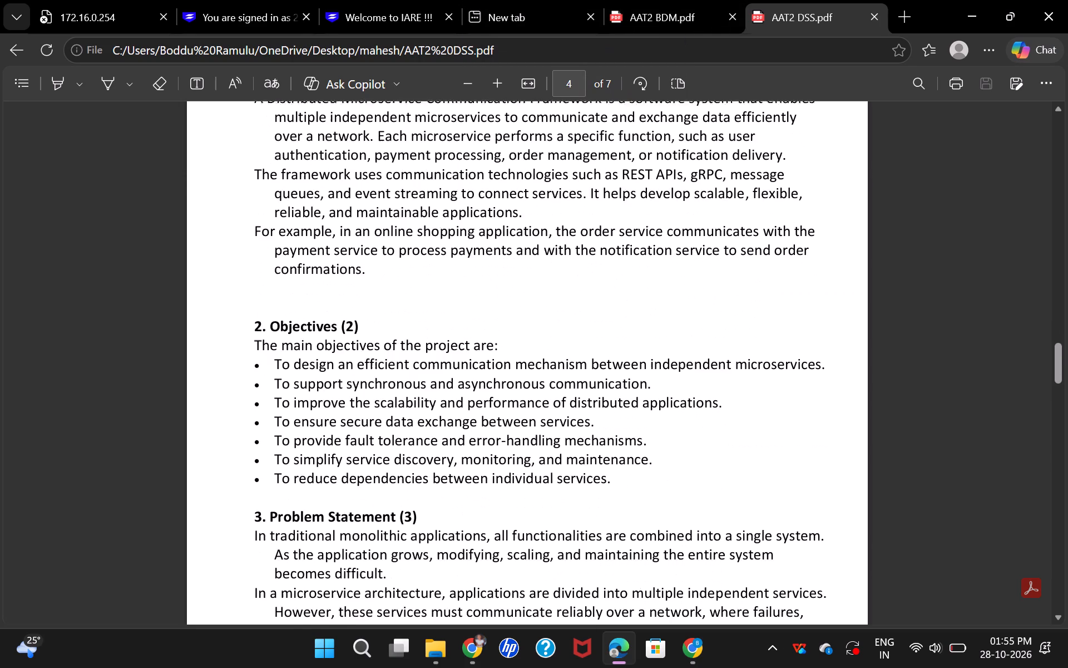
scroll(546, 301, down, 1)
scroll(546, 301, up, 1)
key(alt+Tab)
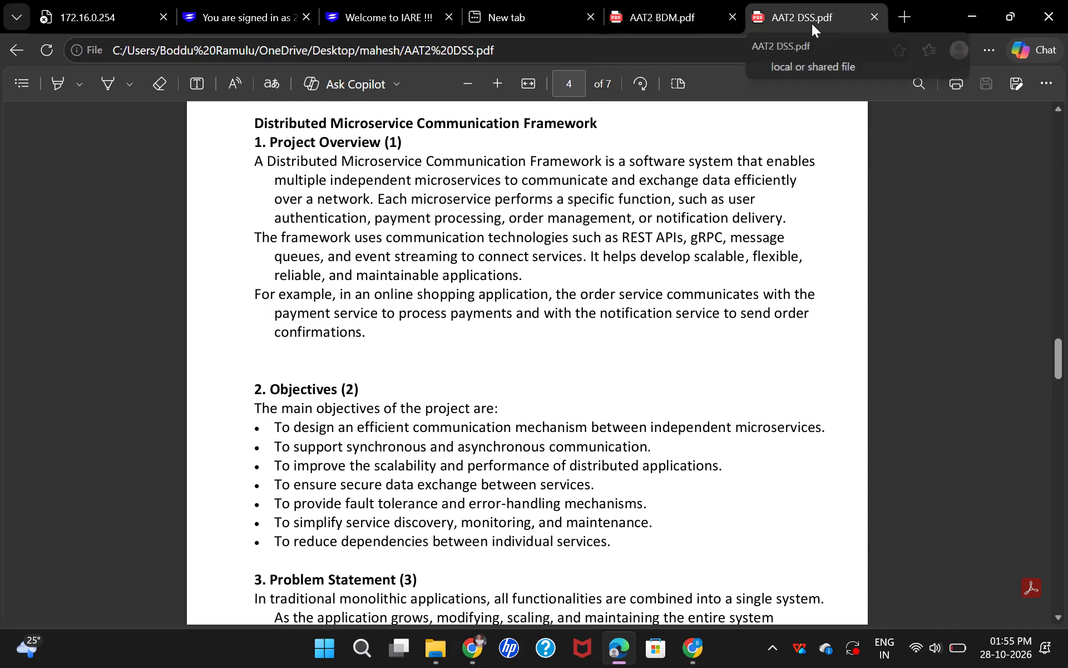
key(alt+Tab)
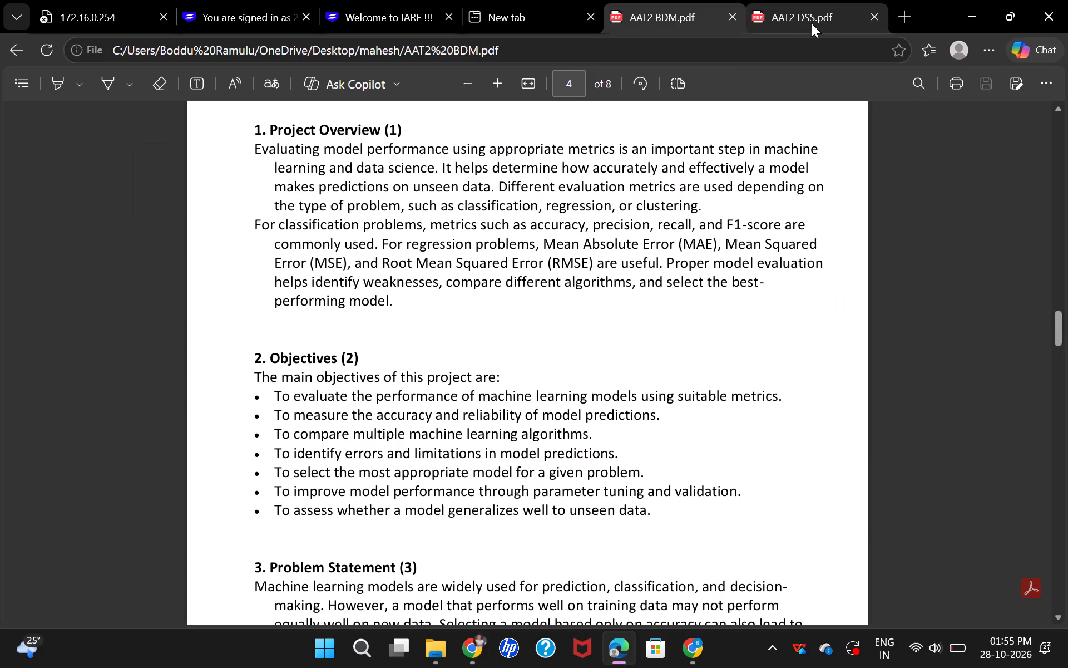
key(alt+Tab)
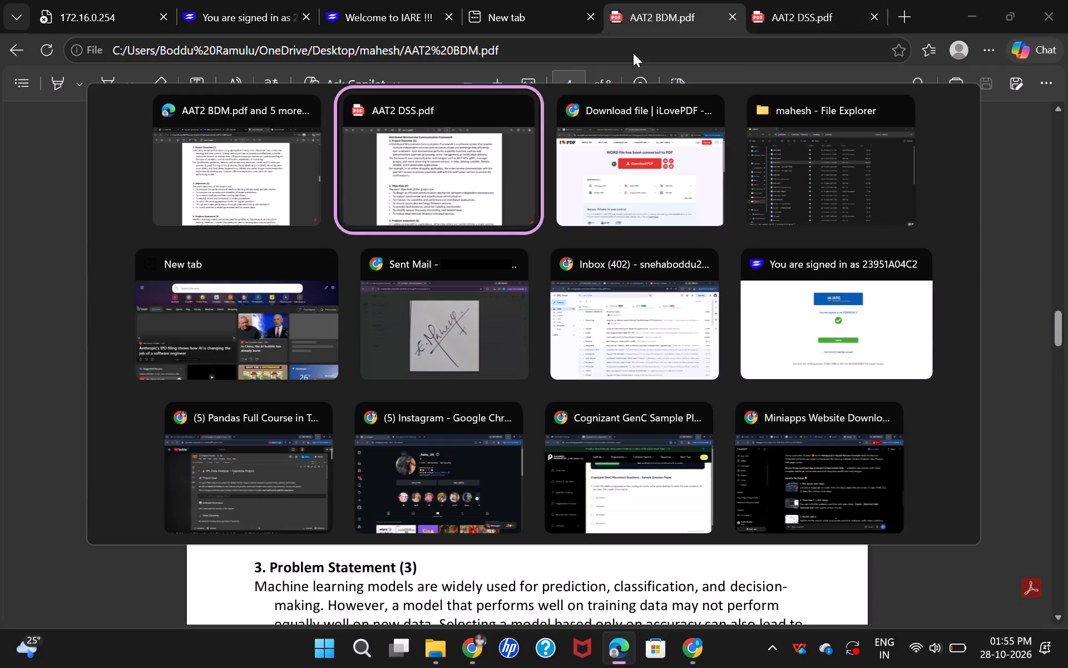
key(alt+Tab)
Check the Big Data Management question on the IARE AAT-II page against the content of the AAT2 BDM PDF.
click(91, 14)
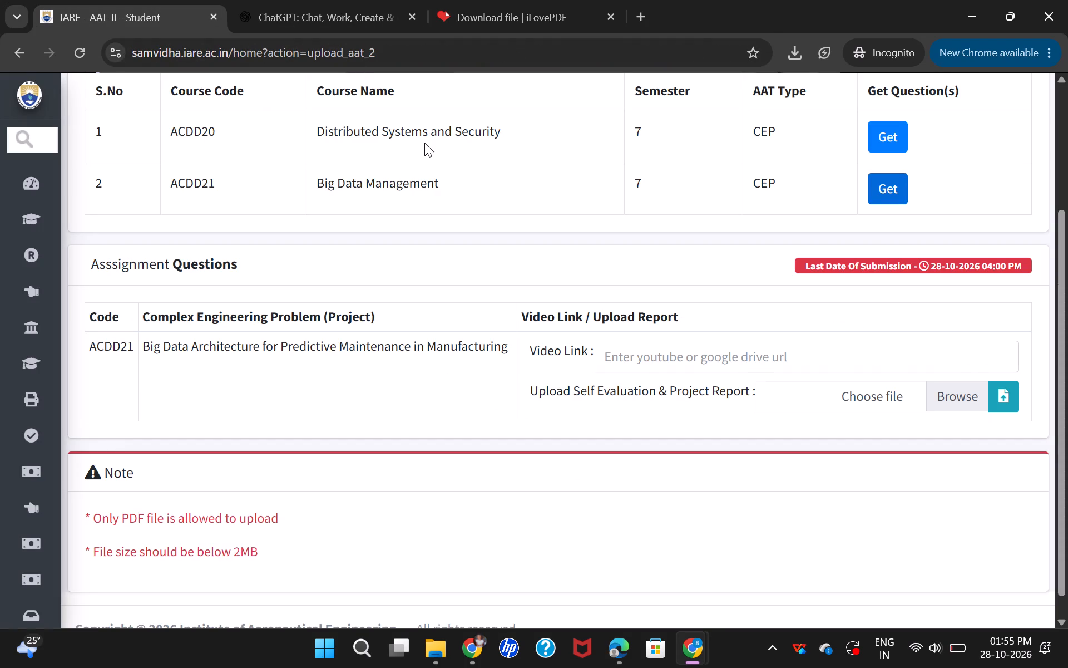
scroll(530, 259, up, 1)
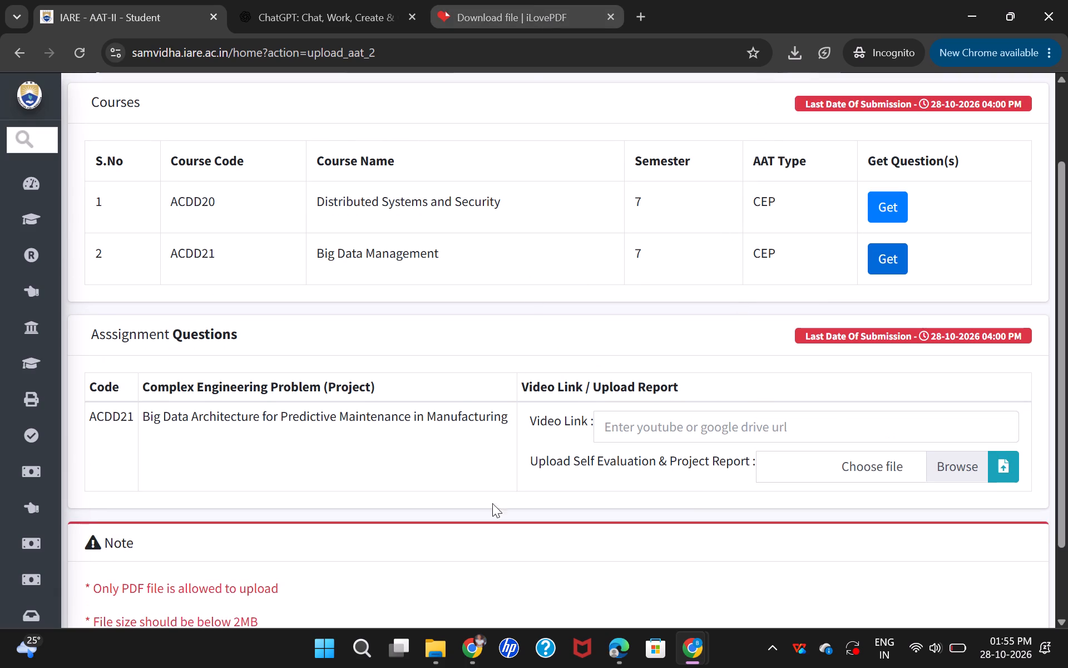
click(441, 651)
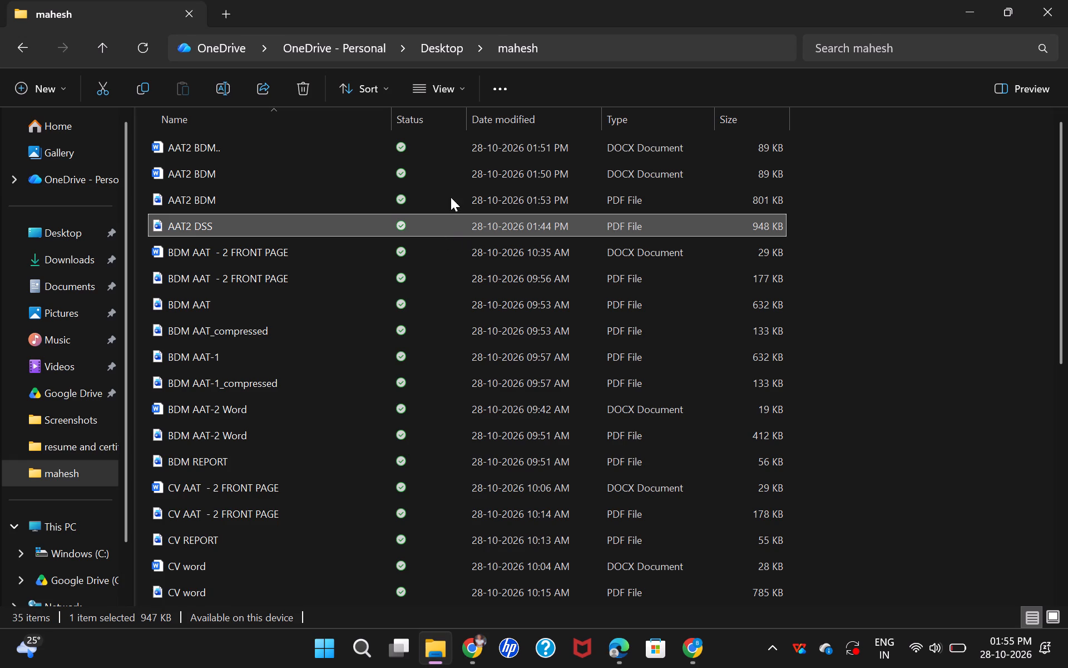
click(976, 4)
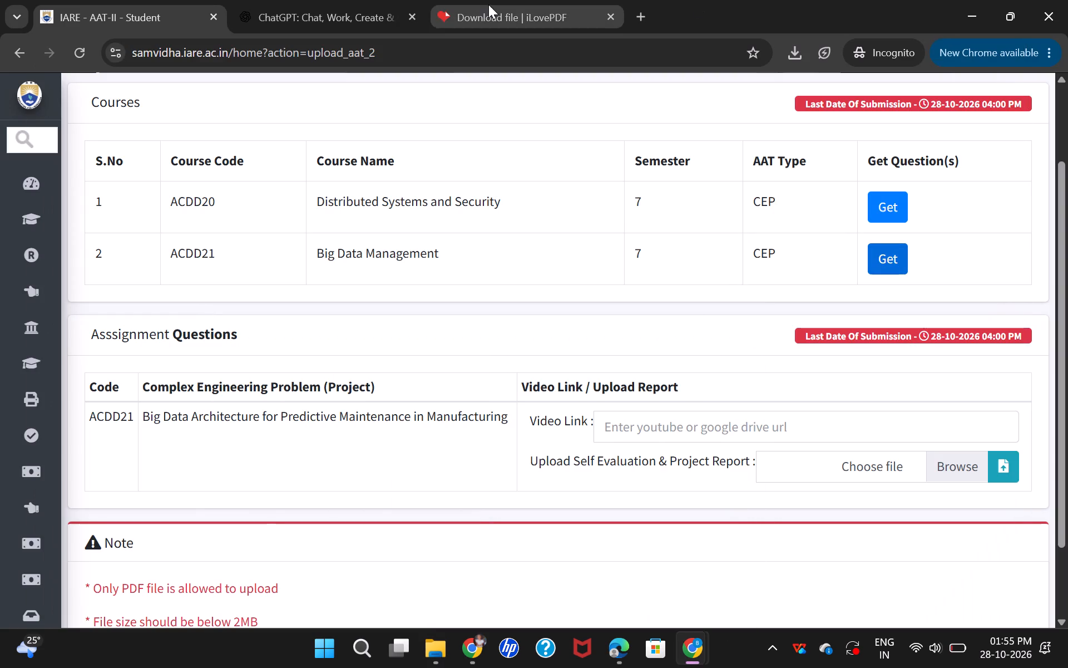
click(614, 657)
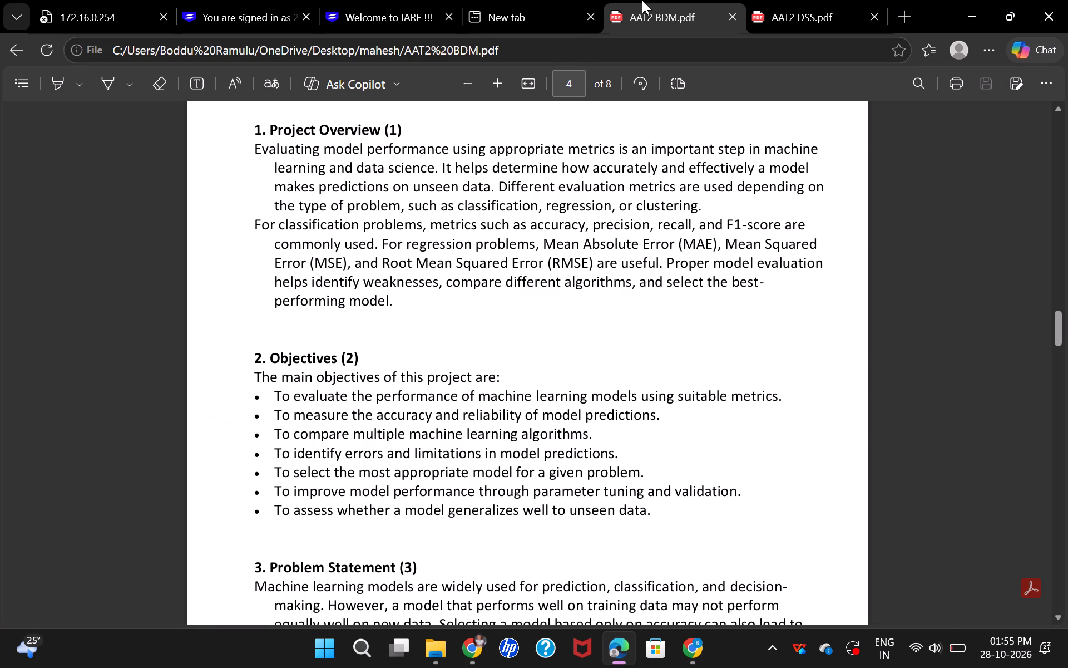
Close the new tab, the 172.16.0.254 tab and both sign-in tabs, keeping only the AAT2 BDM and AAT2 DSS PDFs open.
click(586, 19)
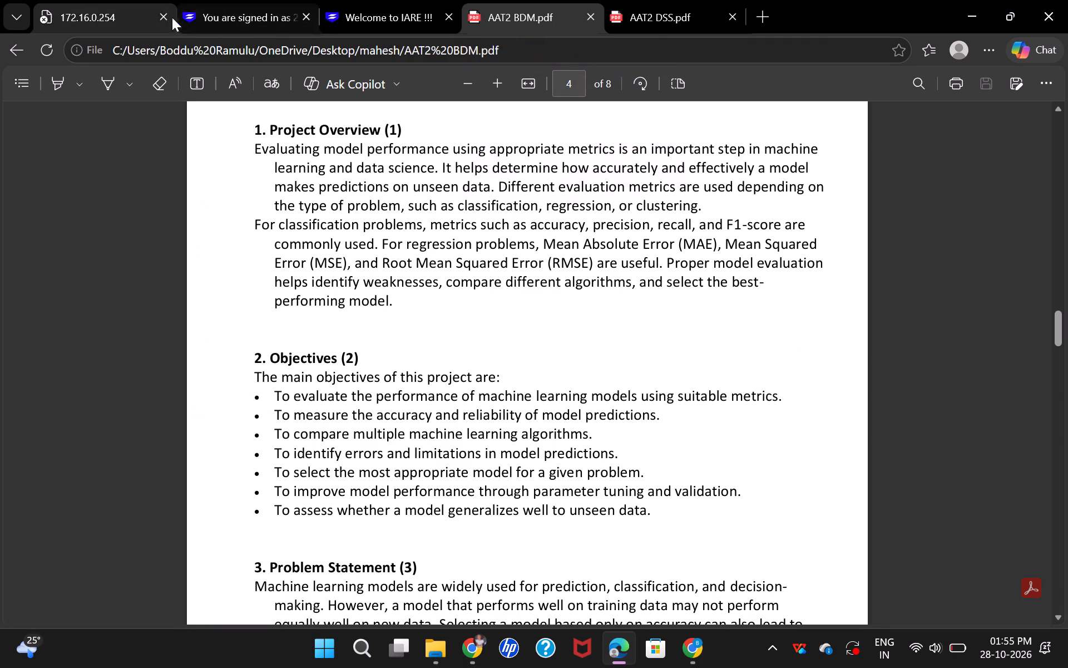
click(162, 19)
click(162, 19)
click(162, 19)
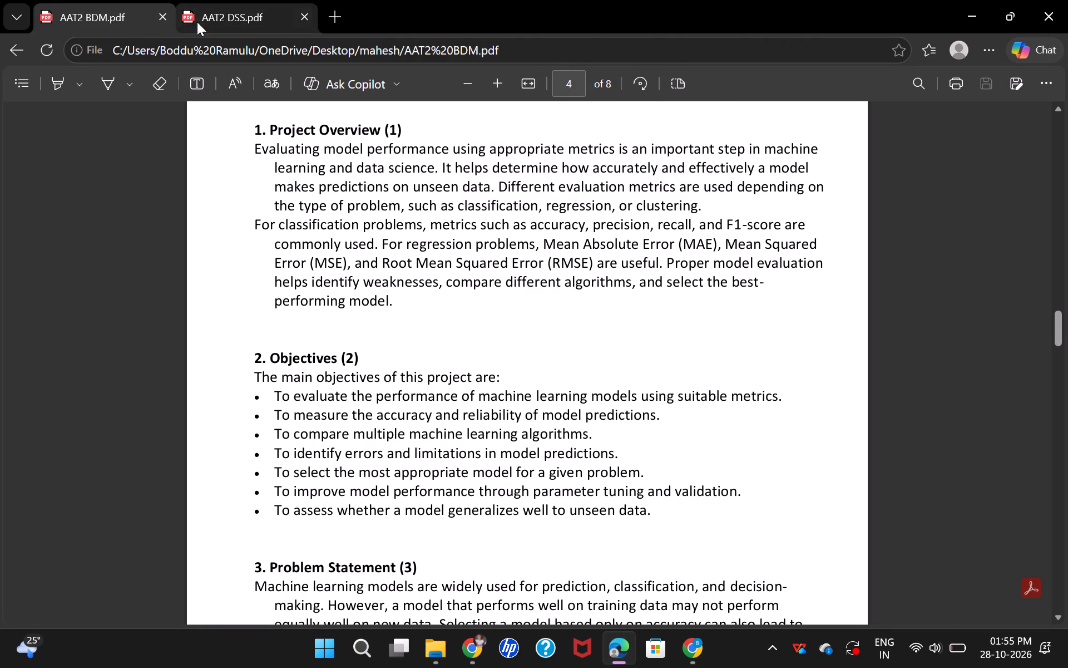
Review the AAT2 BDM PDF from the self-assessment form and course outcomes through the signature block to the topic page.
scroll(388, 286, up, 19)
scroll(665, 298, up, 6)
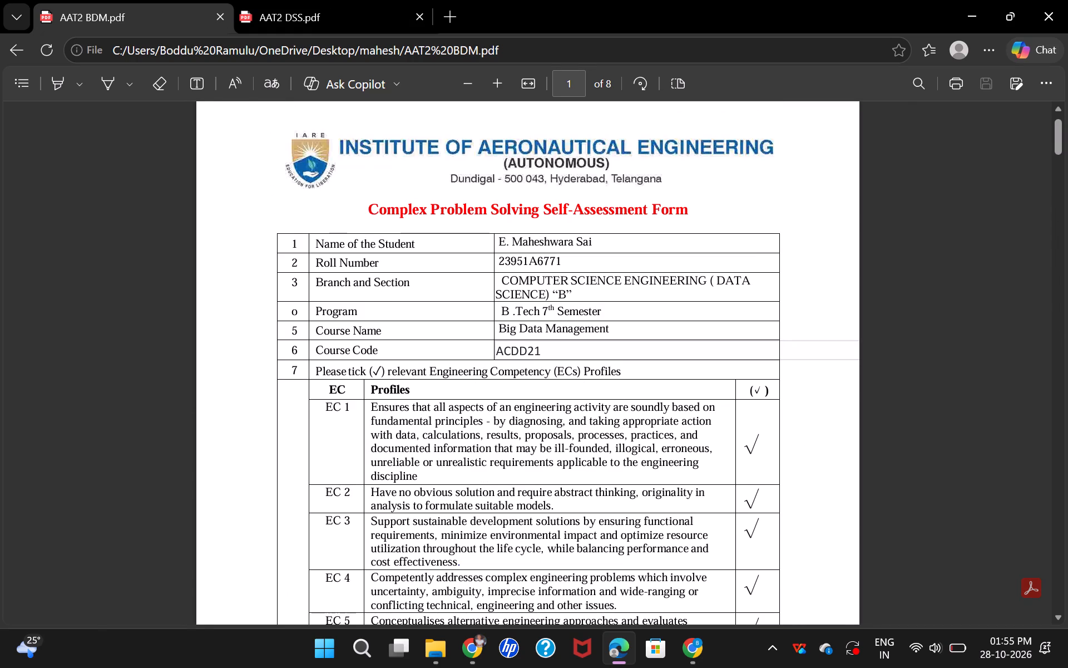
scroll(658, 407, down, 1)
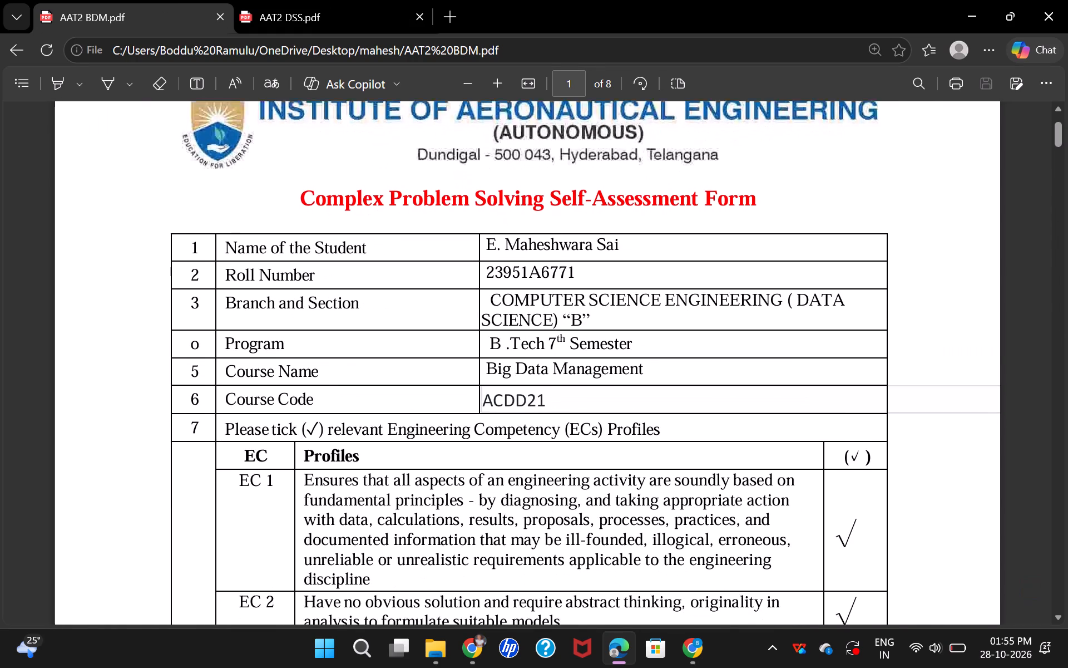
scroll(658, 407, down, 1)
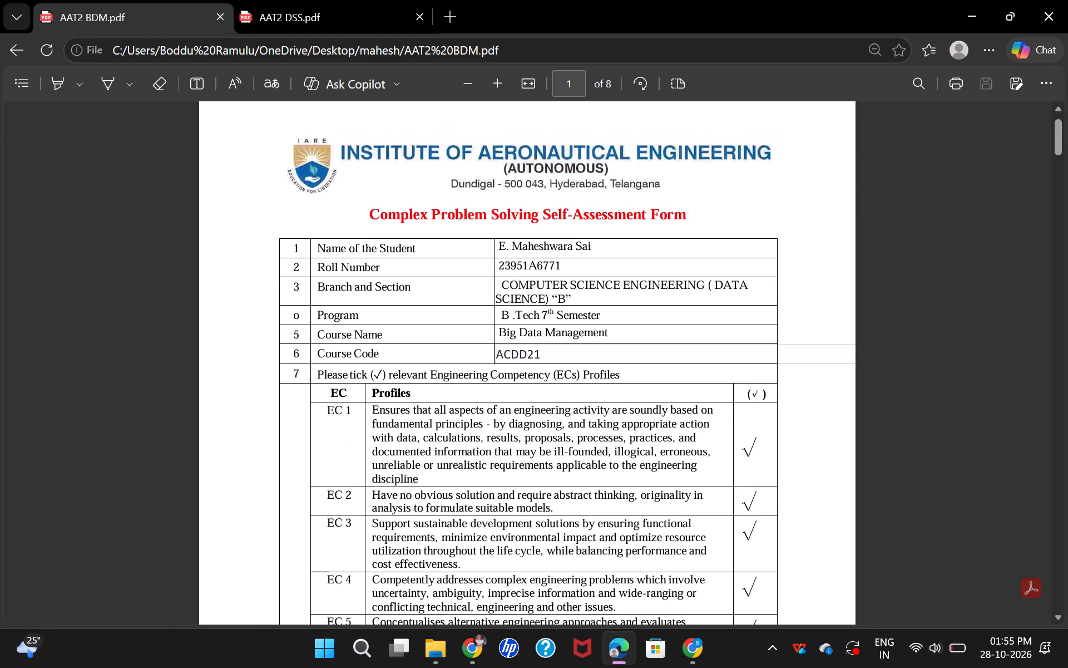
scroll(658, 407, down, 10)
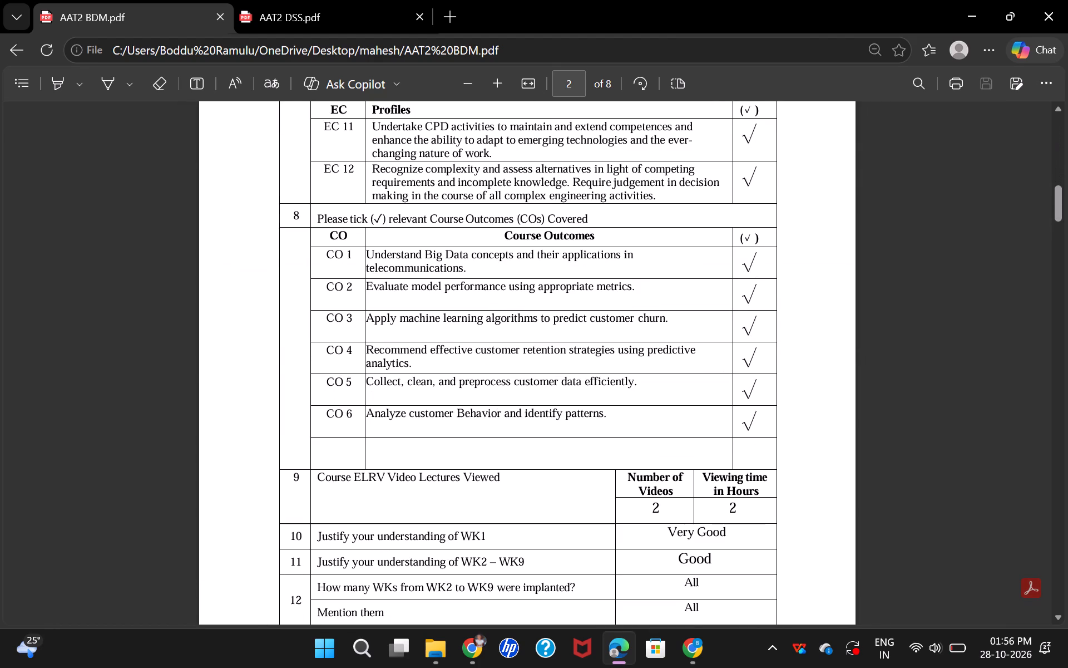
scroll(658, 407, down, 1)
scroll(730, 395, down, 3)
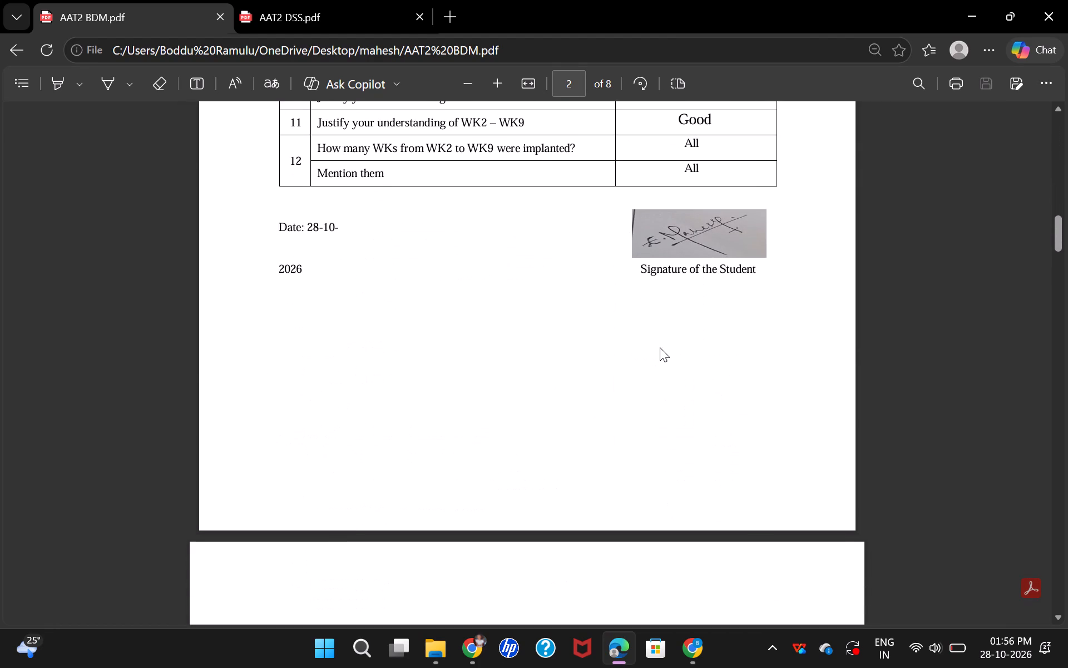
scroll(660, 347, up, 1)
scroll(597, 387, down, 3)
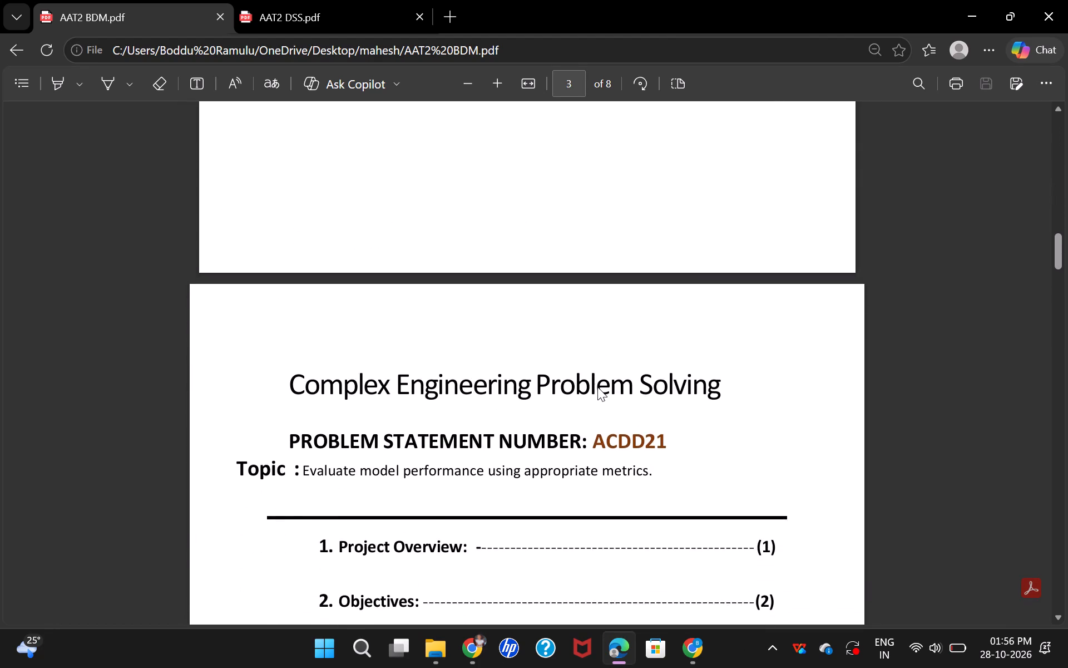
scroll(597, 387, down, 2)
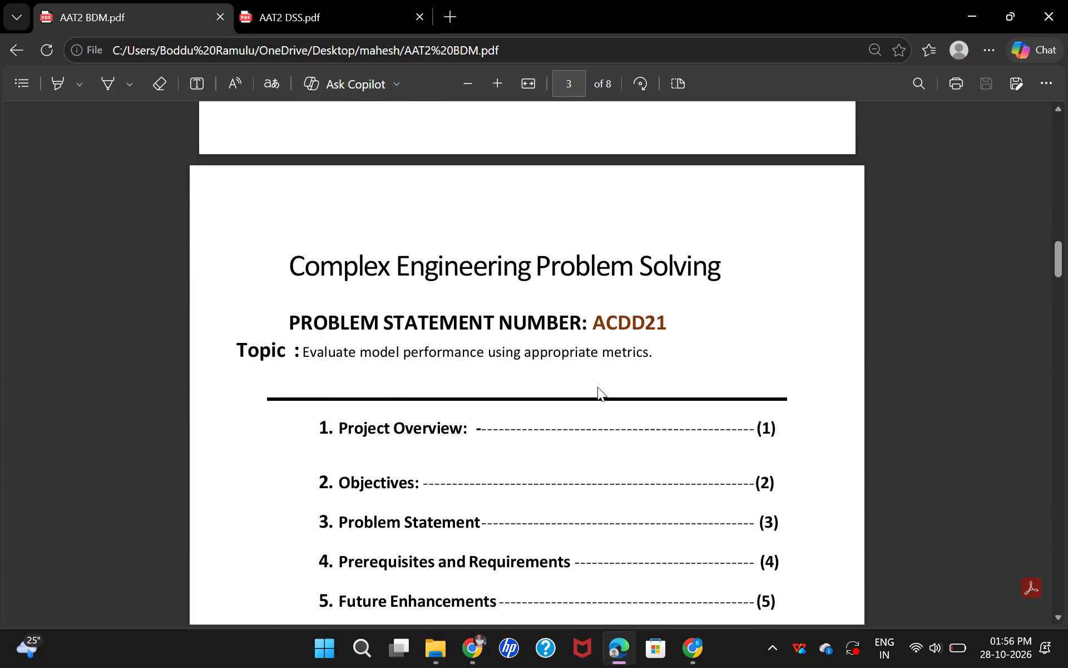
Compare the Big Data Management (ACDD21) question on the IARE AAT-II page in Chrome with the AAT2 BDM PDF's form and topic page.
key(alt+Tab)
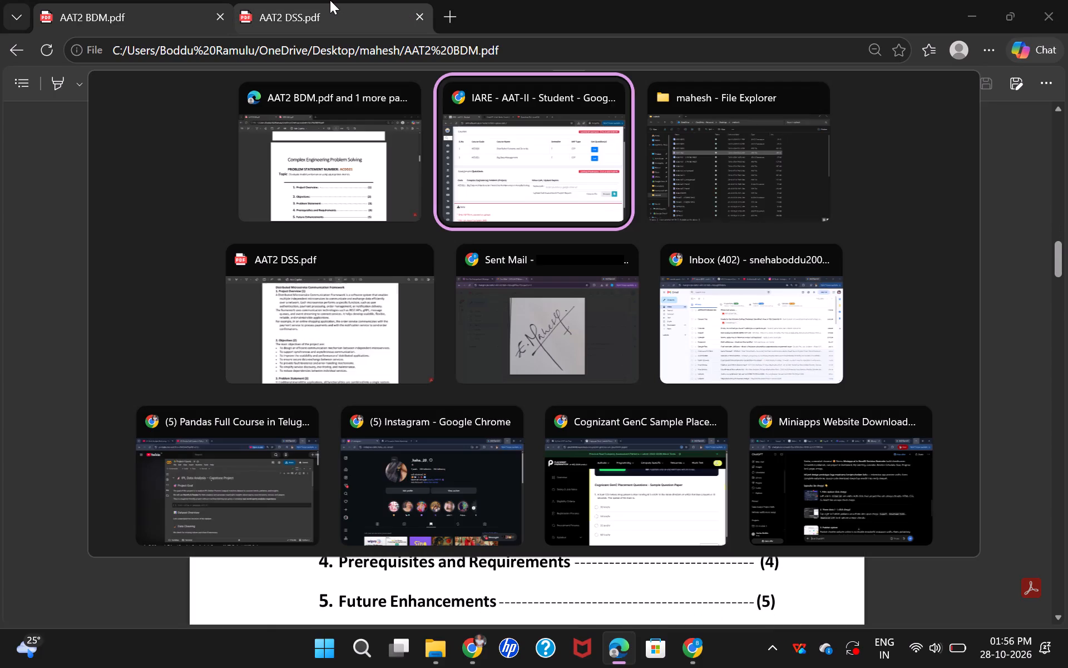
key(alt+Left)
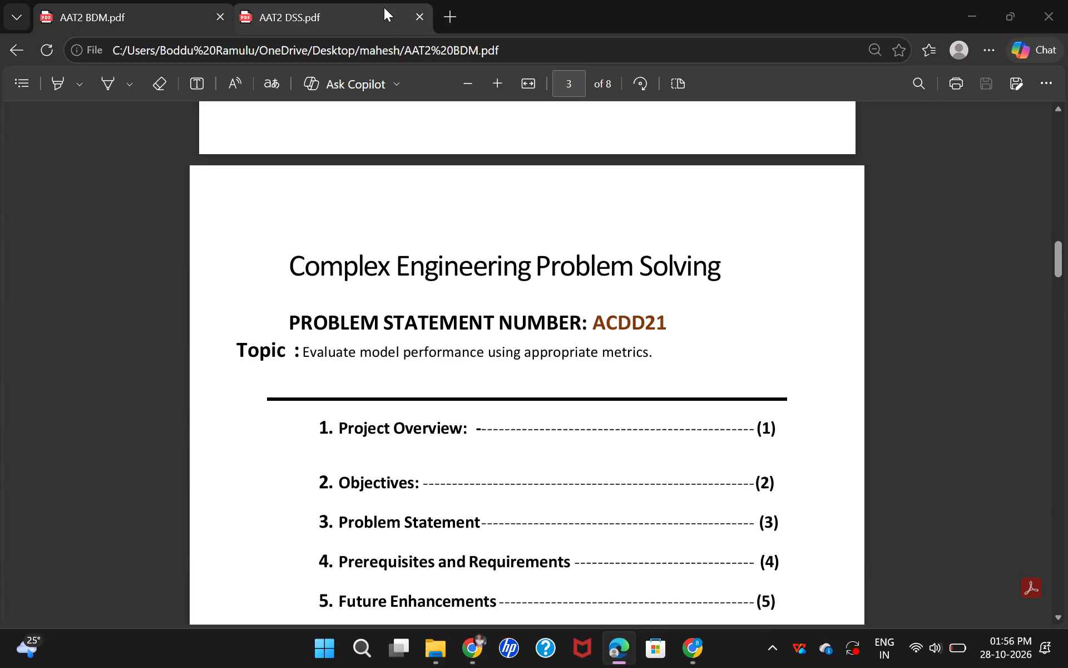
key(alt+Tab)
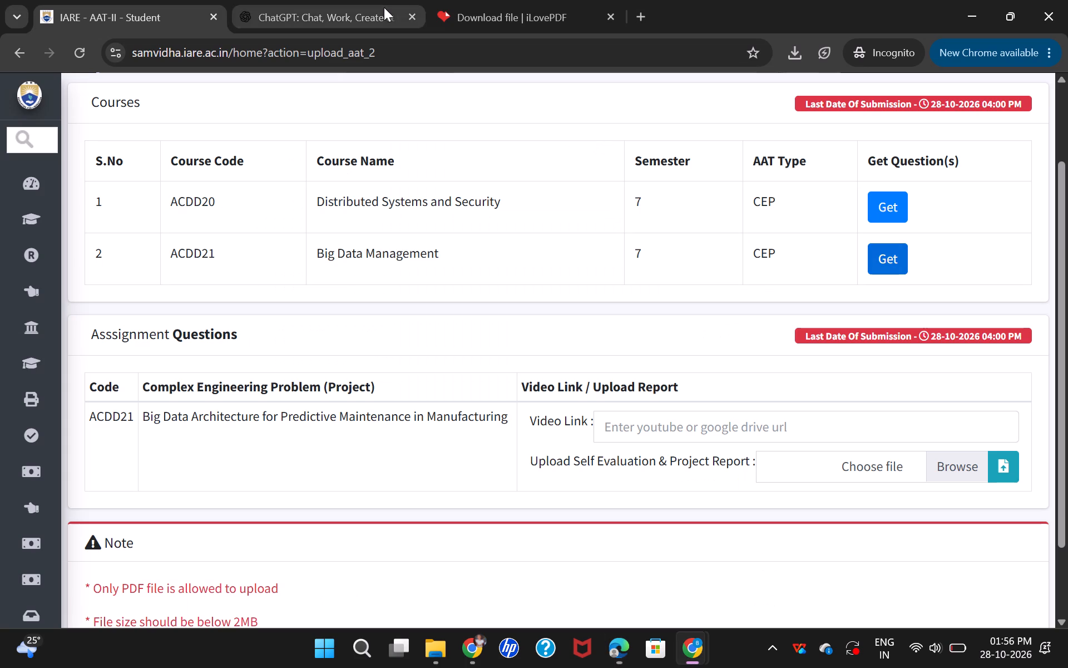
click(893, 266)
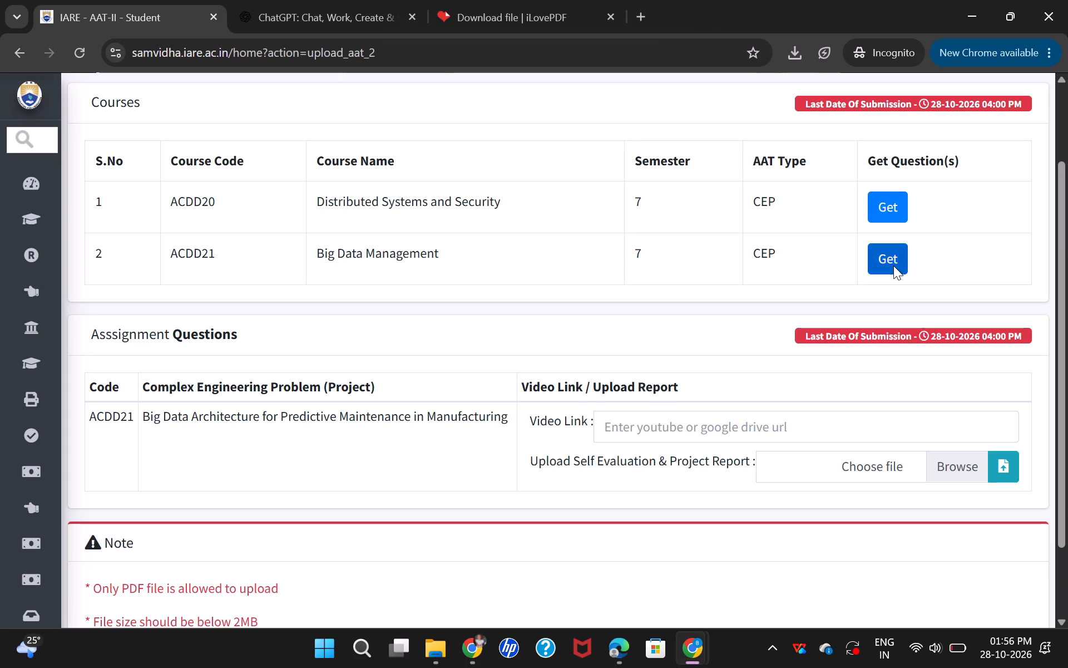
click(946, 258)
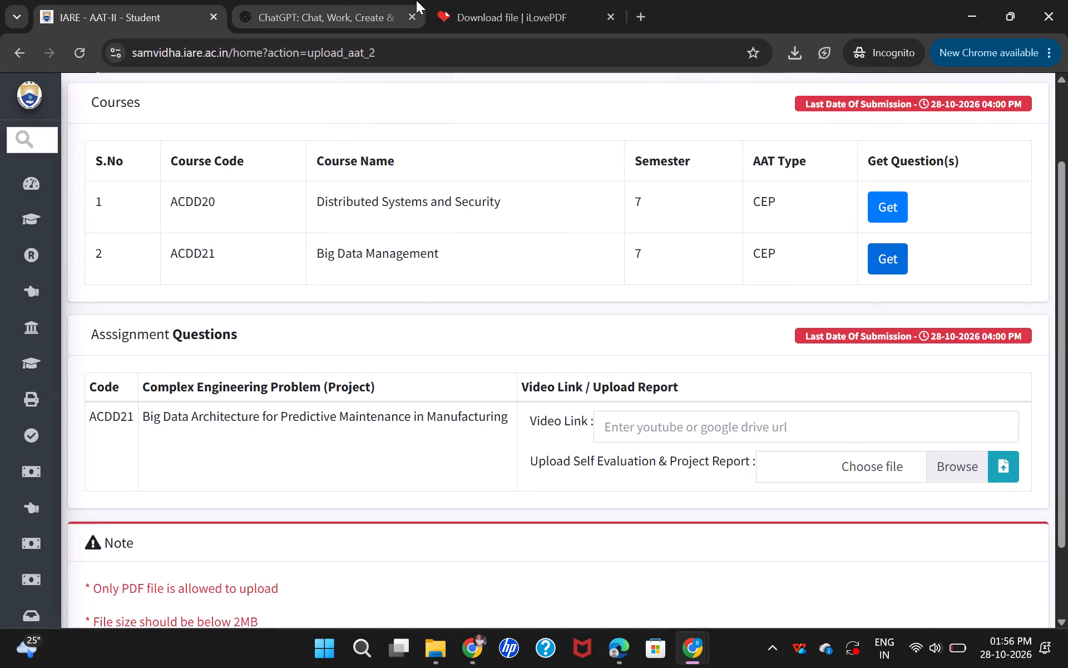
key(alt+Tab)
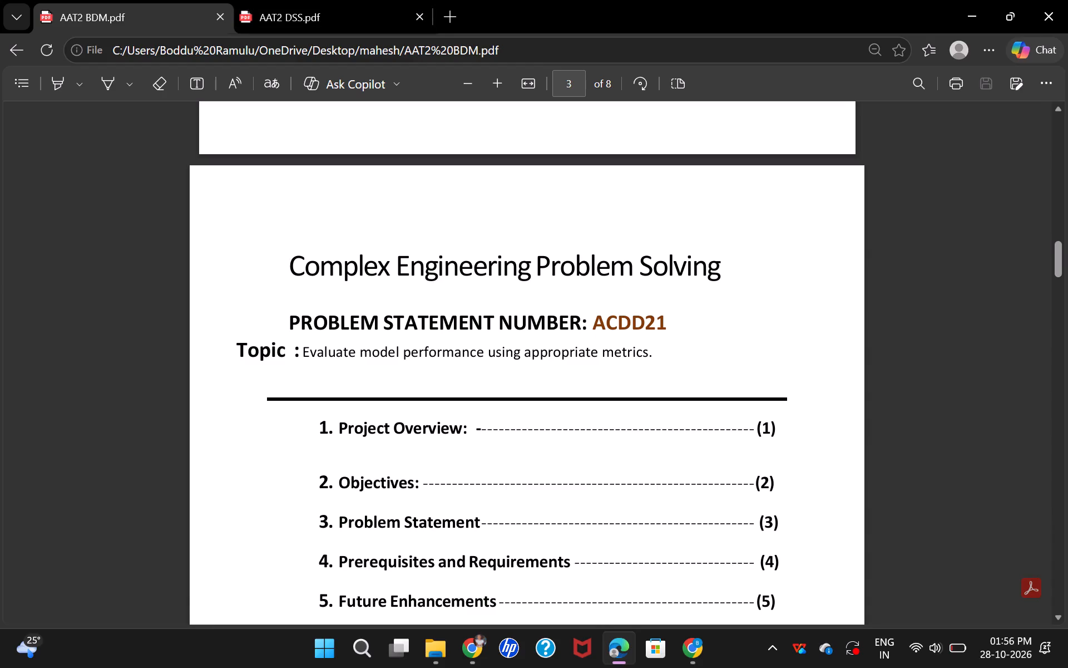
scroll(474, 268, up, 15)
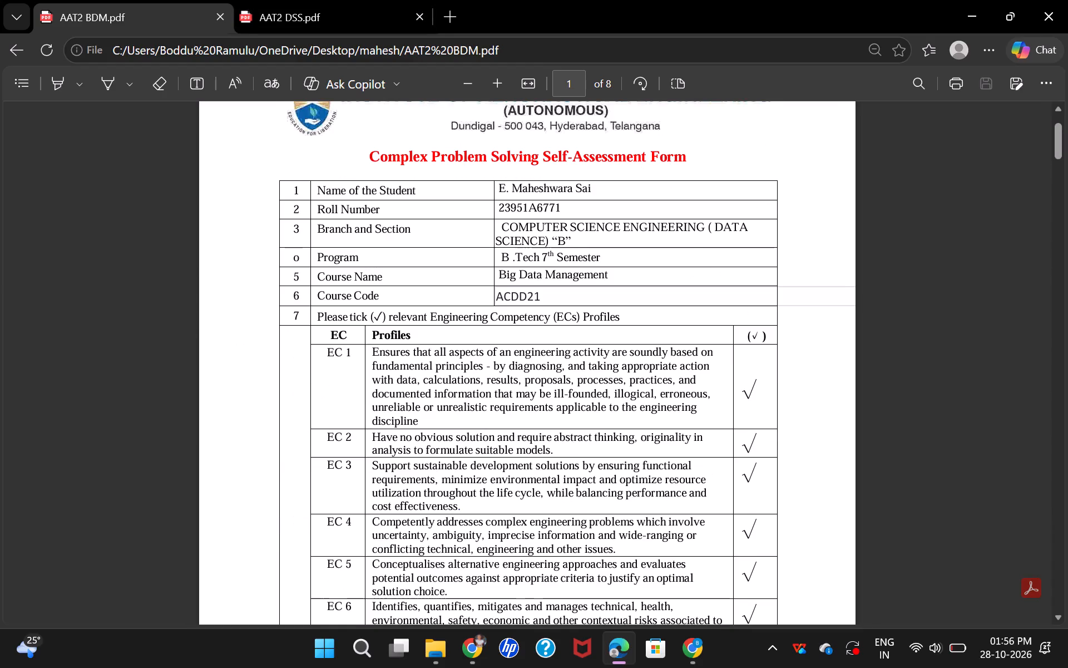
scroll(474, 268, down, 13)
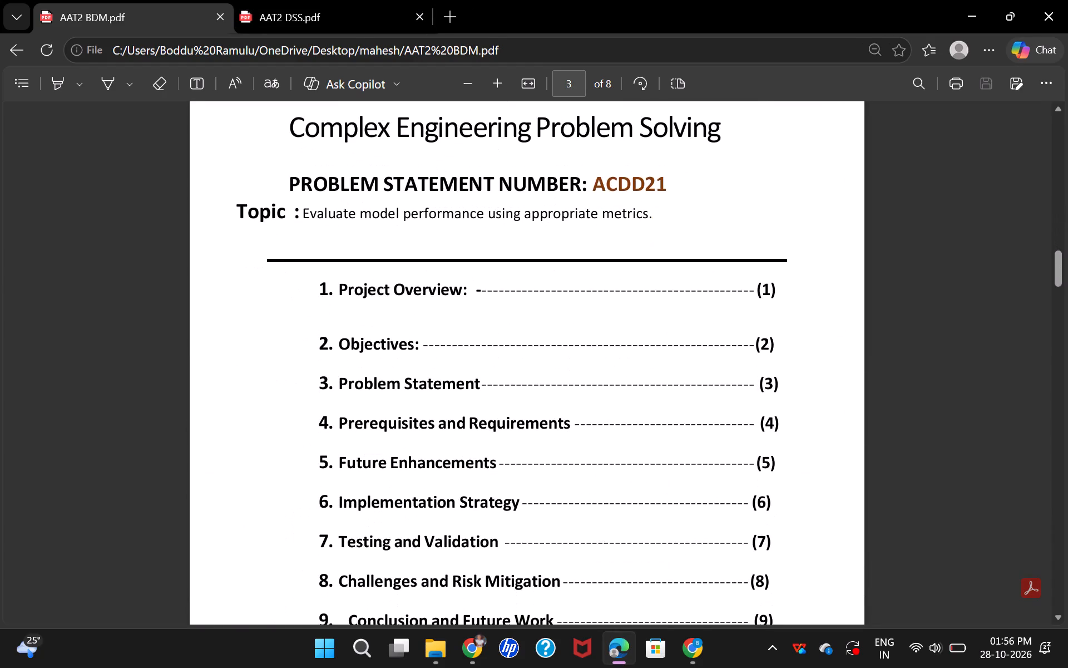
Get the Distributed Systems and Security (ACDD20) question on the IARE AAT-II page and check the AAT2 BDM PDF's contents and overview in Edge.
key(alt+Tab)
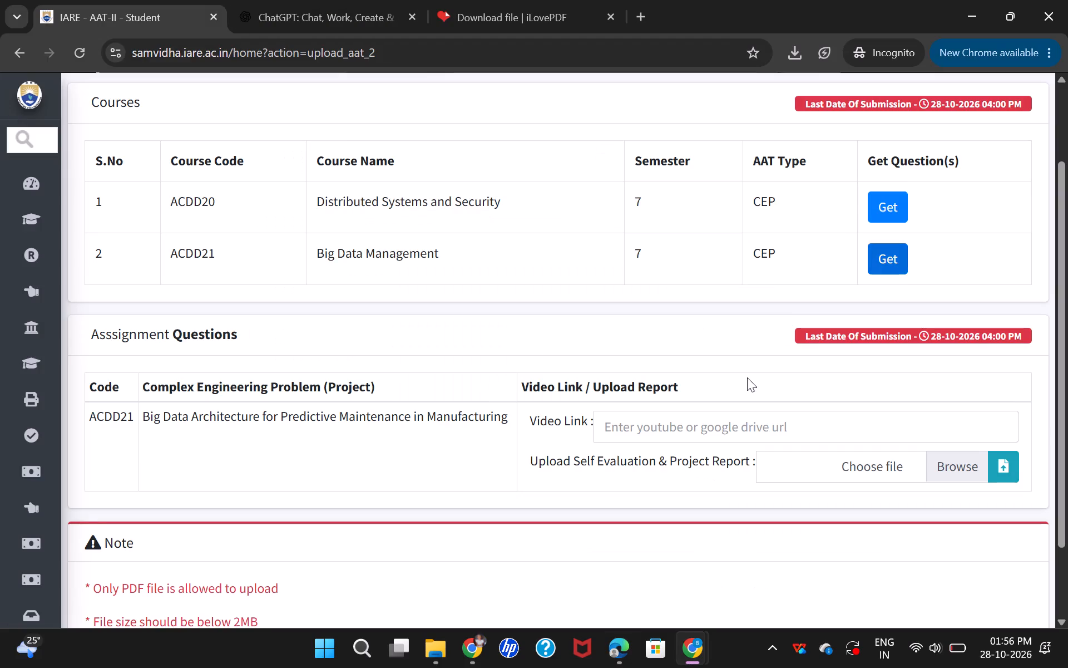
click(897, 205)
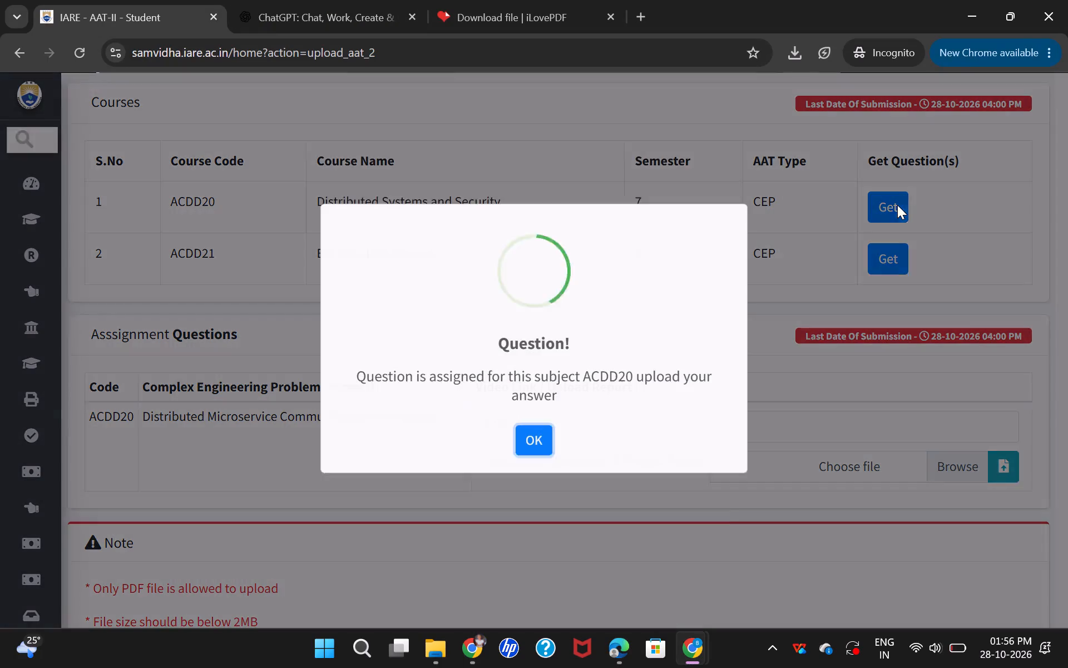
click(952, 203)
key(alt+Tab)
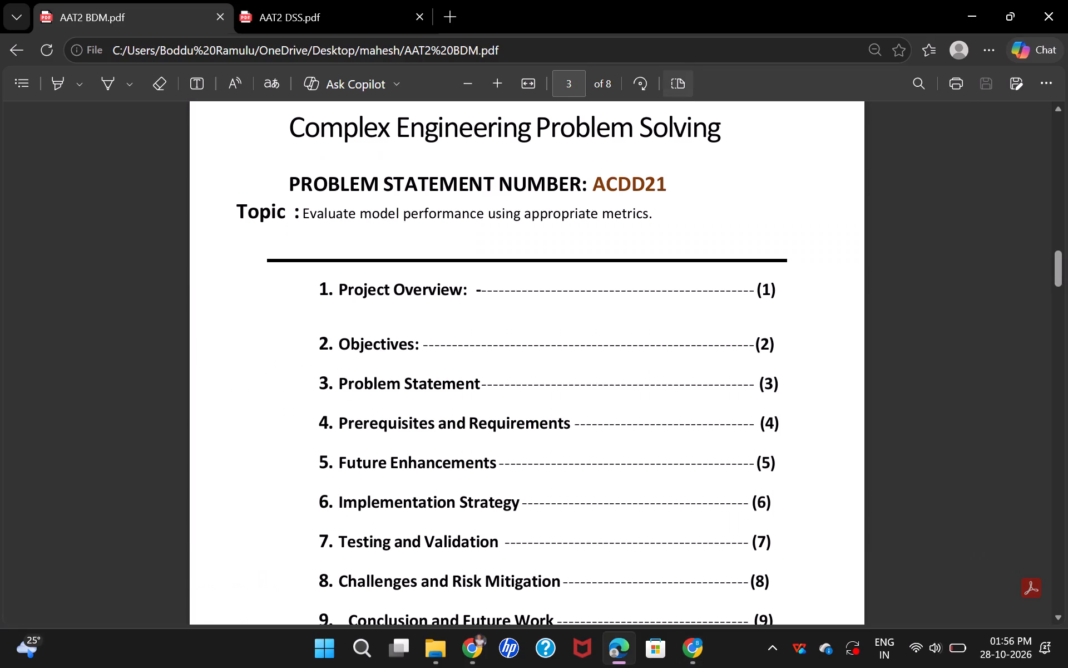
scroll(524, 205, down, 6)
scroll(524, 205, up, 1)
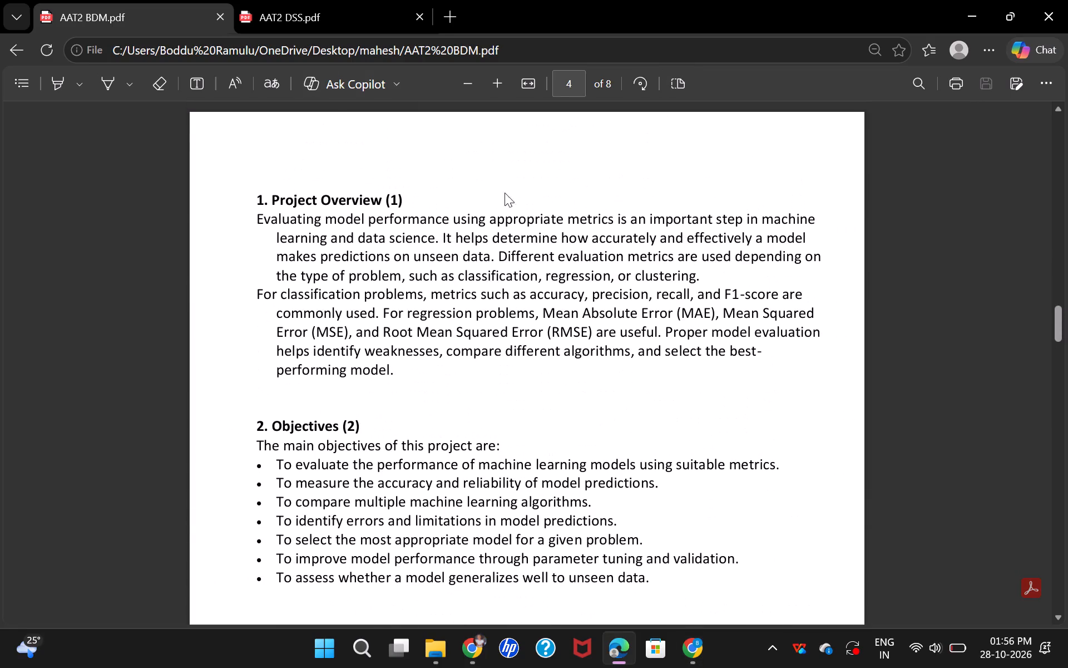
scroll(476, 301, up, 7)
scroll(553, 308, down, 5)
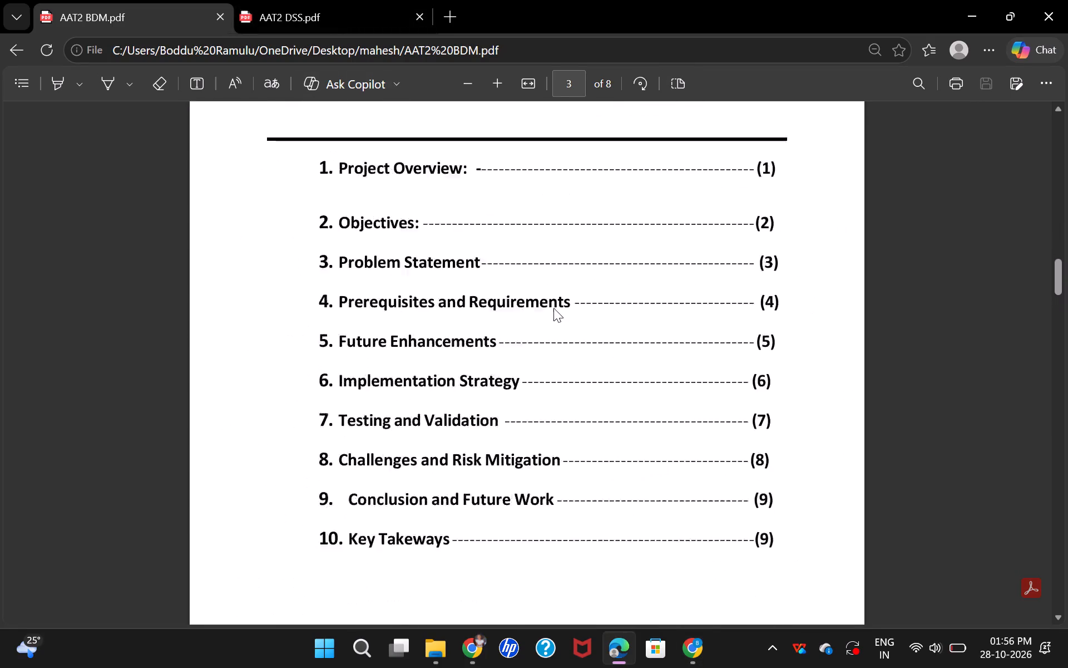
key(alt+Tab)
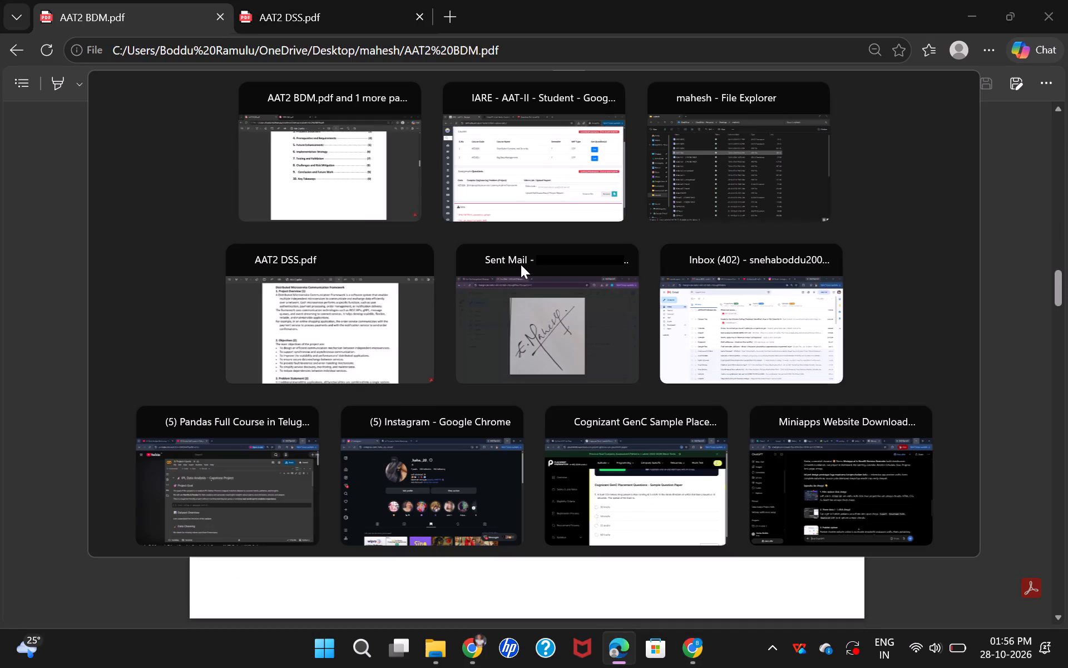
key(alt+Tab)
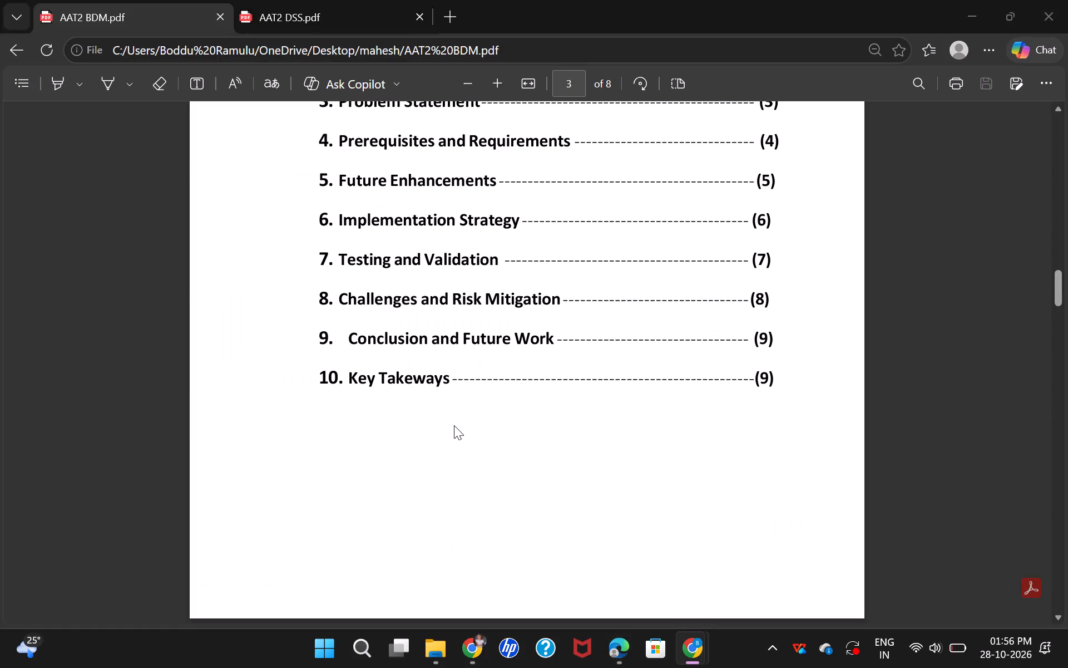
Open the AAT2 BDM.. DOCX document from the mahesh folder in Microsoft Word.
click(437, 648)
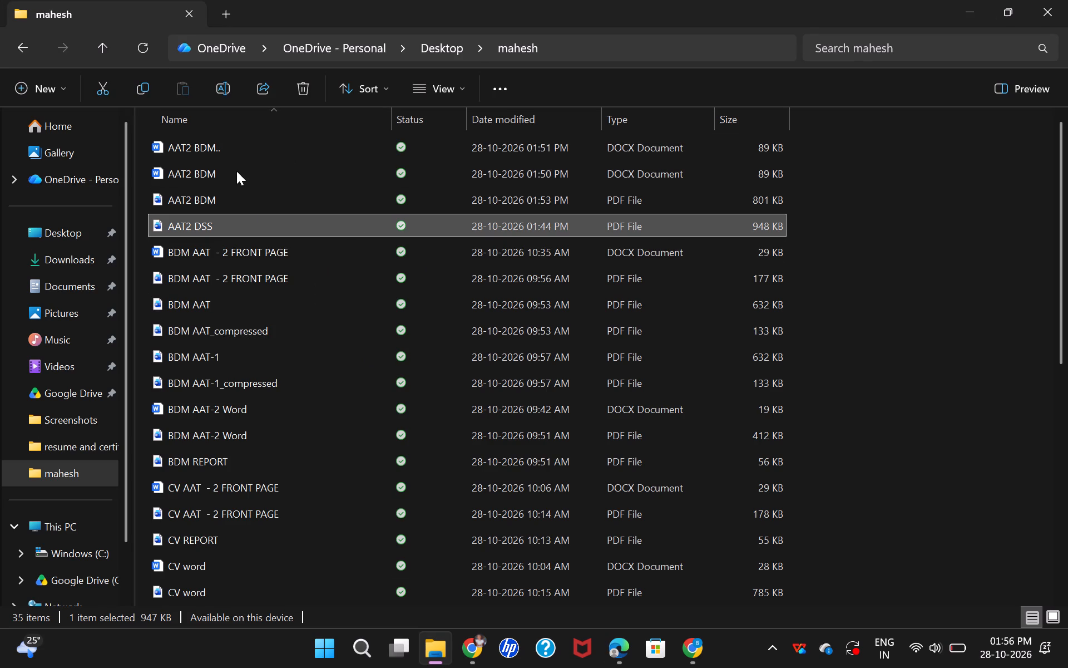
click(278, 156)
right_click(278, 156)
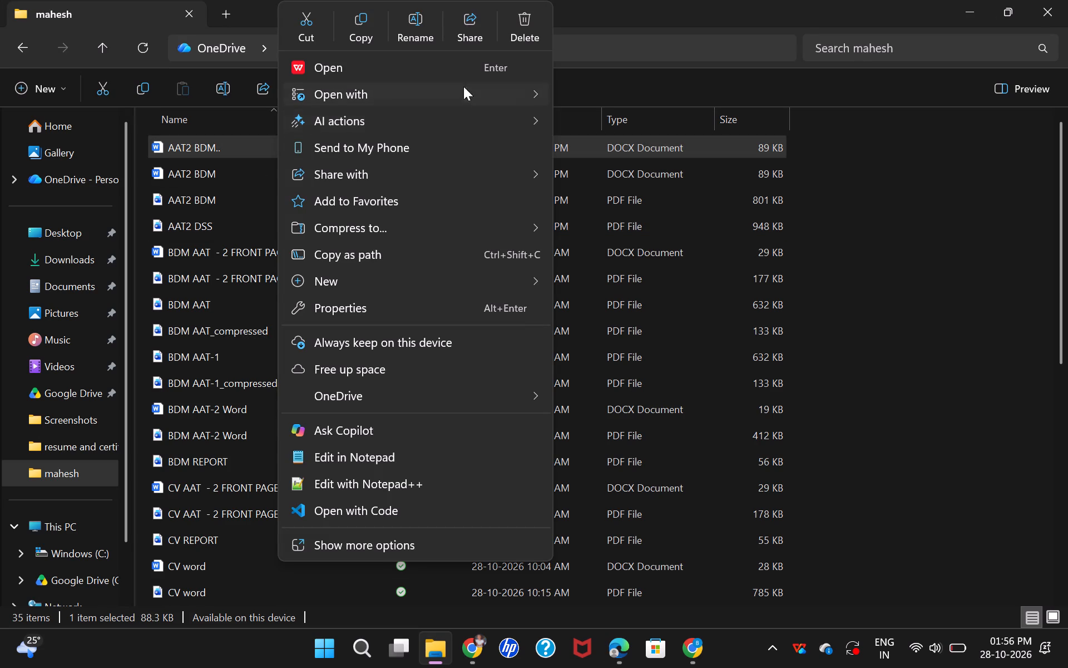
click(476, 90)
click(615, 100)
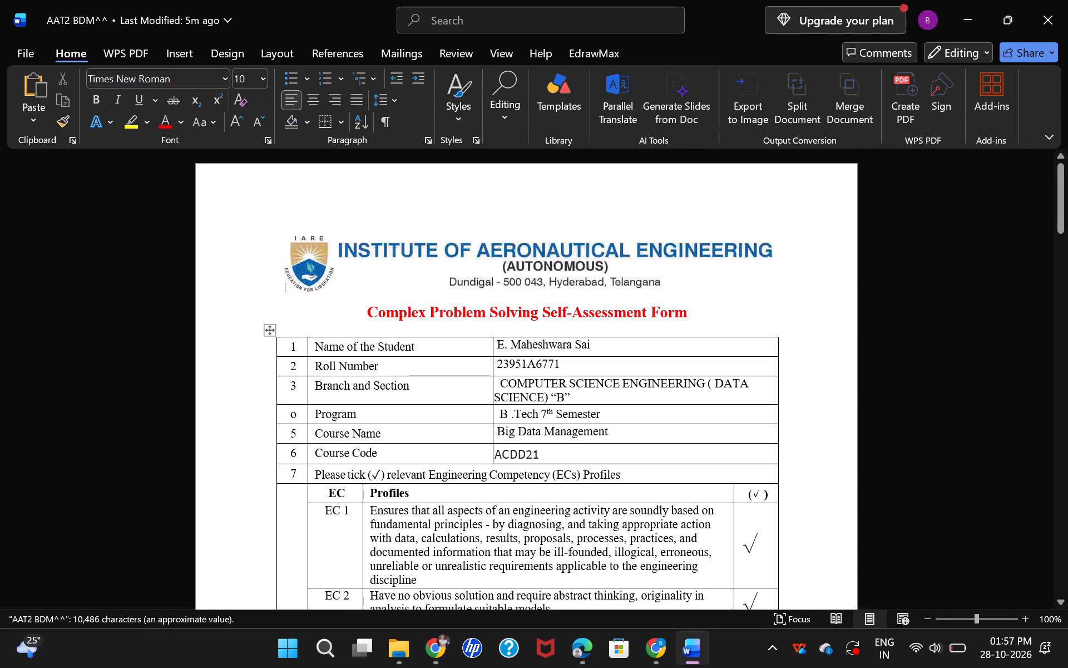
Review the AAT2 BDM Word document from the self-assessment form through the topic, contents, objectives, problem statement and prerequisites.
scroll(635, 376, down, 19)
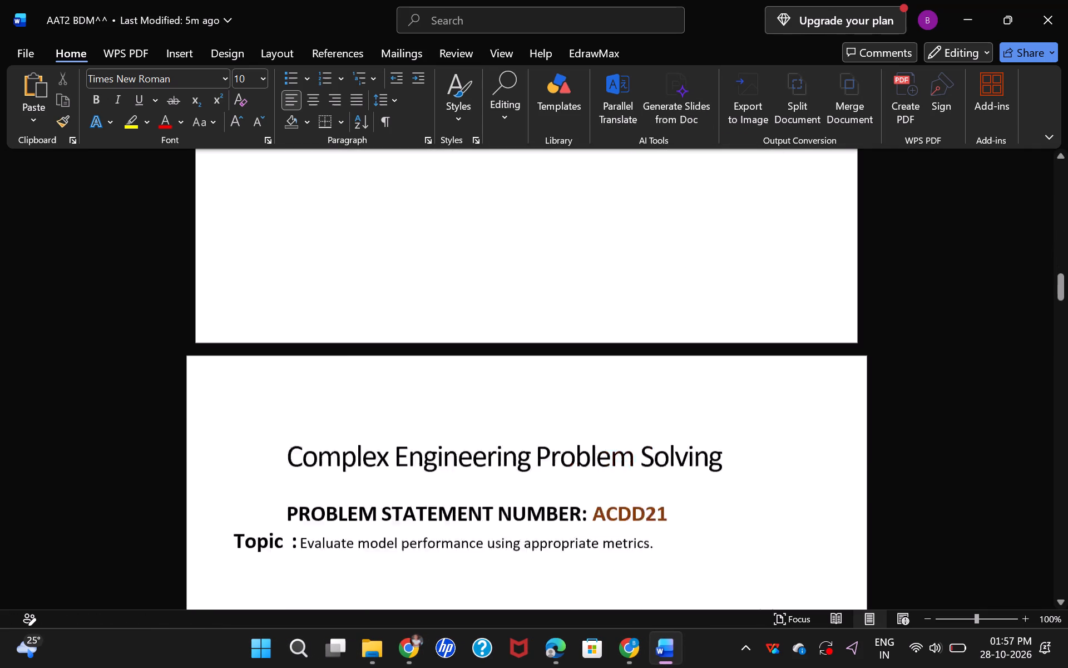
scroll(668, 364, down, 6)
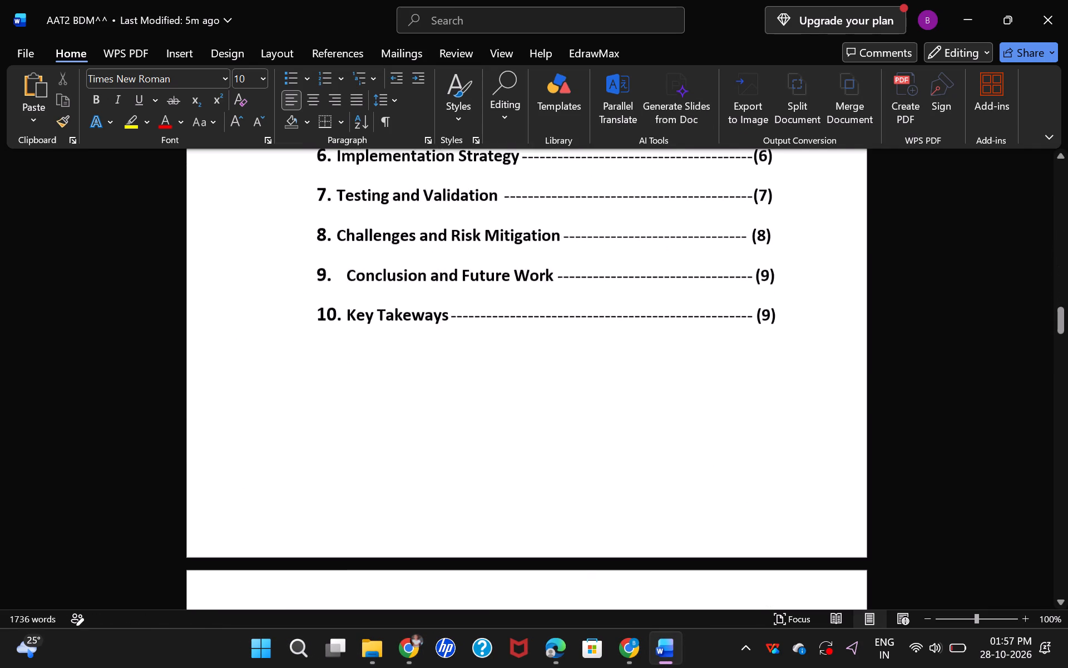
scroll(668, 364, down, 11)
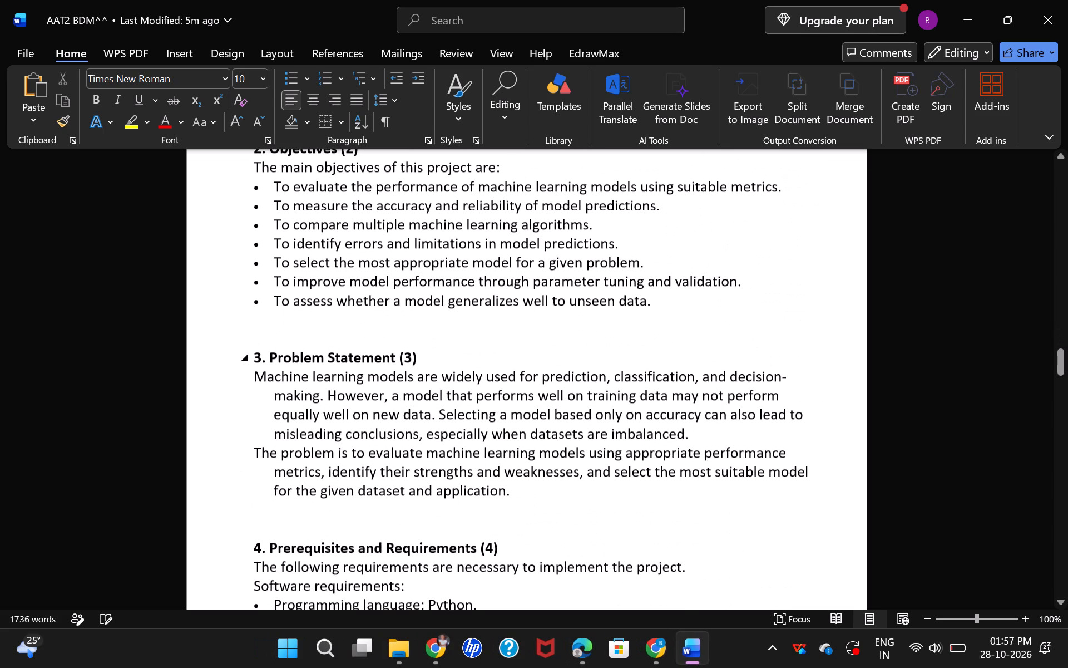
scroll(668, 364, down, 1)
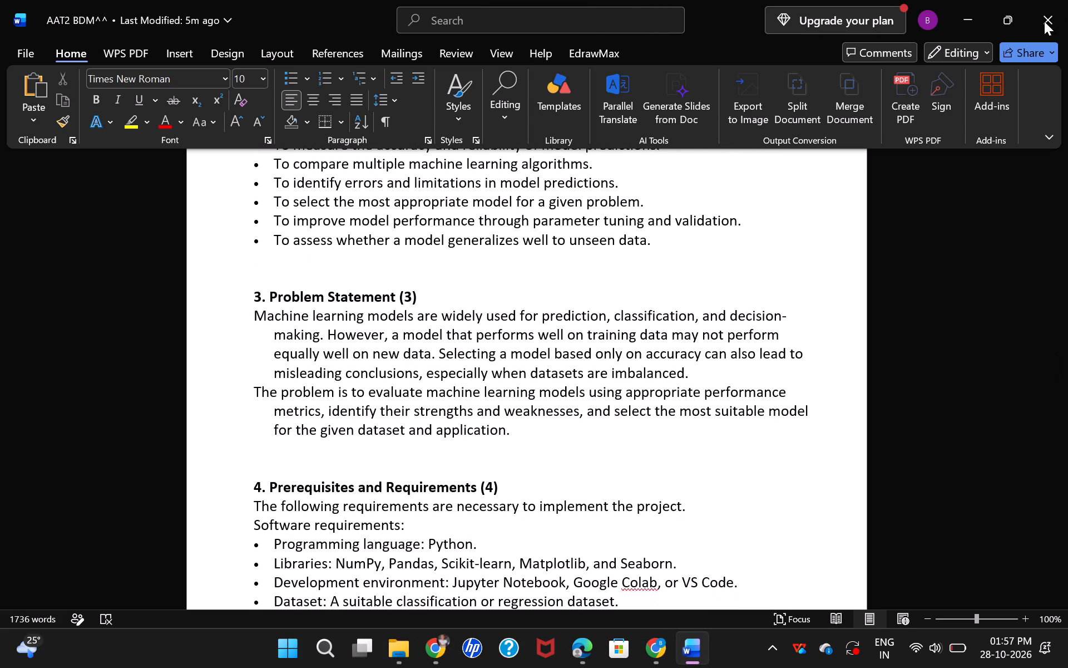
Close the Word document and delete the AAT2 BDM.. DOCX, AAT2 BDM DOCX and AAT2 BDM PDF from the mahesh folder.
click(1044, 21)
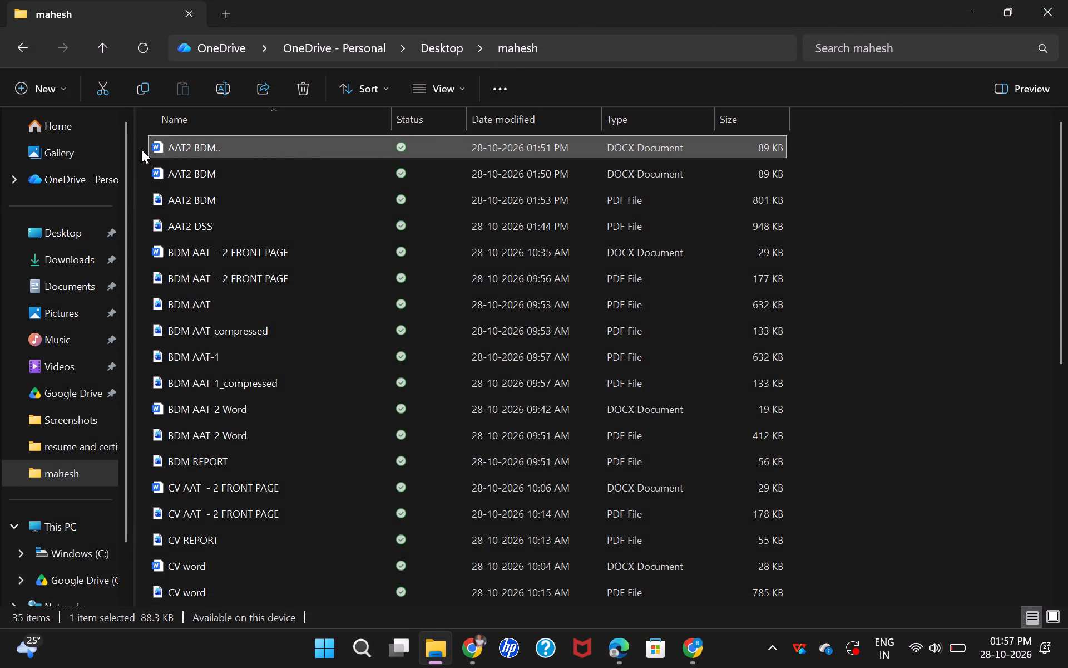
drag(141, 149, 177, 191)
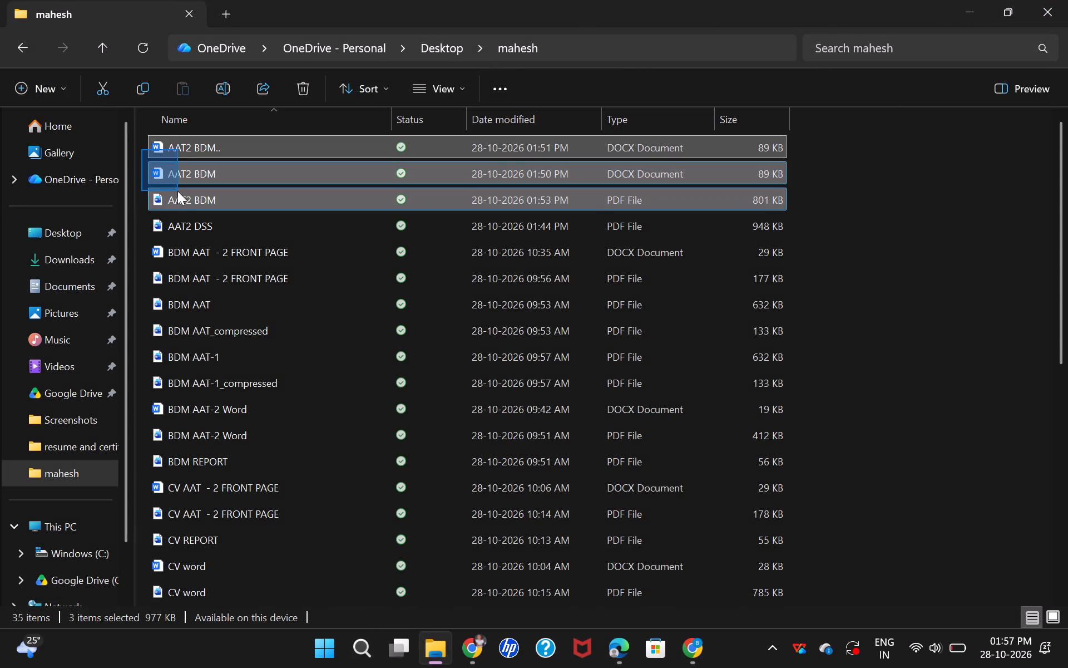
drag(177, 191, 180, 197)
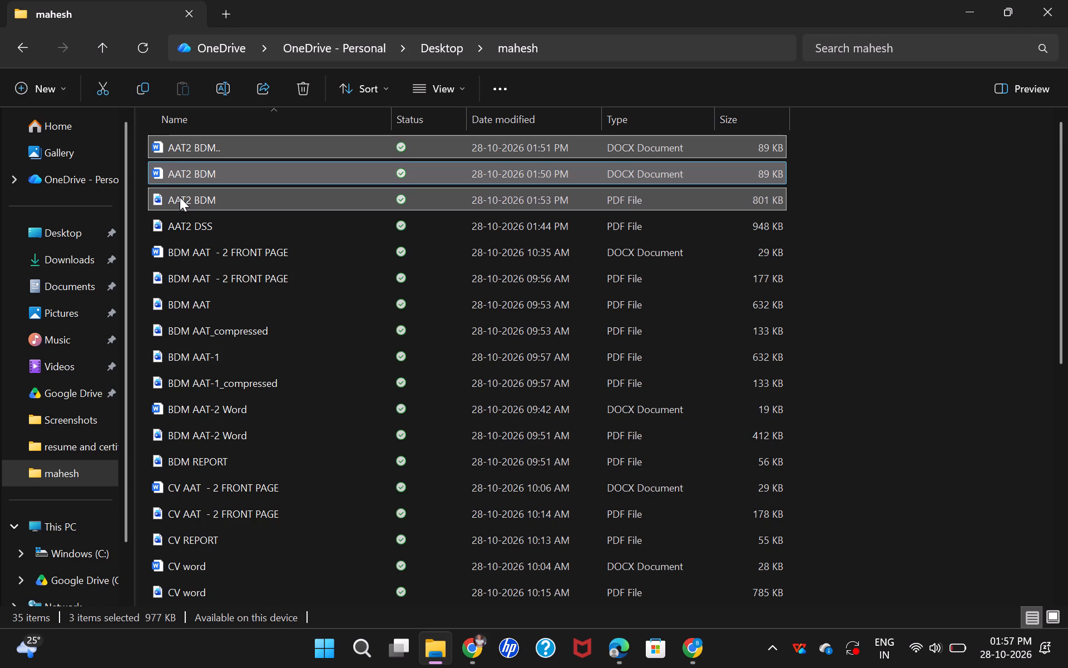
key(Delete)
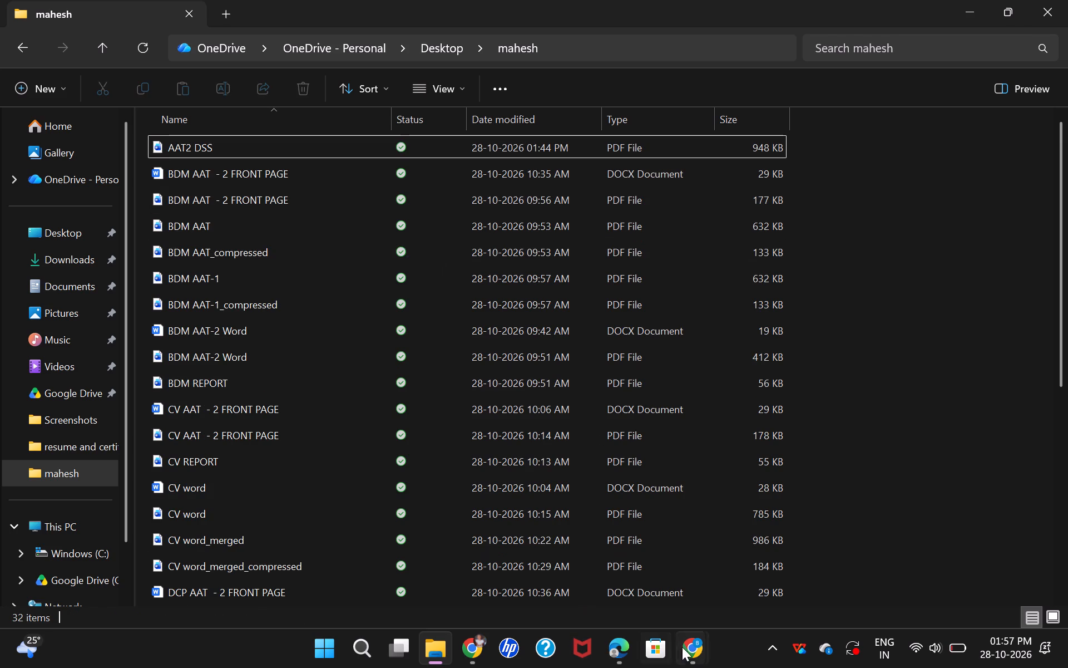
Switch from the mahesh folder to the open Chrome windows.
click(473, 647)
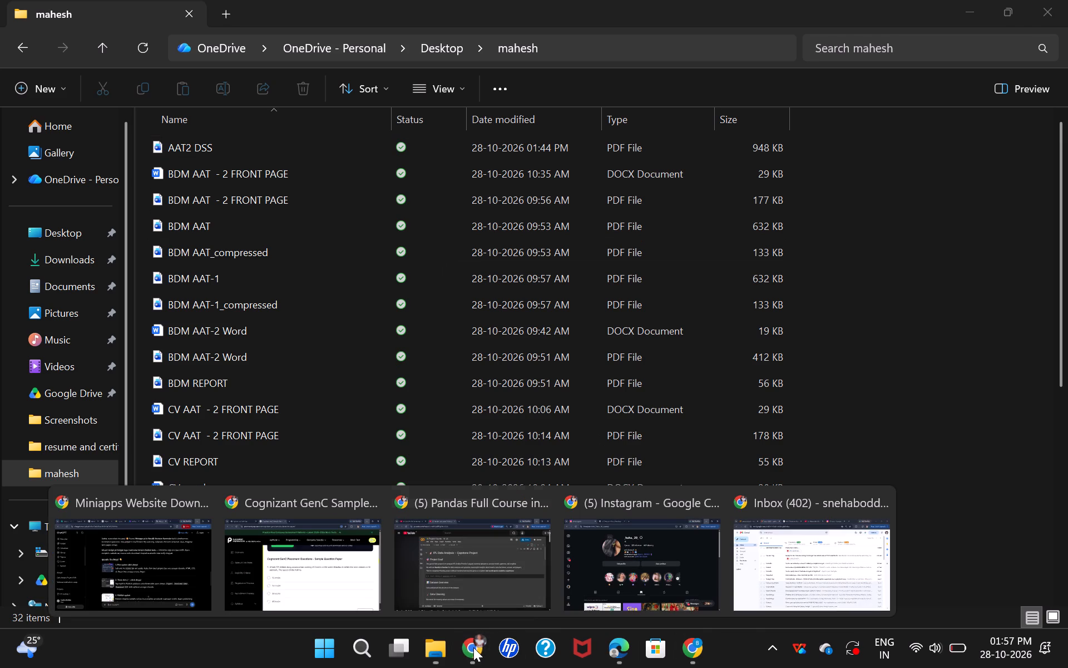
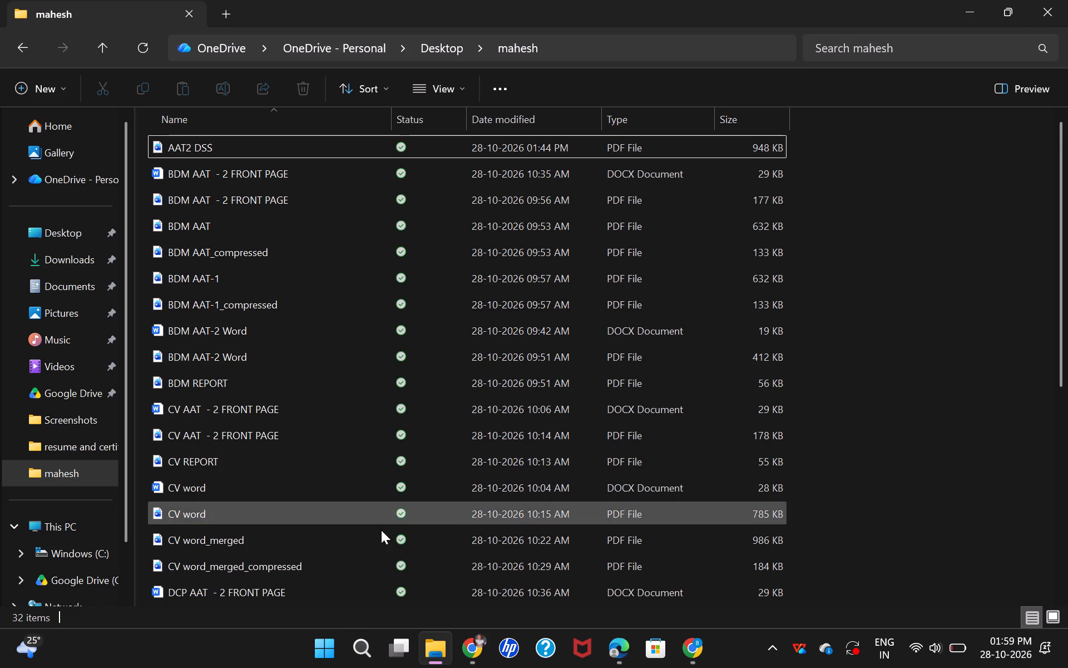
Look through the list of AAT documents in the mahesh folder, from the BDM files to the DSS files.
scroll(352, 558, down, 1)
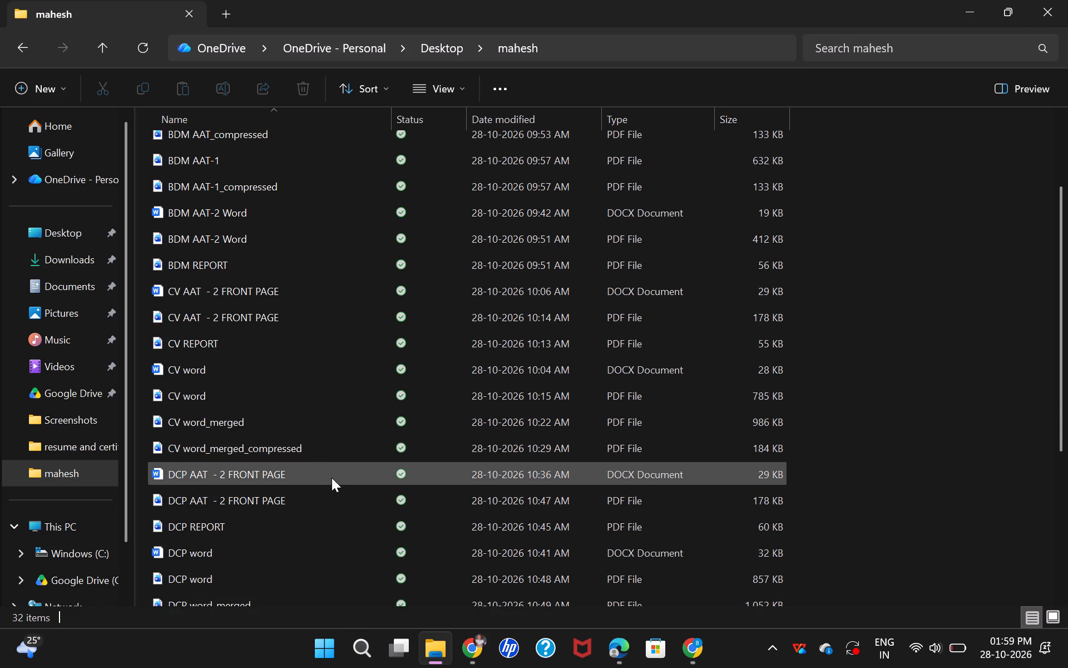
scroll(333, 508, down, 1)
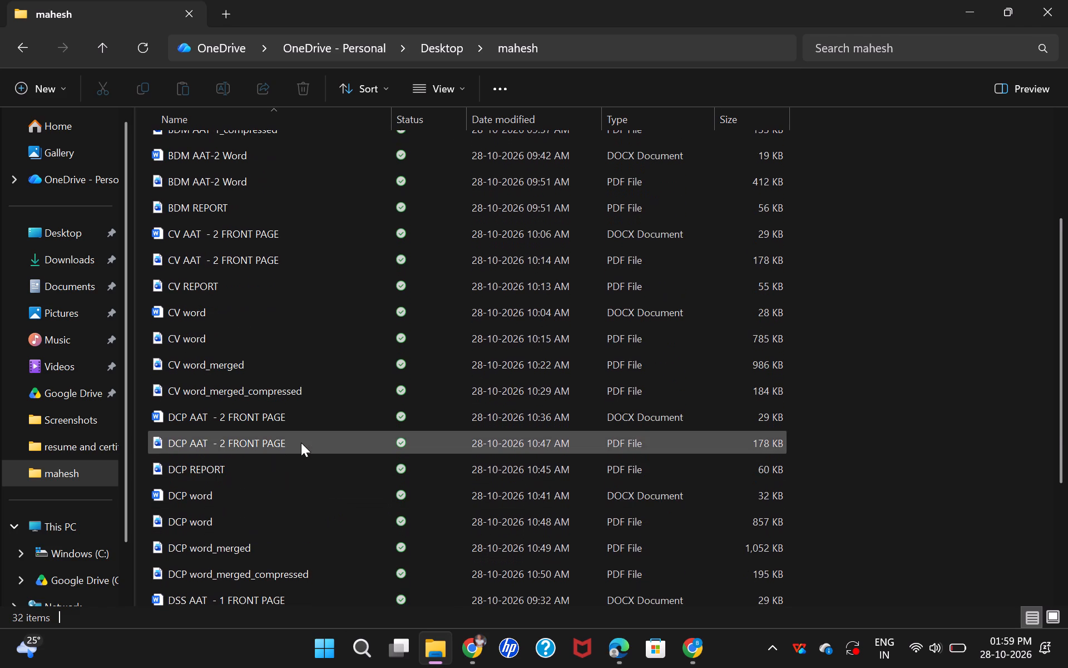
scroll(301, 443, down, 1)
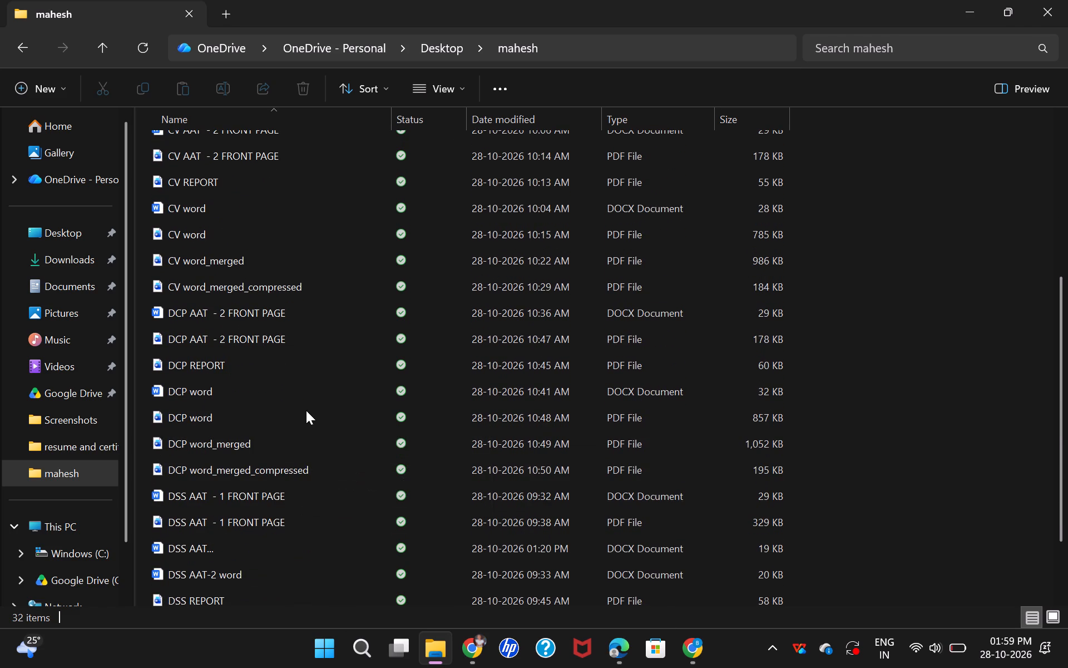
scroll(306, 410, down, 2)
scroll(315, 317, up, 7)
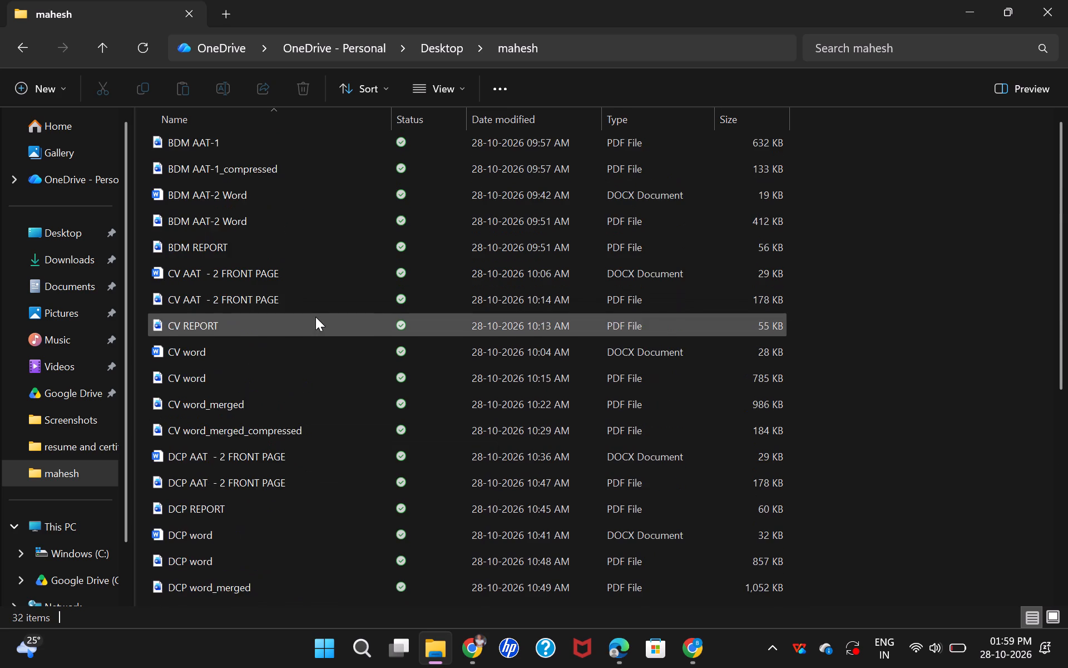
scroll(88, 425, down, 3)
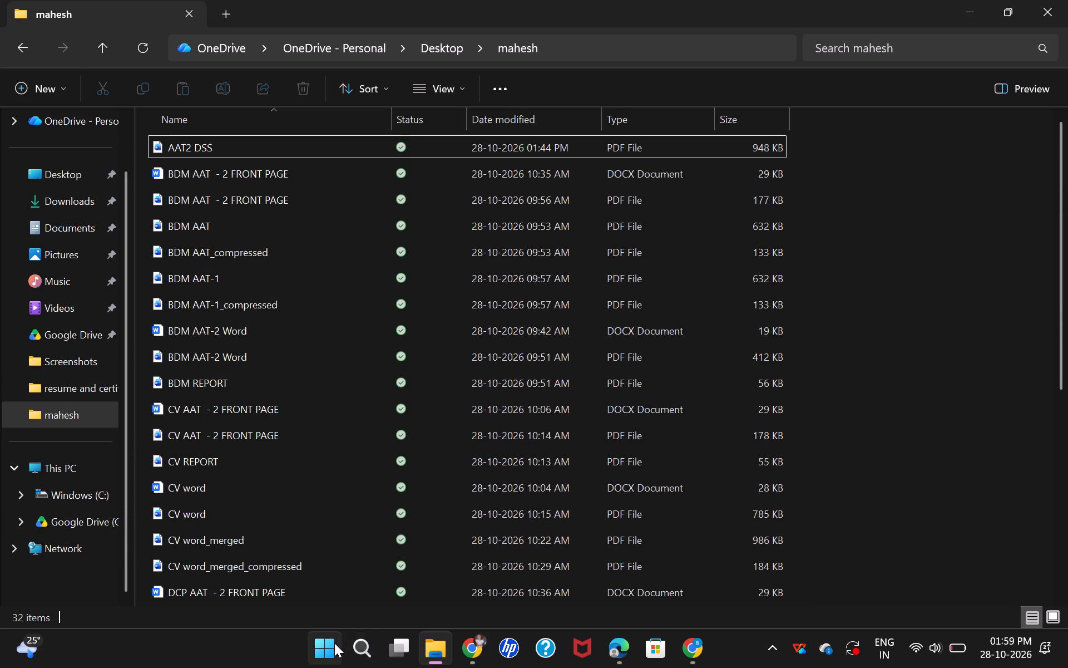
In File Explorer, go from the mahesh folder to the Desktop folder.
scroll(350, 334, up, 6)
scroll(95, 227, up, 4)
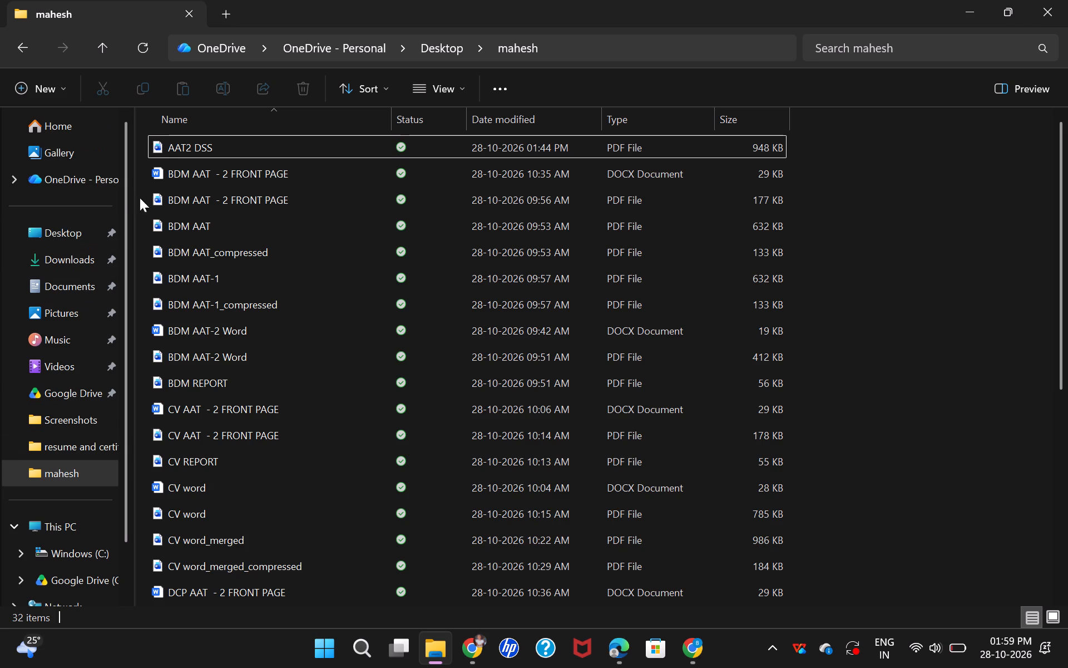
click(88, 228)
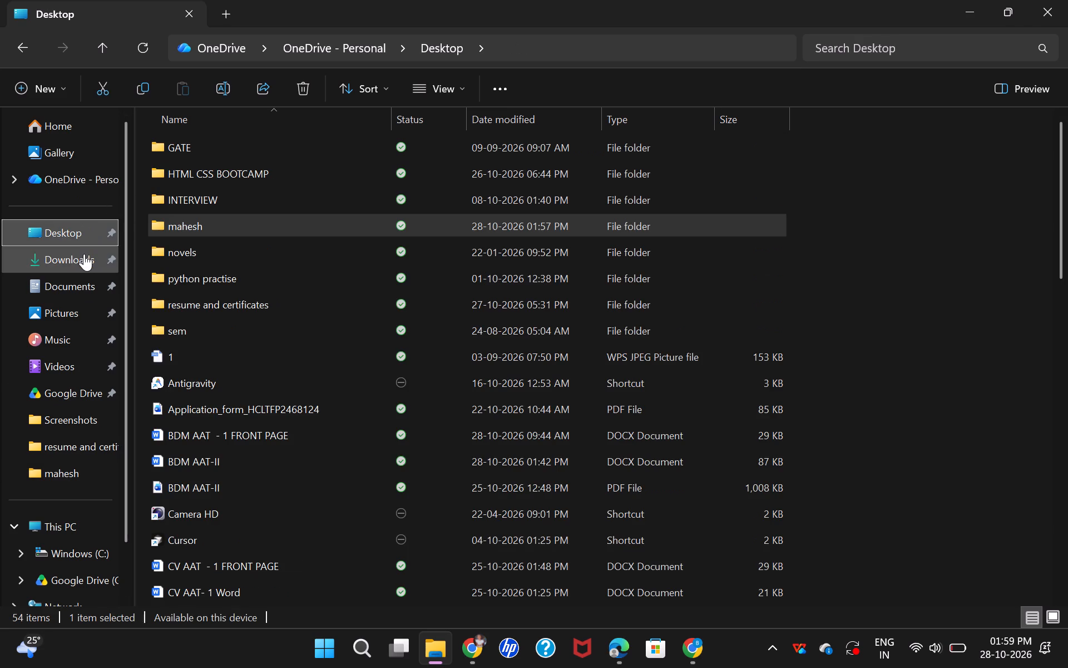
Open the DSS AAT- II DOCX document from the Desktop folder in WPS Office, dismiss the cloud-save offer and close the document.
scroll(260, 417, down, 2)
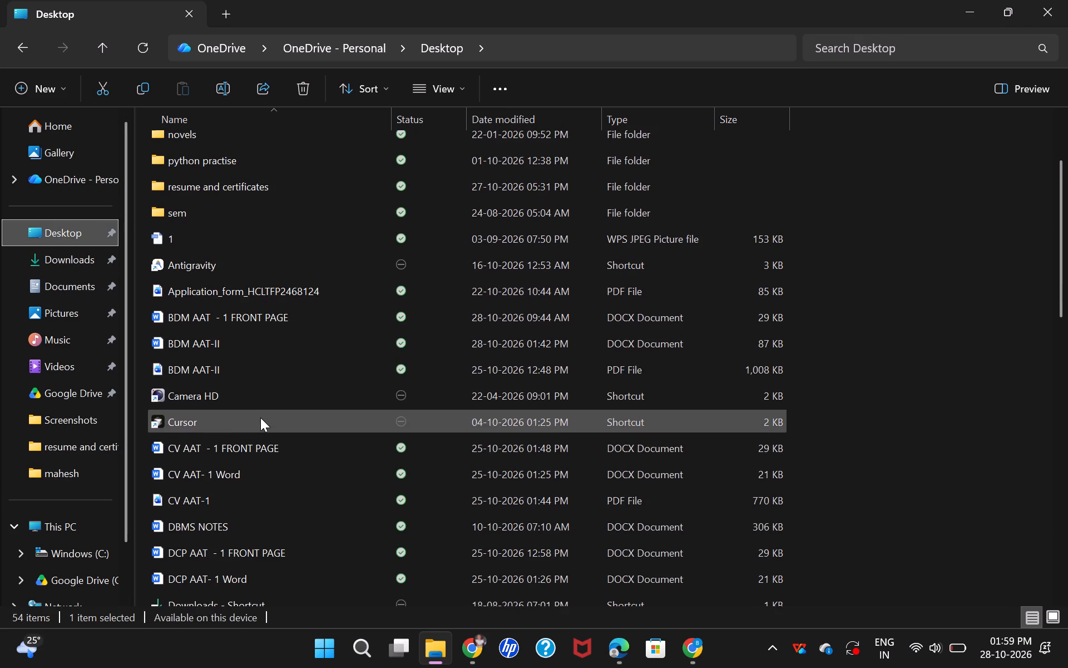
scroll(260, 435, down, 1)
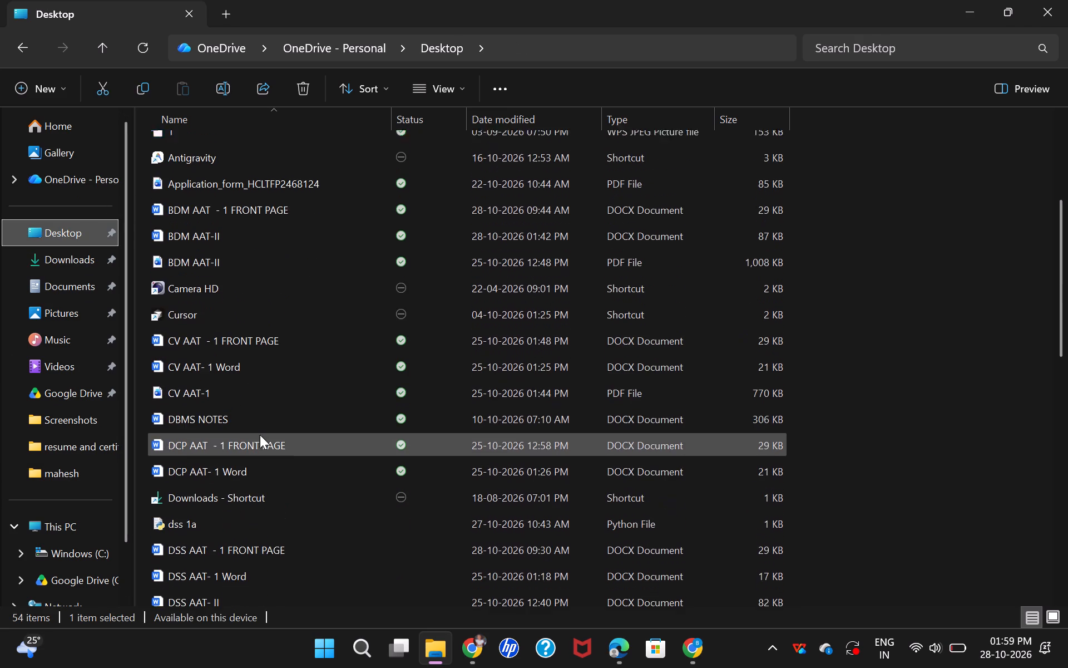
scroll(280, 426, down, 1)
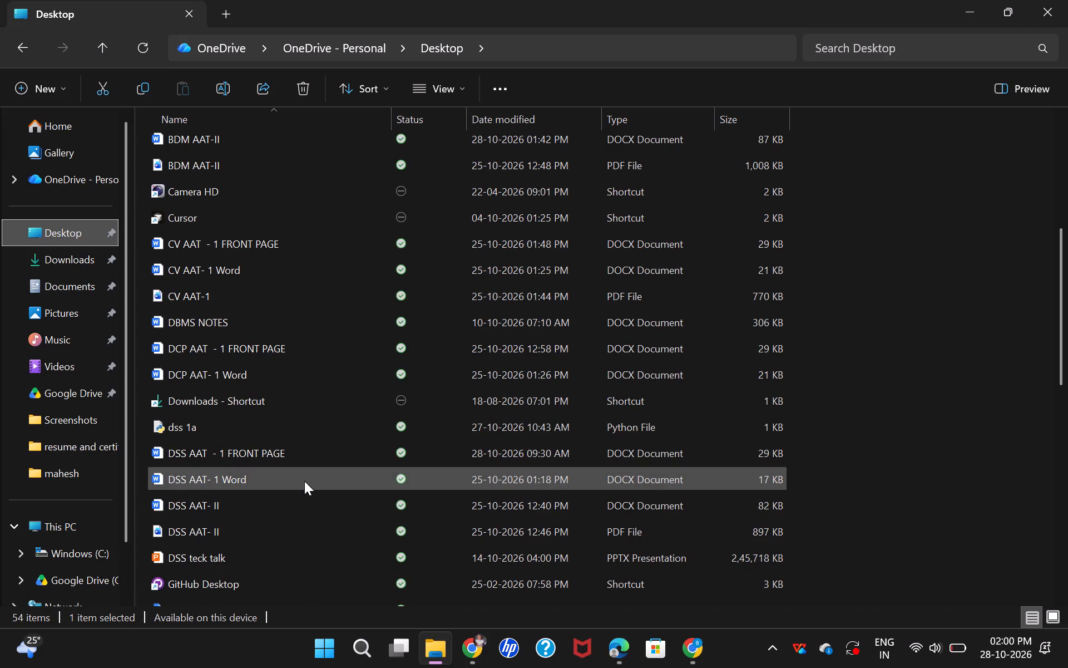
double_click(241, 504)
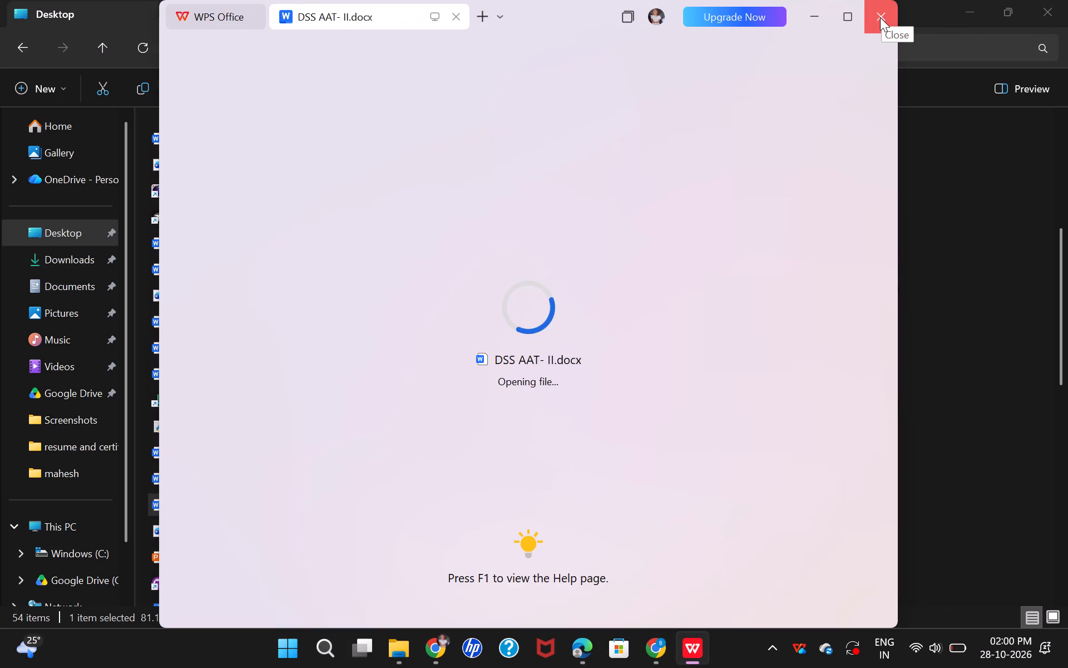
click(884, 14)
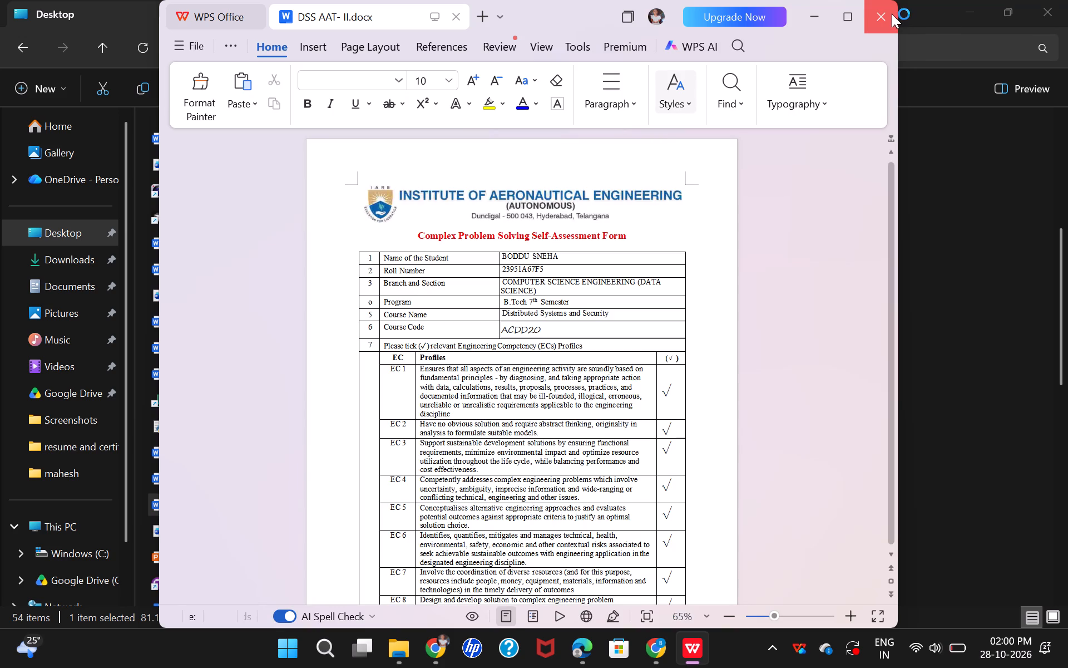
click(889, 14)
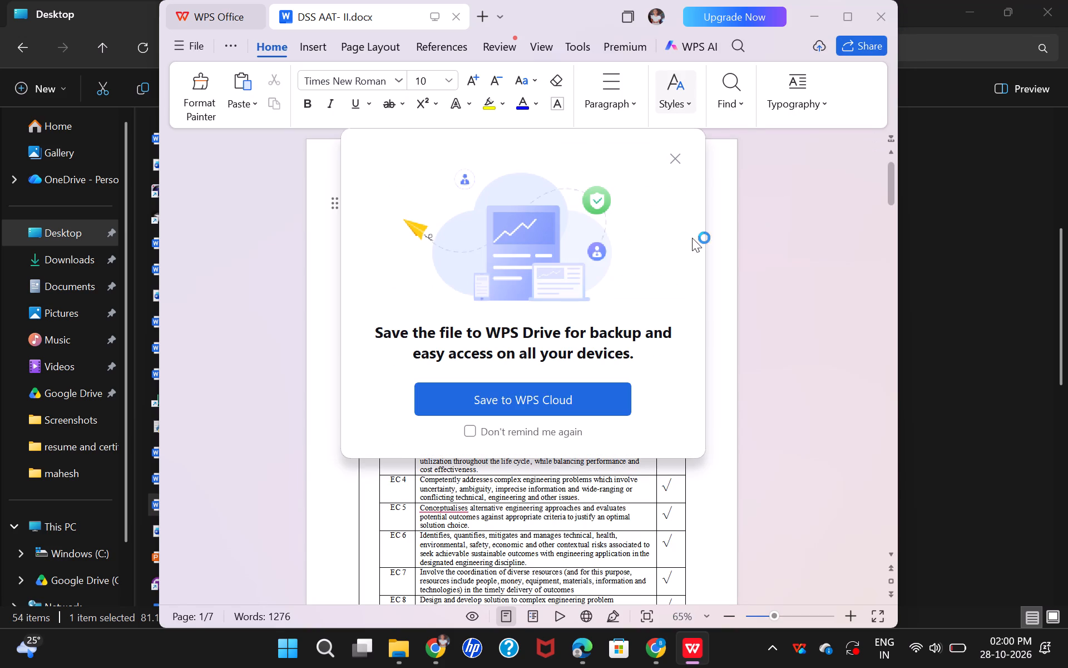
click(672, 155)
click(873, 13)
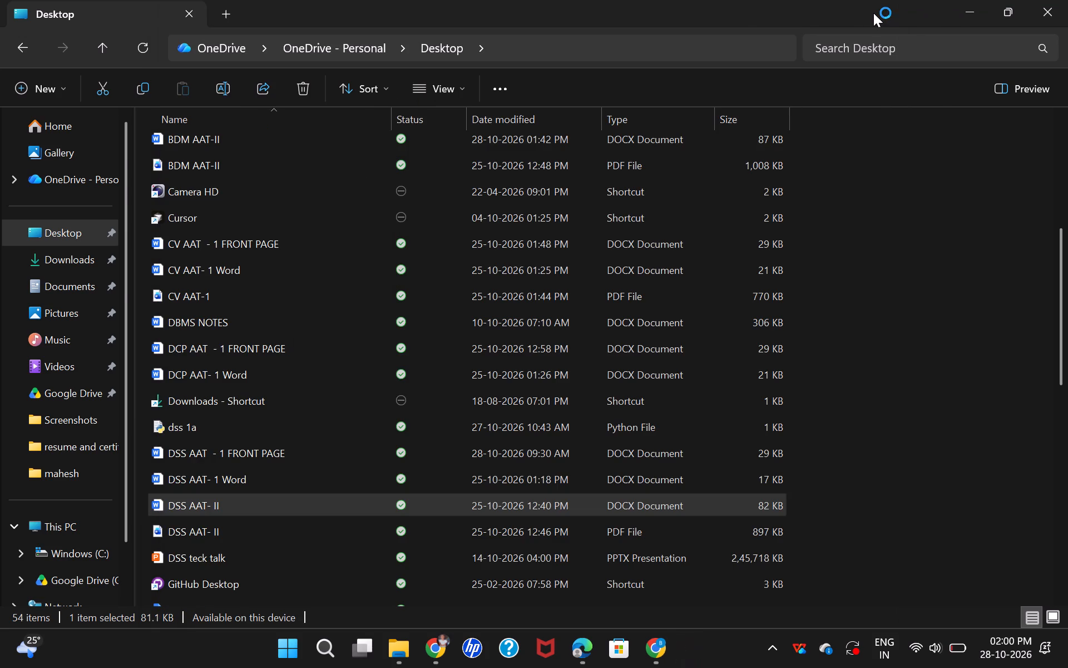
Open the BDM AAT-II DOCX document from the Desktop folder in Microsoft Word.
scroll(400, 278, up, 1)
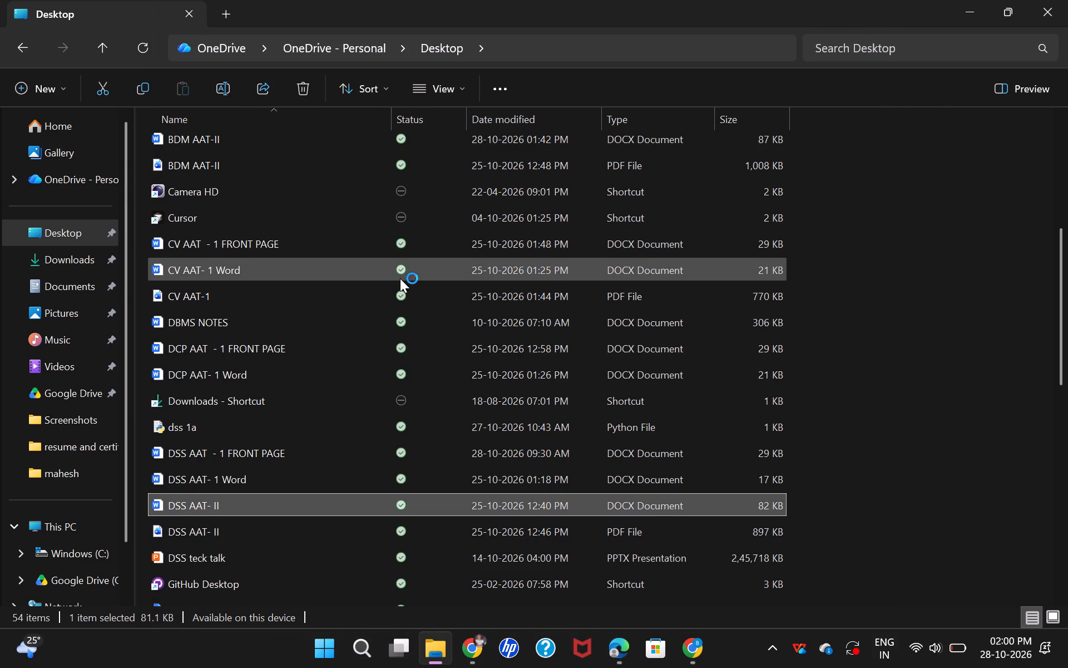
scroll(400, 278, up, 1)
scroll(290, 265, up, 1)
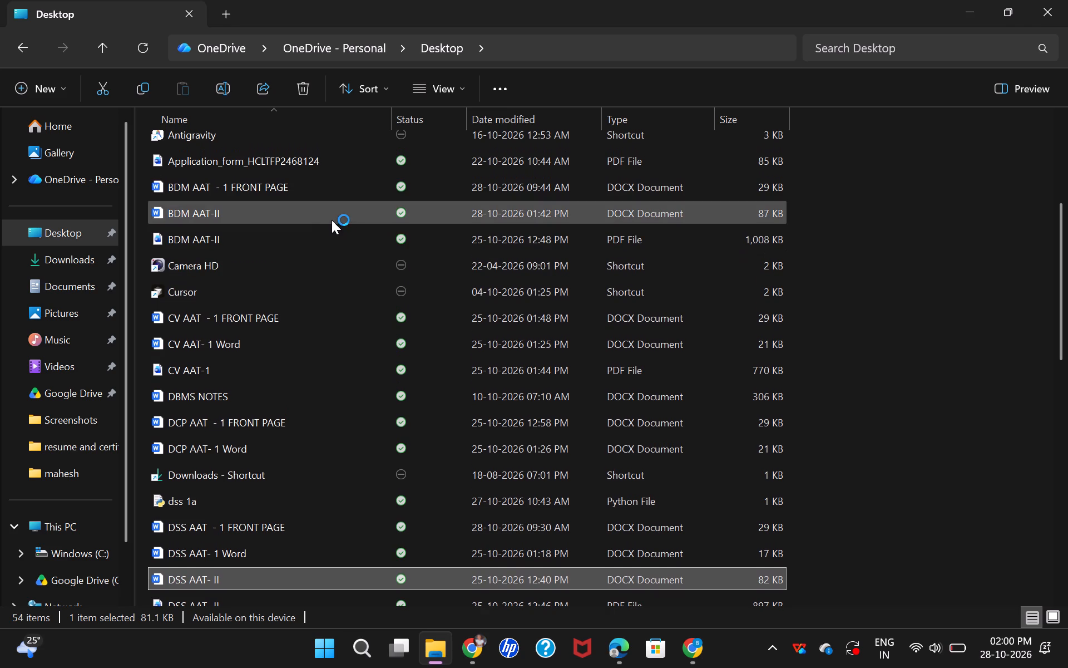
click(325, 219)
right_click(325, 219)
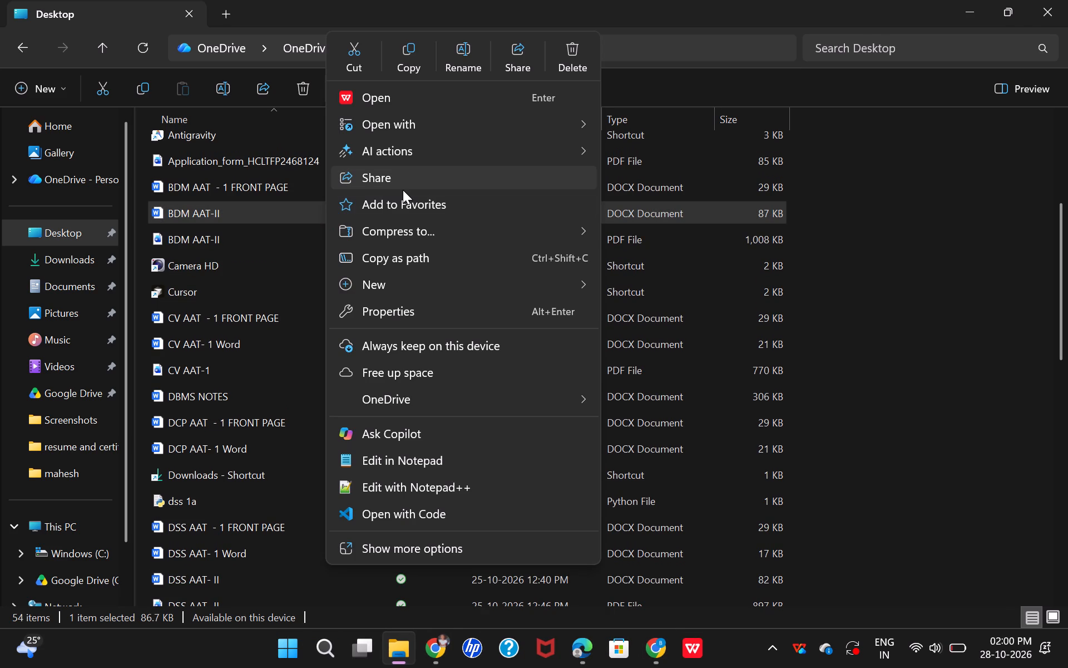
click(517, 125)
click(669, 121)
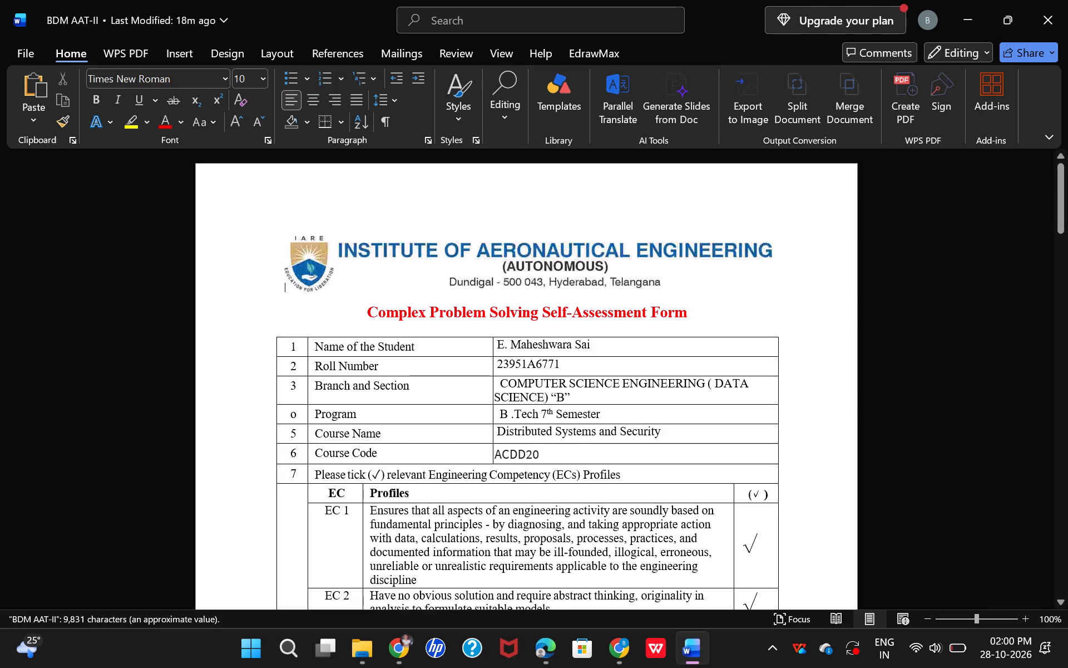
Replace all report text from the "Distributed Microservice Communication Framework" heading through Key Takeaways with the copied predictive maintenance report.
scroll(610, 404, down, 18)
scroll(610, 404, down, 6)
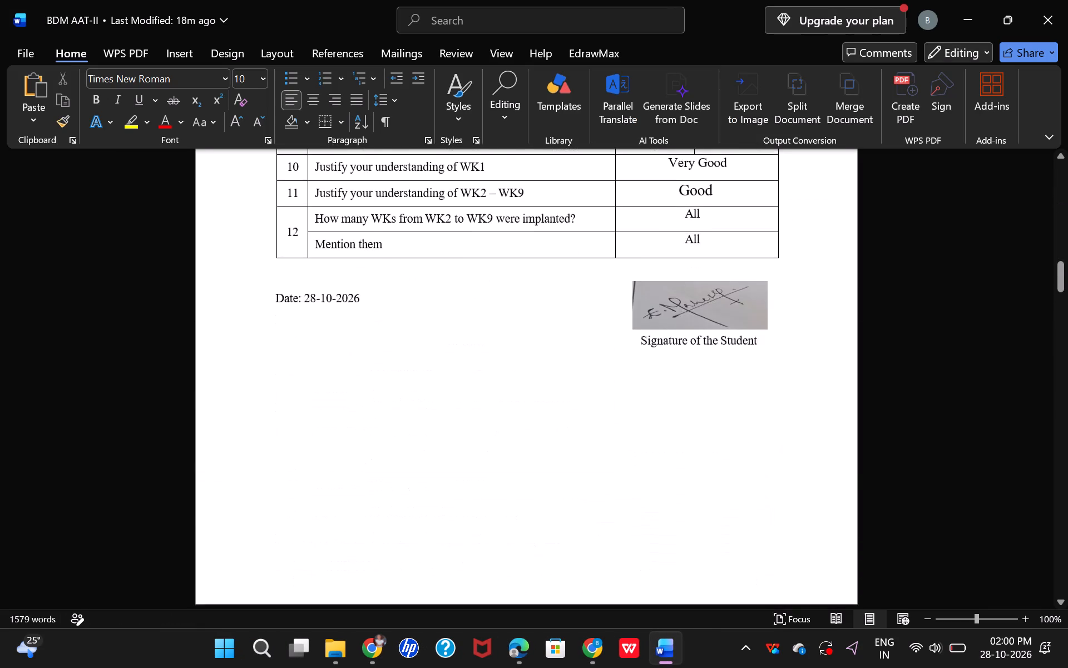
scroll(469, 469, down, 9)
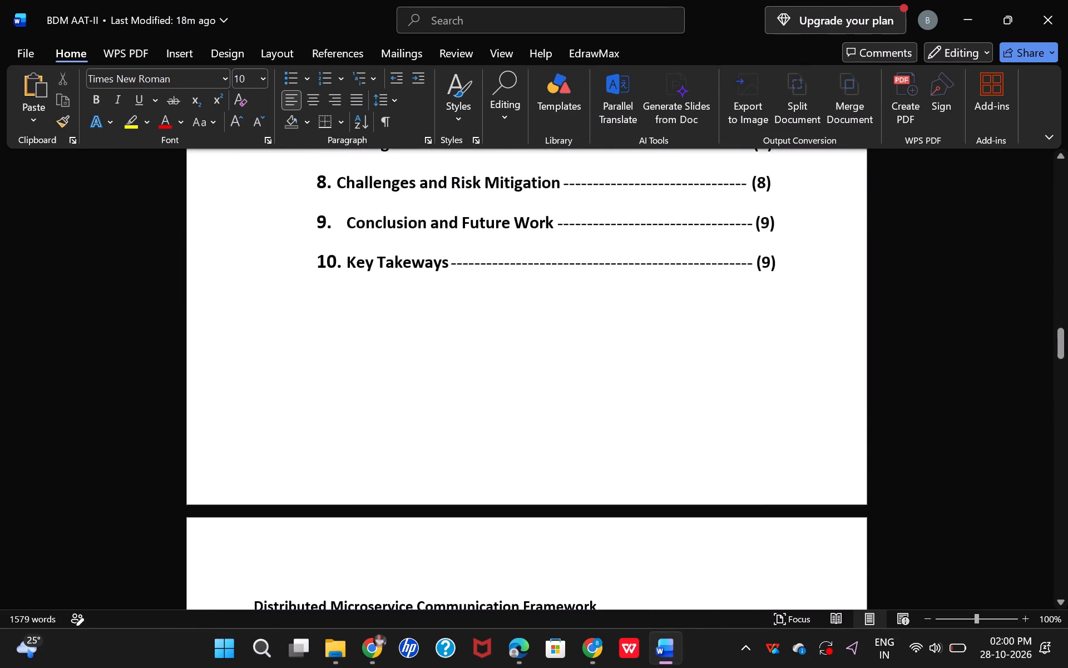
scroll(413, 422, down, 3)
drag(257, 411, 257, 412)
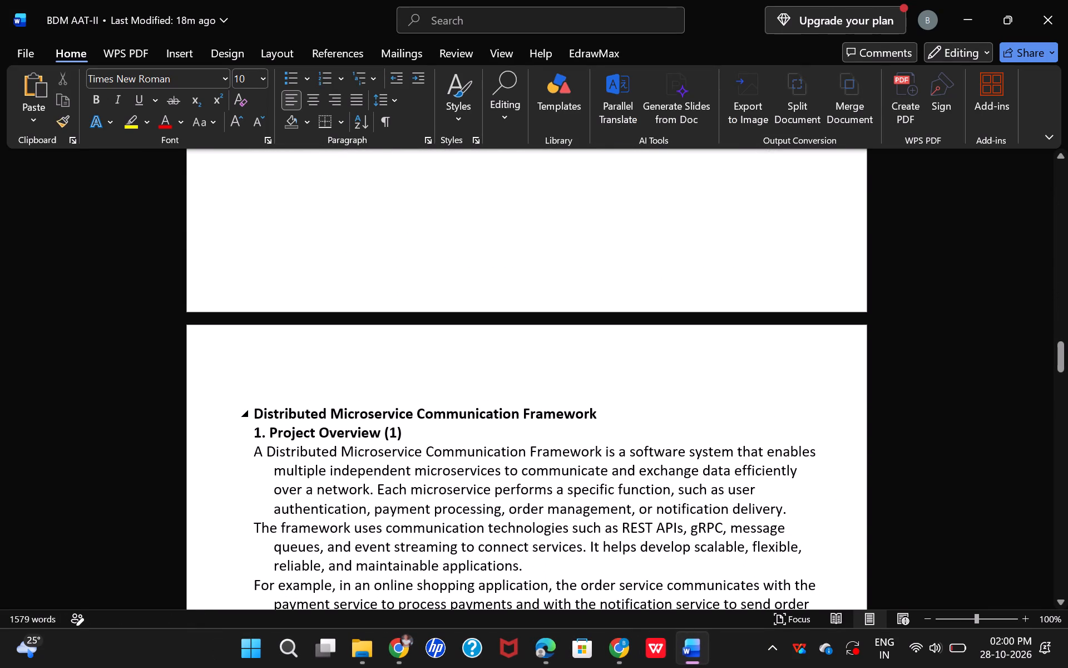
drag(257, 412, 322, 667)
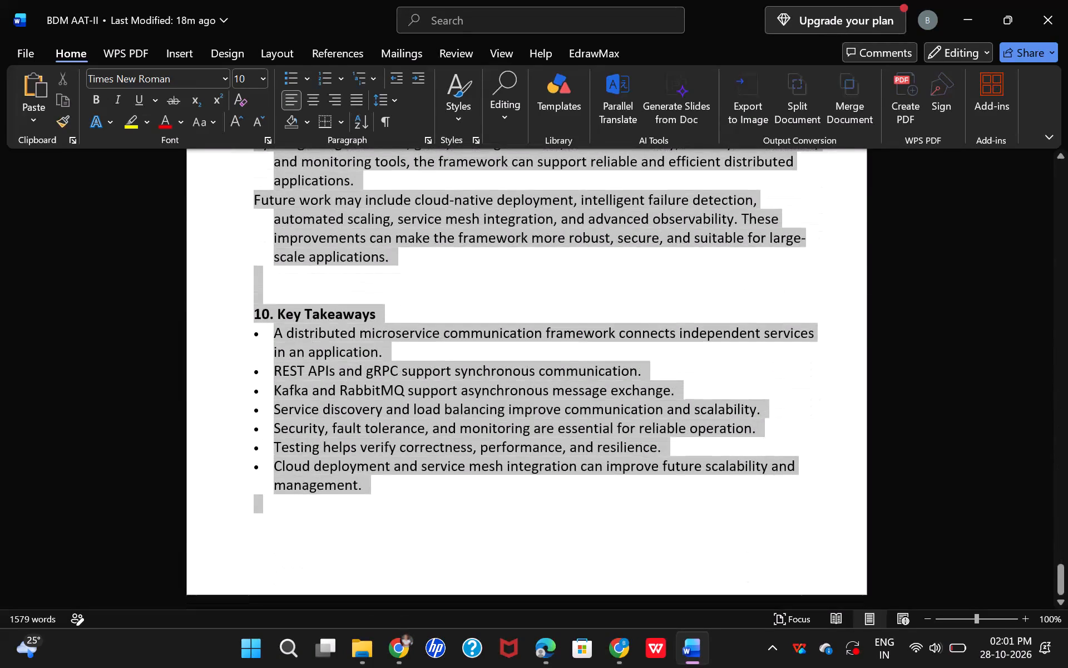
key(ctrl+v)
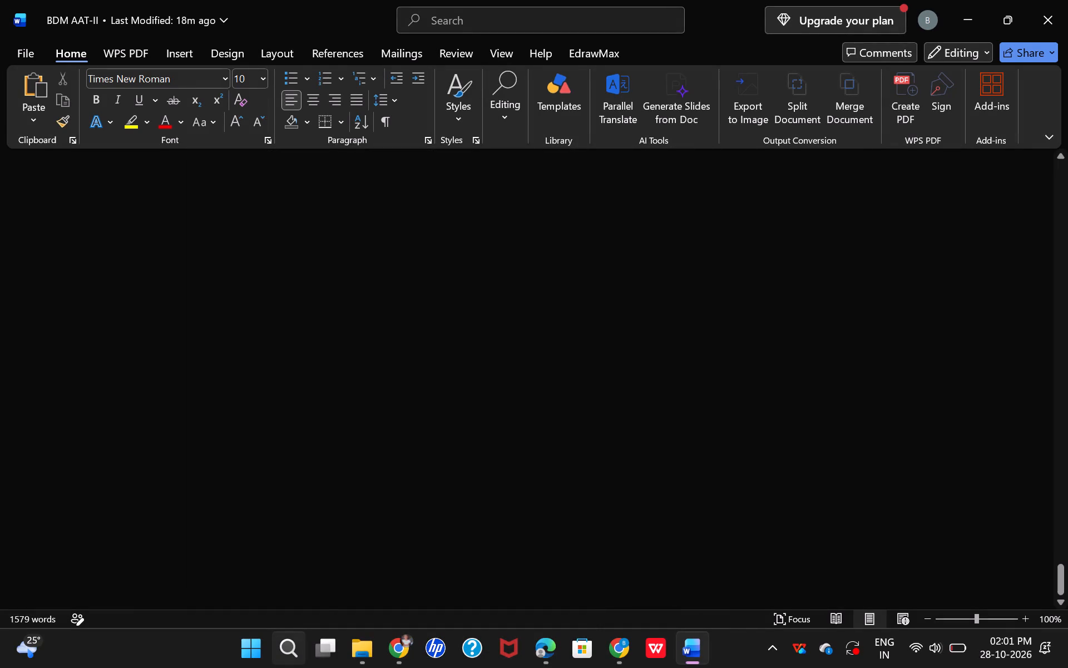
Remove bold from the Project Overview paragraphs through the "2. Objectives" heading, and insert a blank line before that heading.
scroll(395, 391, up, 10)
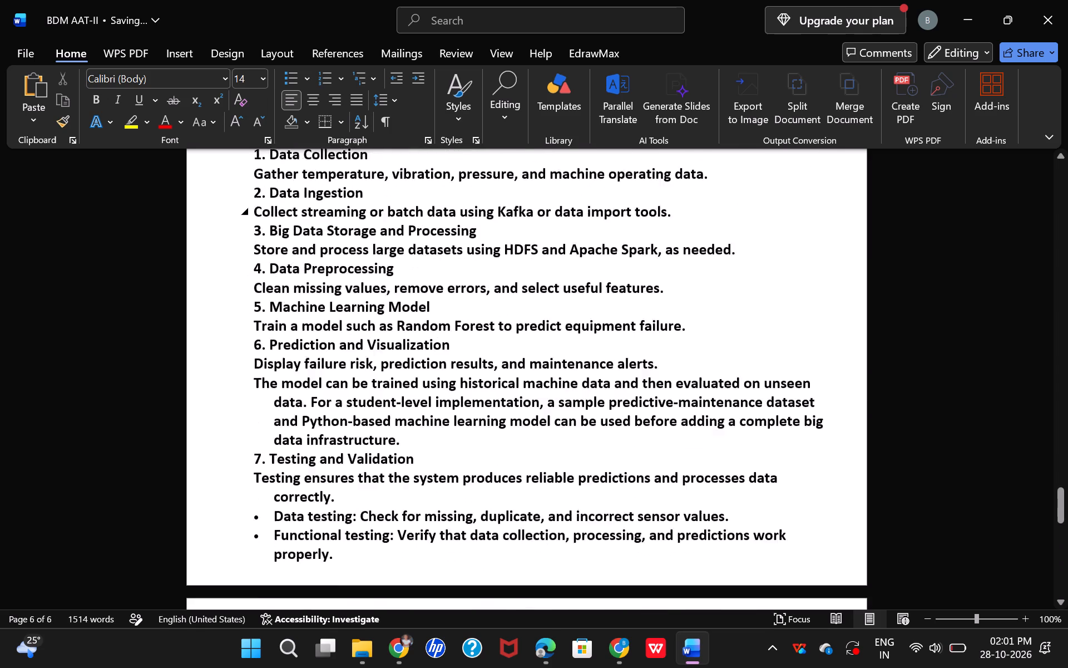
scroll(395, 391, up, 10)
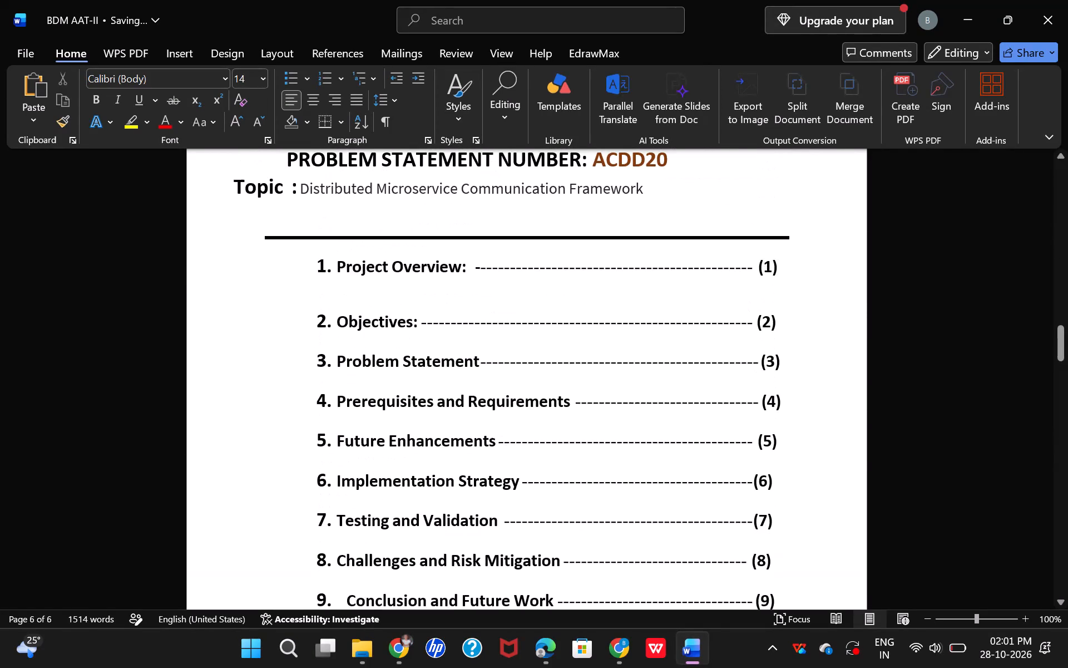
scroll(395, 391, down, 10)
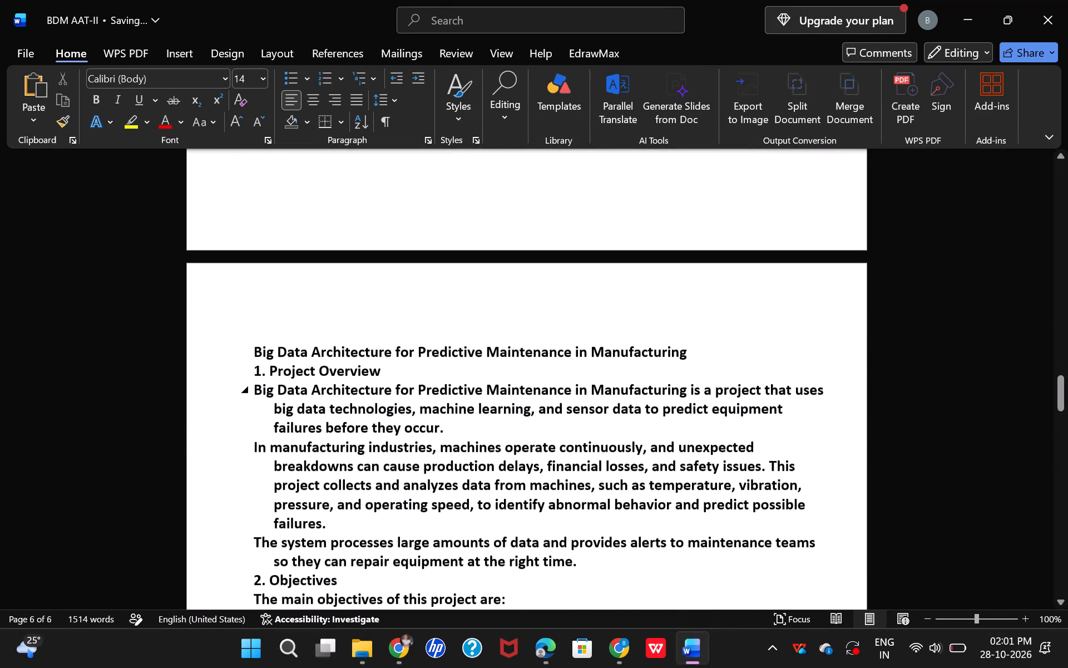
scroll(309, 398, down, 1)
drag(259, 243, 362, 296)
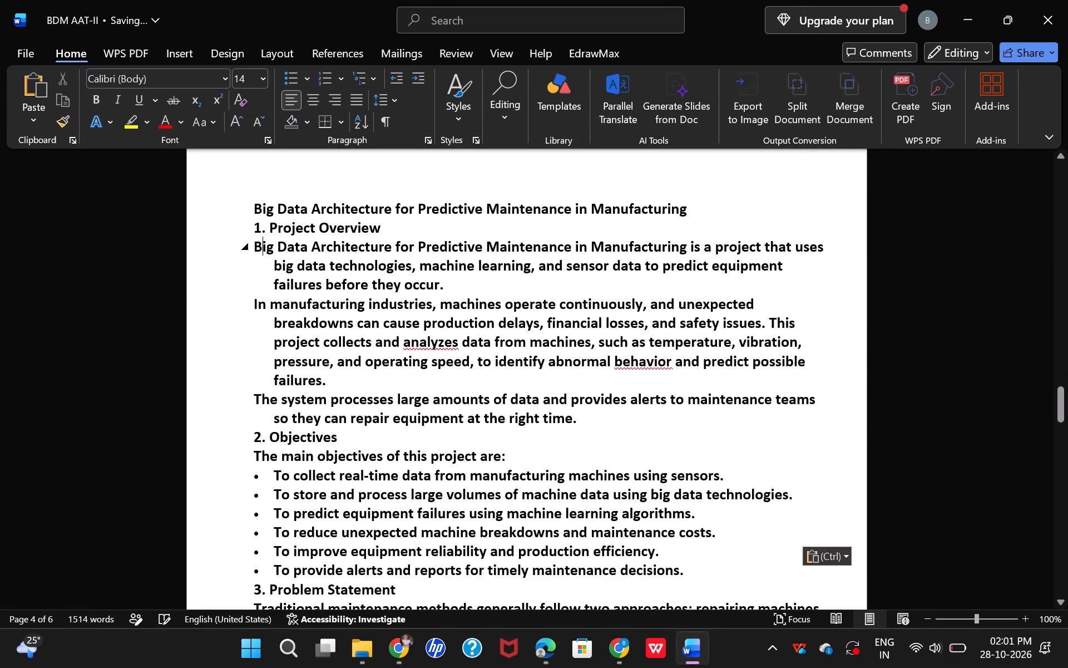
drag(362, 296, 582, 432)
click(595, 410)
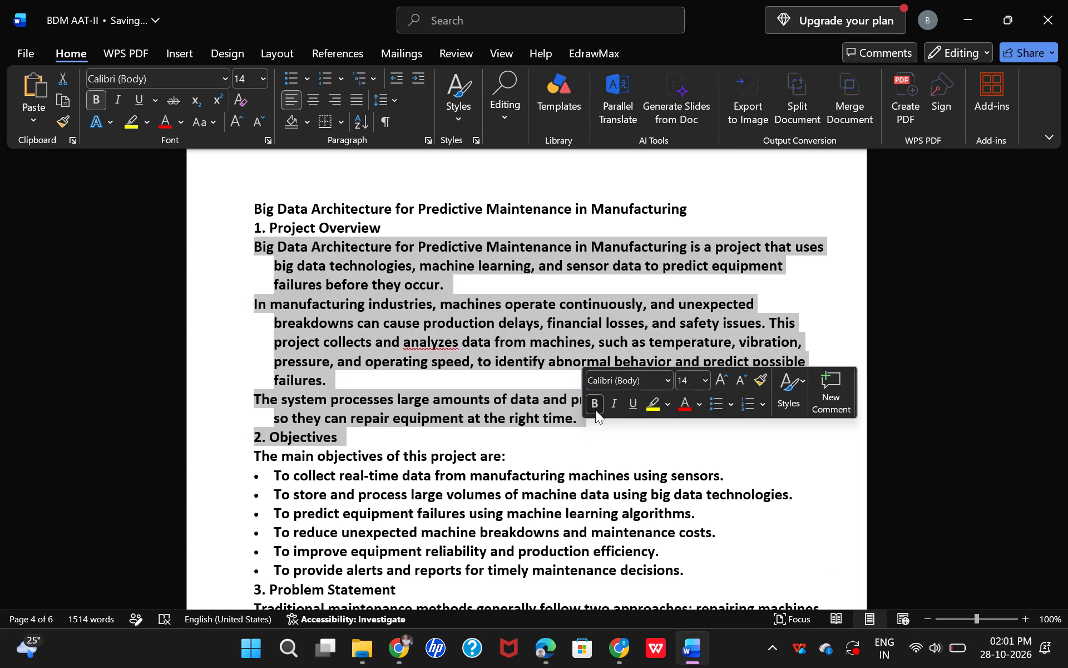
click(430, 366)
scroll(430, 366, down, 3)
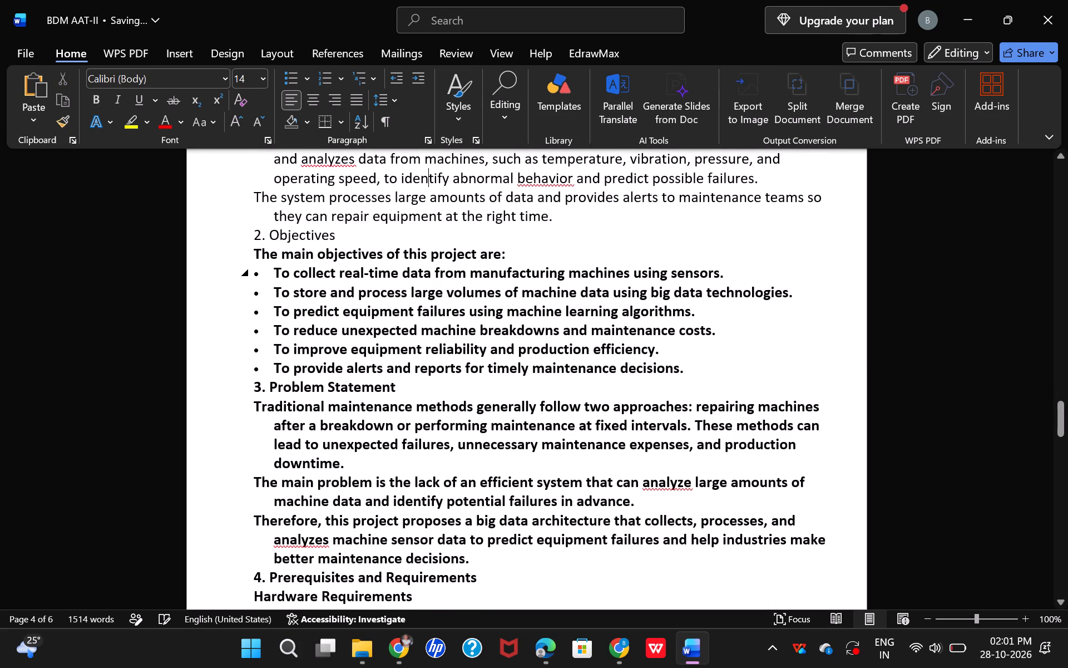
click(553, 219)
key(Return)
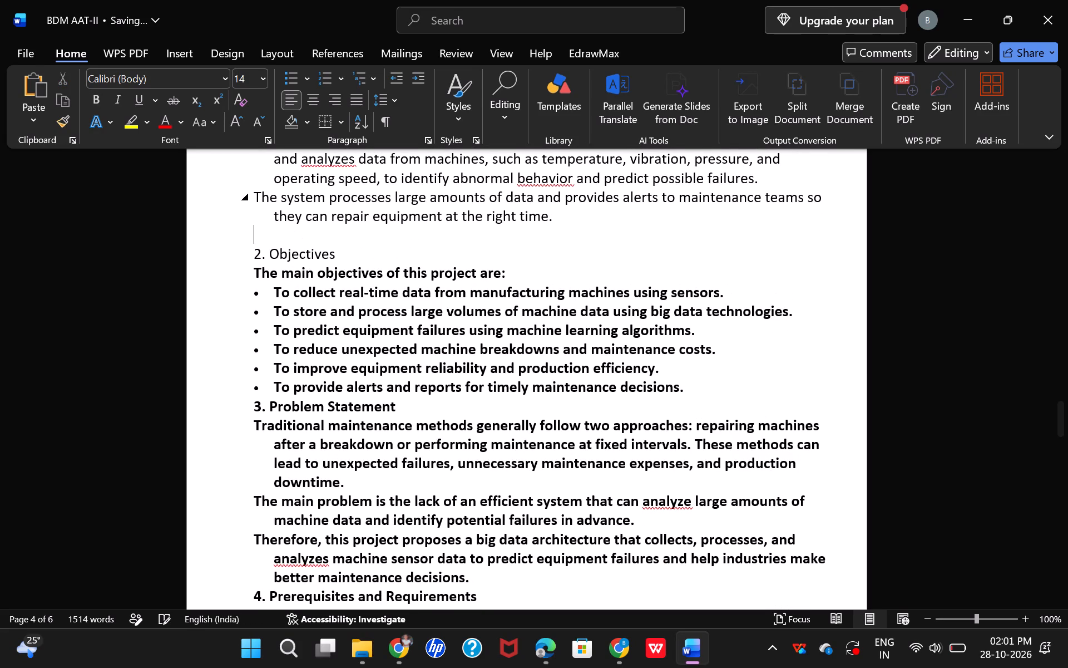
Make the word "Objectives" in the section 2 heading bold.
drag(342, 253, 271, 253)
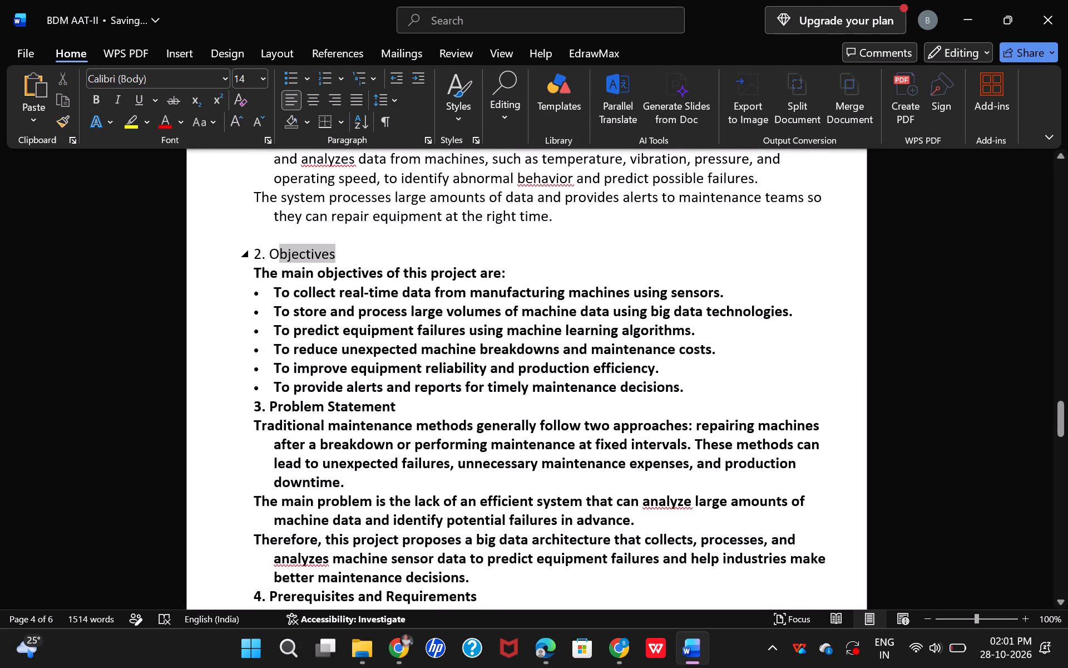
drag(271, 253, 268, 252)
click(282, 225)
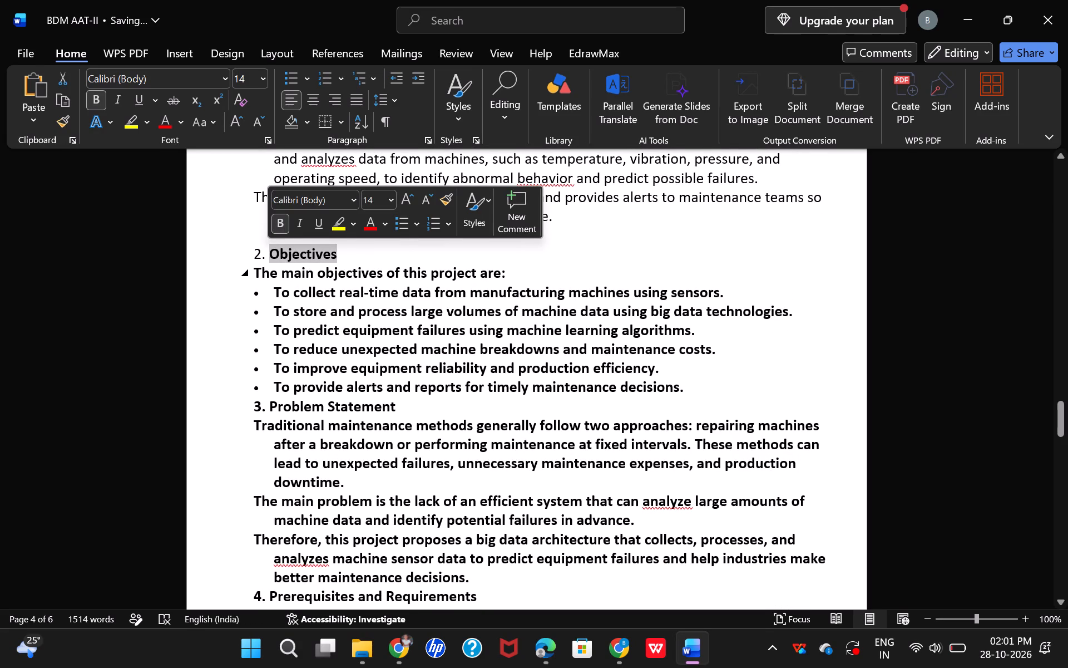
Remove bold from the Objectives intro line and bullets, and add a blank line before "3. Problem Statement".
drag(255, 272, 675, 393)
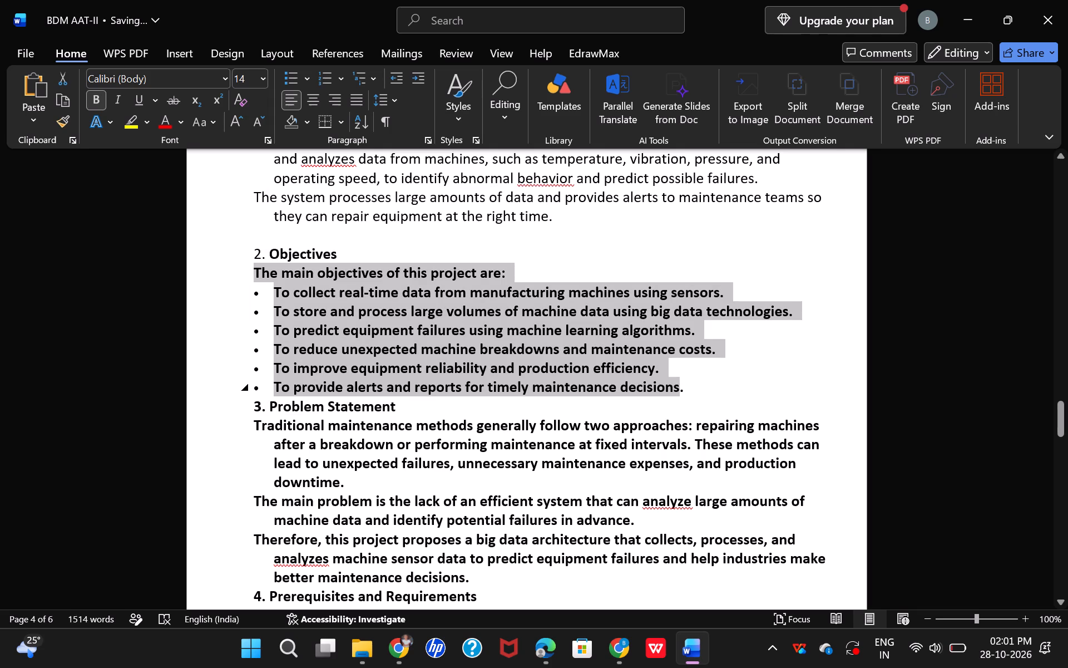
drag(675, 393, 724, 391)
click(730, 366)
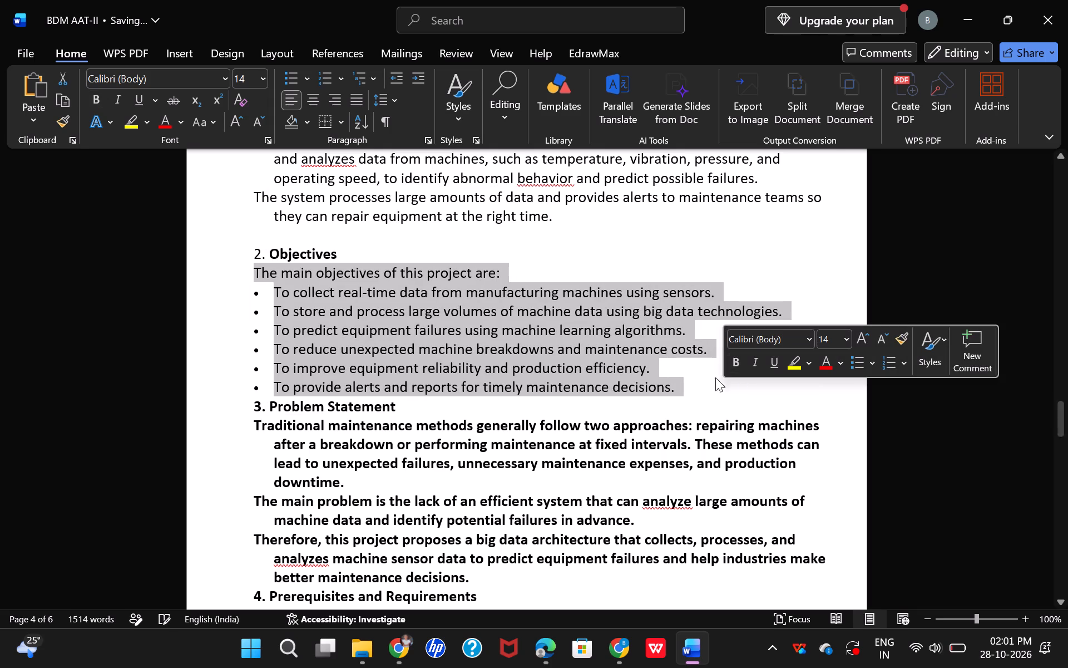
click(701, 390)
key(Return)
key(Return)
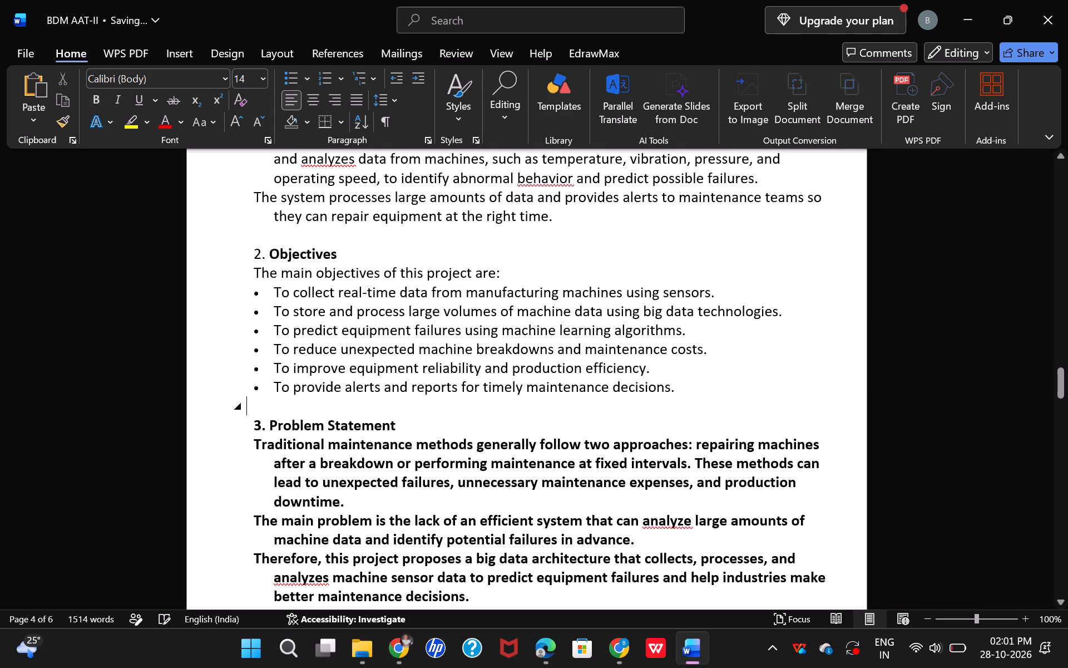
Remove bold from the Problem Statement paragraphs and add a blank line before "4. Prerequisites and Requirements".
scroll(430, 451, down, 3)
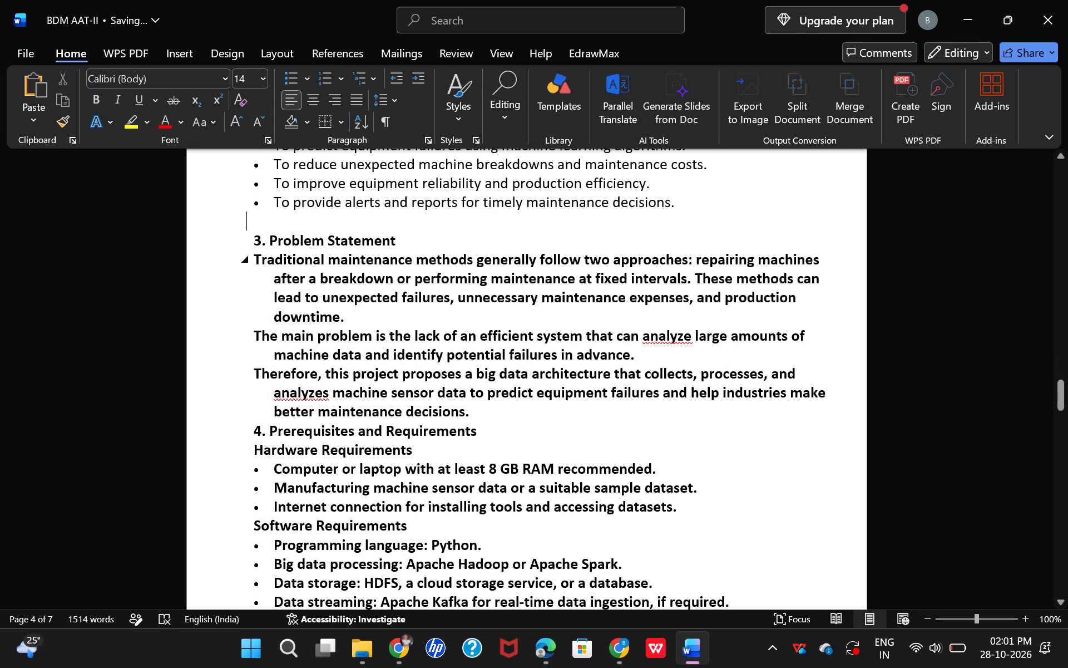
drag(254, 257, 481, 413)
click(492, 381)
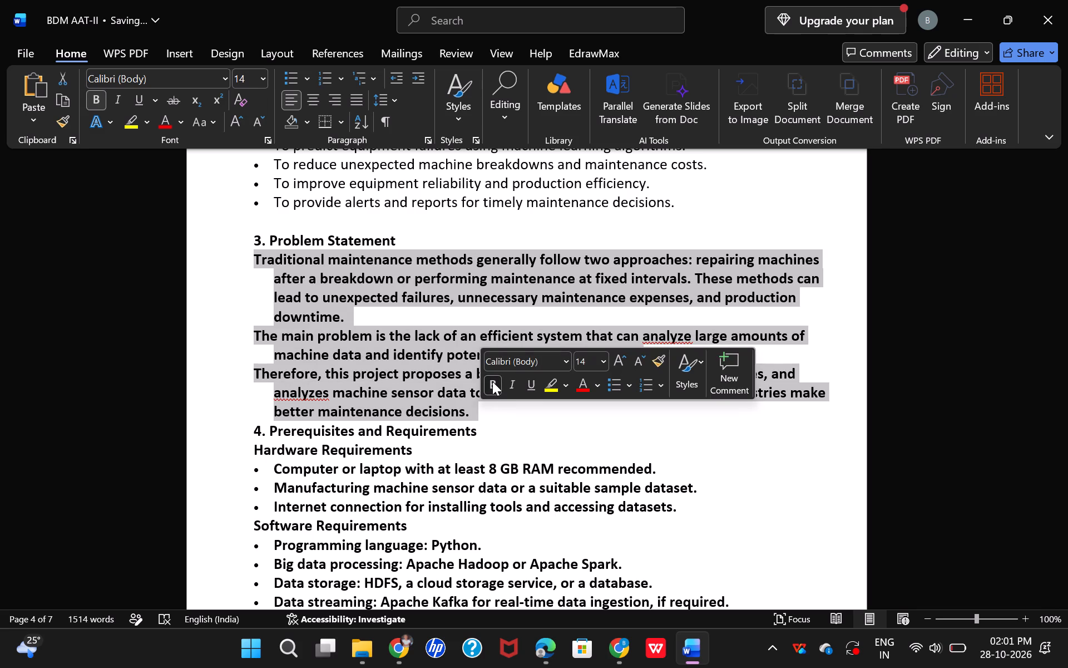
click(471, 412)
key(Return)
Remove bold from the hardware, software and functional requirements text, and add two blank lines before "5. Future Enhancements".
scroll(317, 471, down, 3)
drag(256, 213, 431, 527)
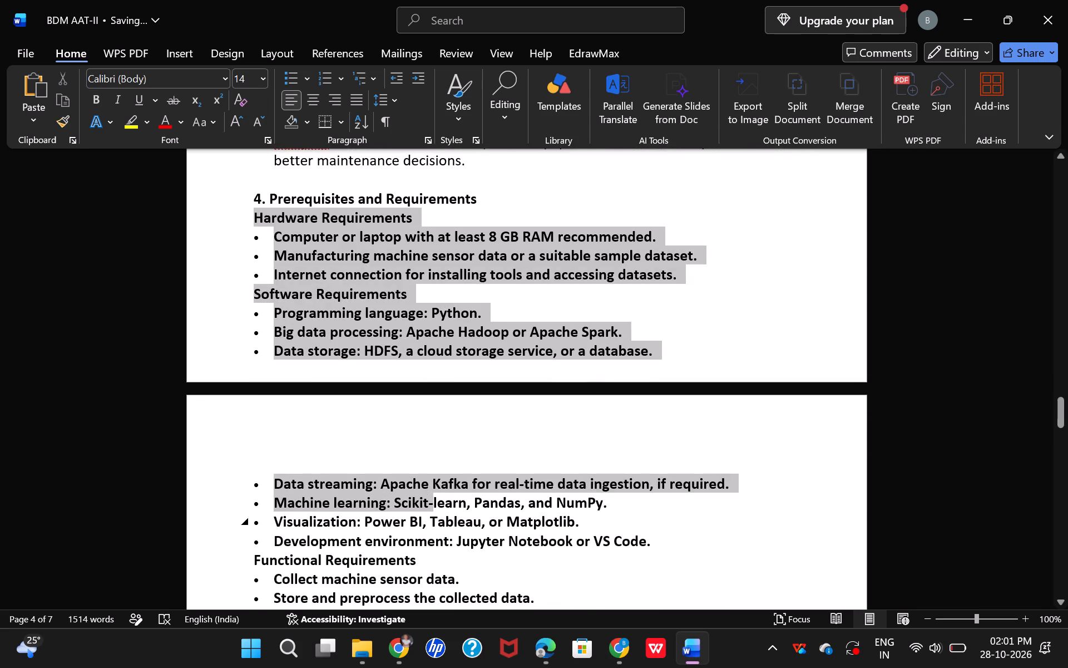
drag(431, 527, 562, 443)
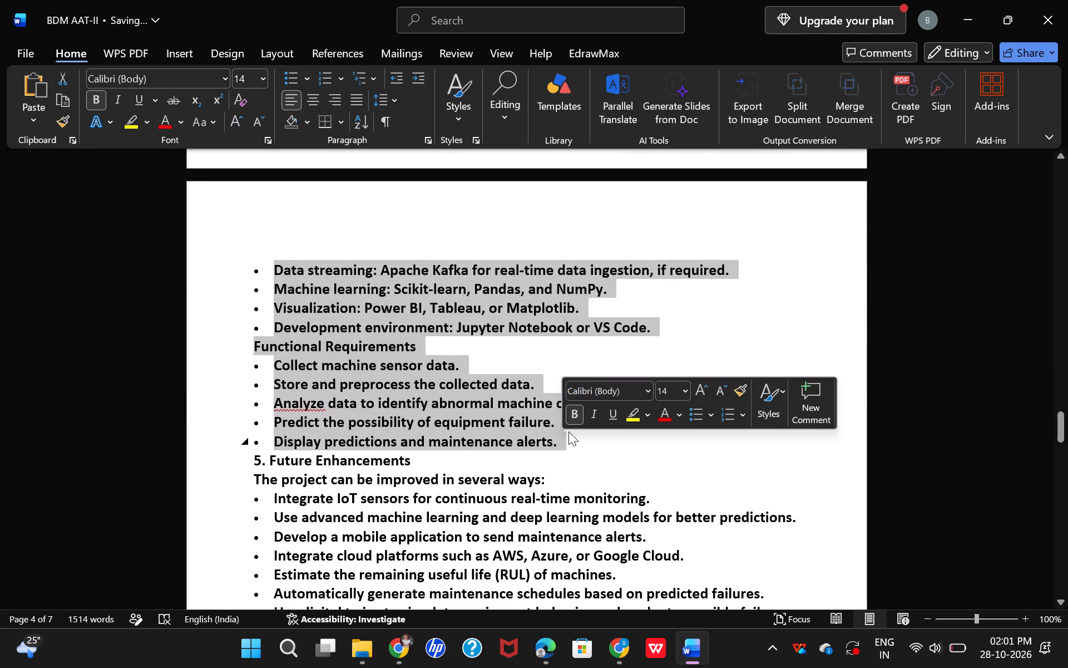
click(572, 418)
click(565, 441)
key(Return)
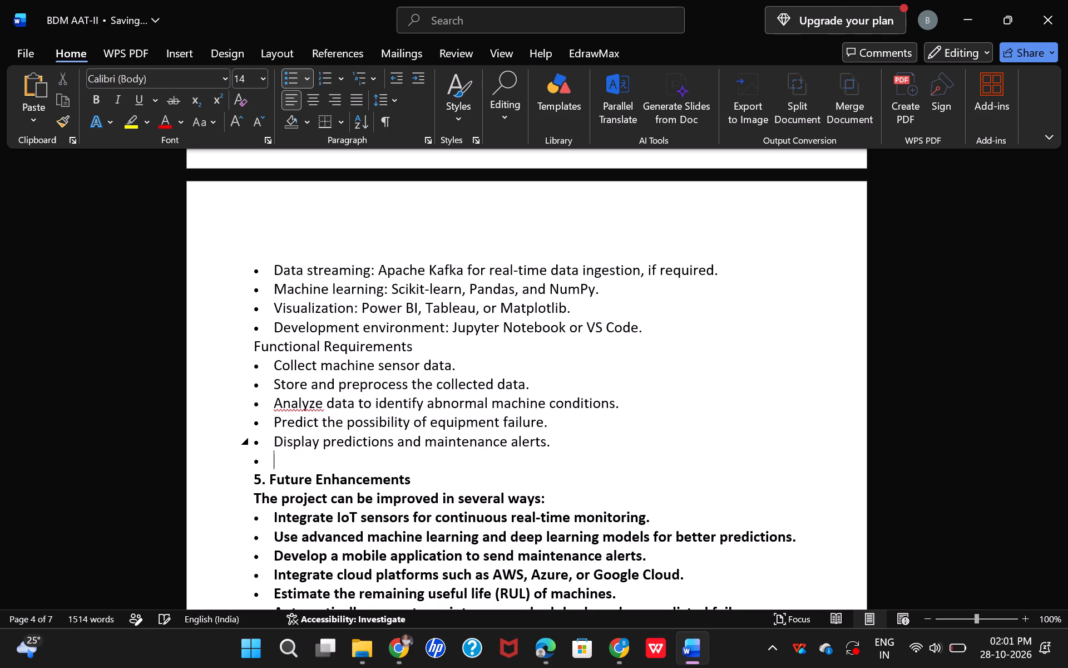
key(Return)
key(Return)
Remove bold from the Future Enhancements intro line and bullets, and add two blank lines before "6. Implementation Strategy".
scroll(528, 459, down, 4)
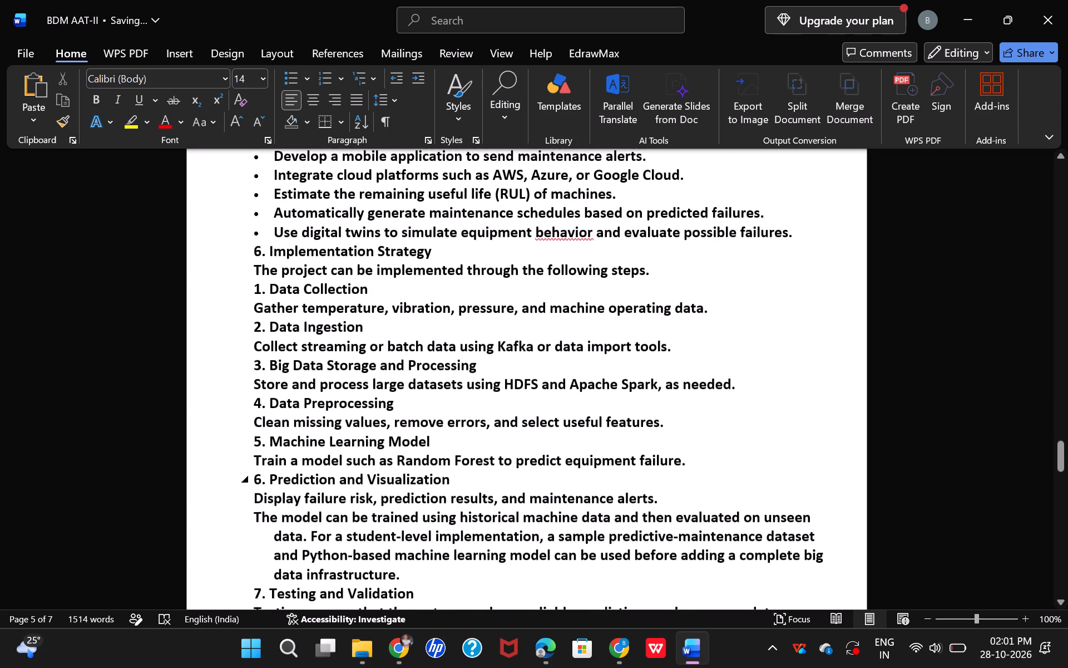
scroll(431, 312, up, 2)
drag(253, 236, 826, 367)
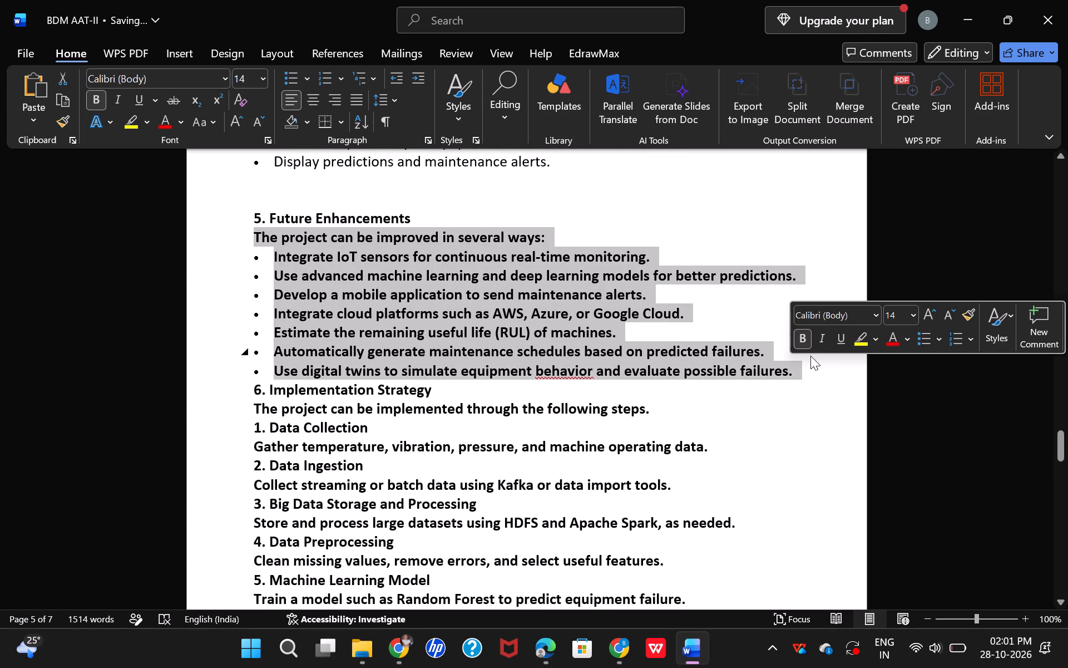
click(801, 342)
click(778, 374)
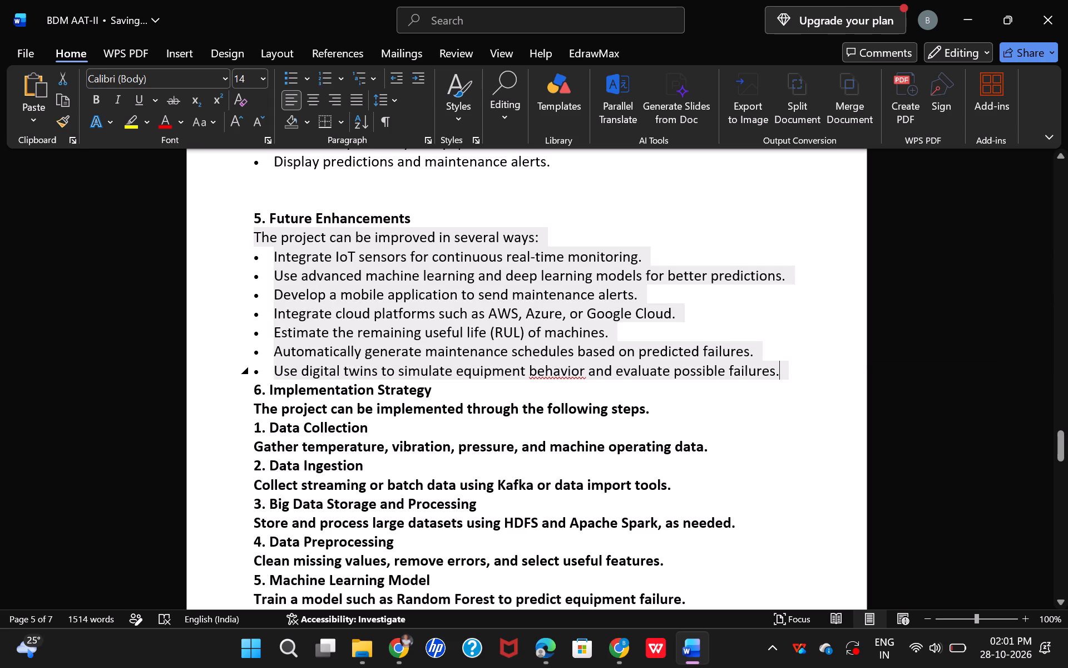
key(Return)
key(Return)
key(Return)
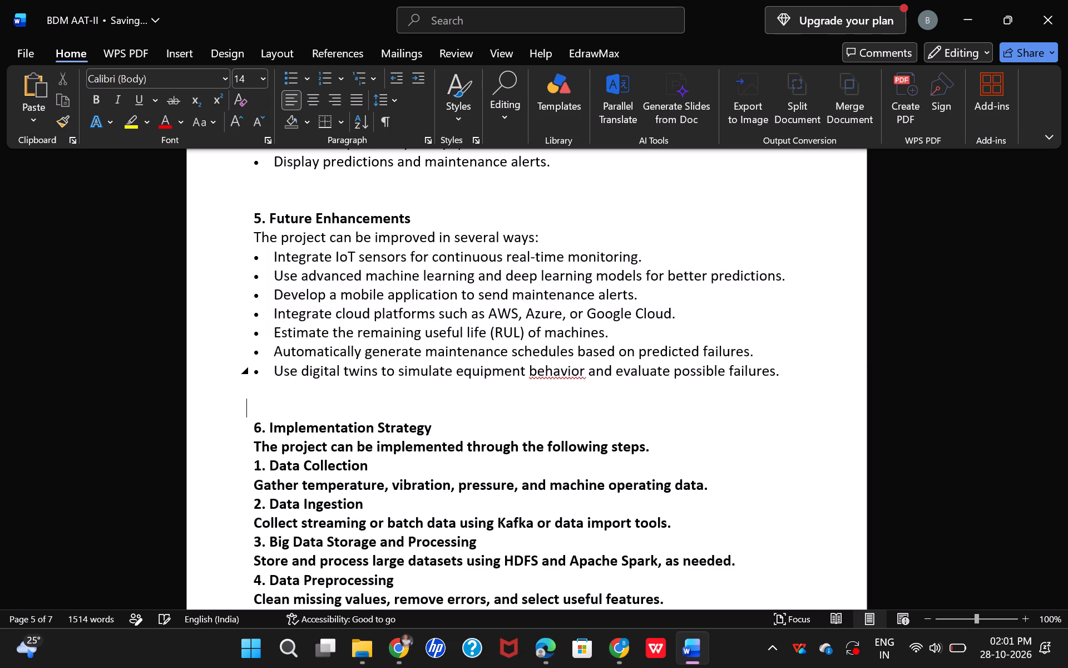
Remove bold from all Implementation Strategy text below its heading, through the paragraph ending in "data infrastructure".
scroll(745, 380, down, 3)
scroll(547, 272, up, 1)
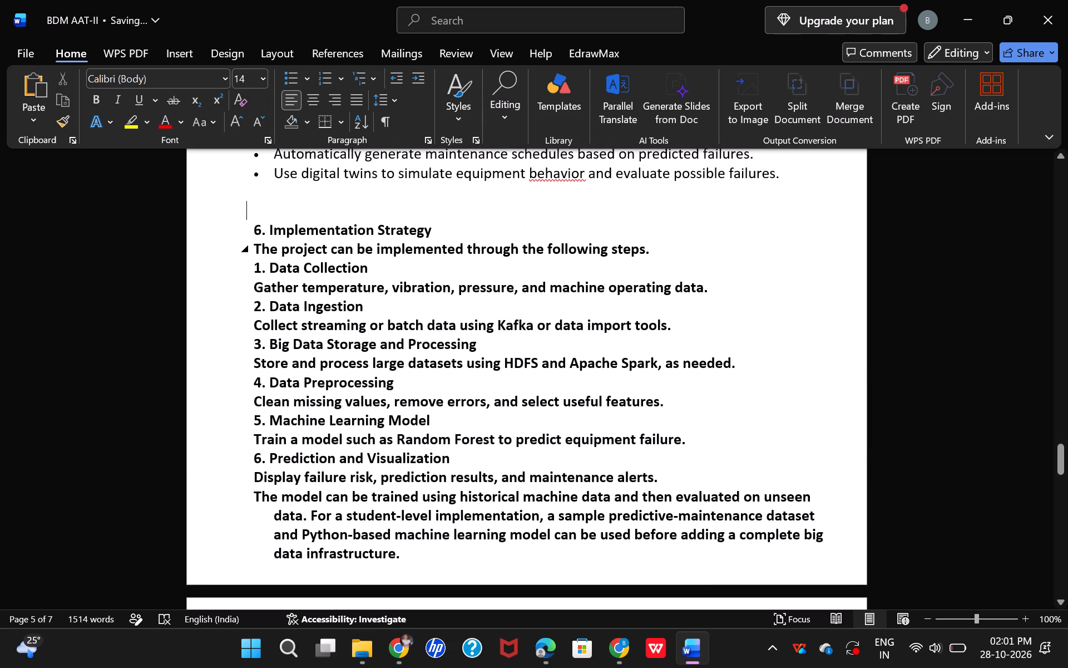
drag(253, 247, 348, 525)
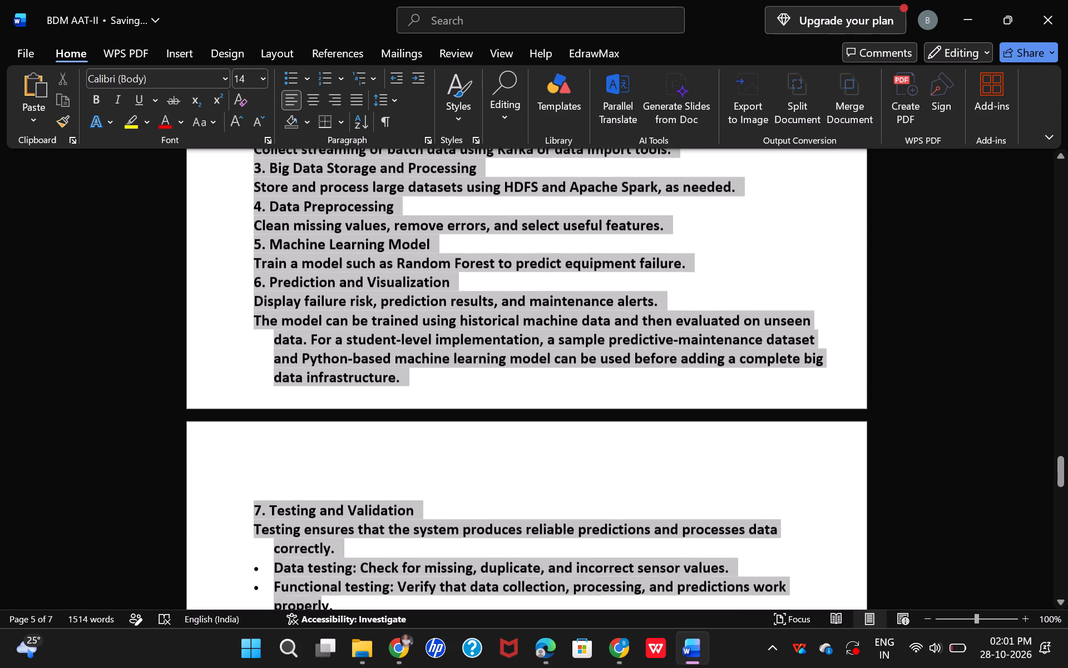
drag(348, 525, 466, 389)
click(479, 350)
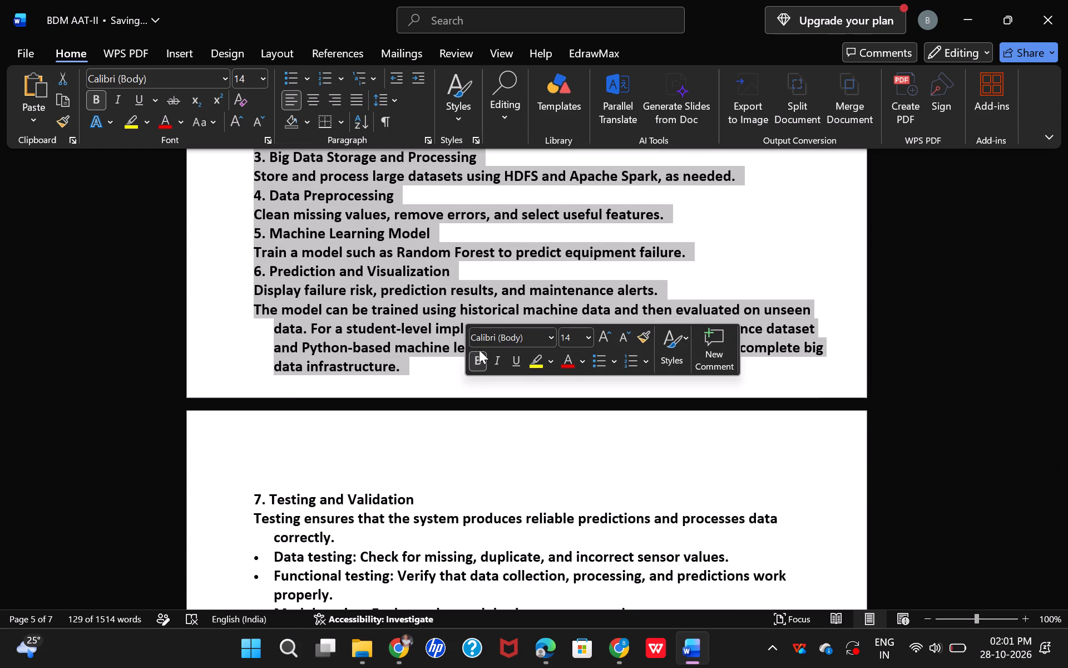
click(478, 360)
click(400, 373)
scroll(307, 489, down, 2)
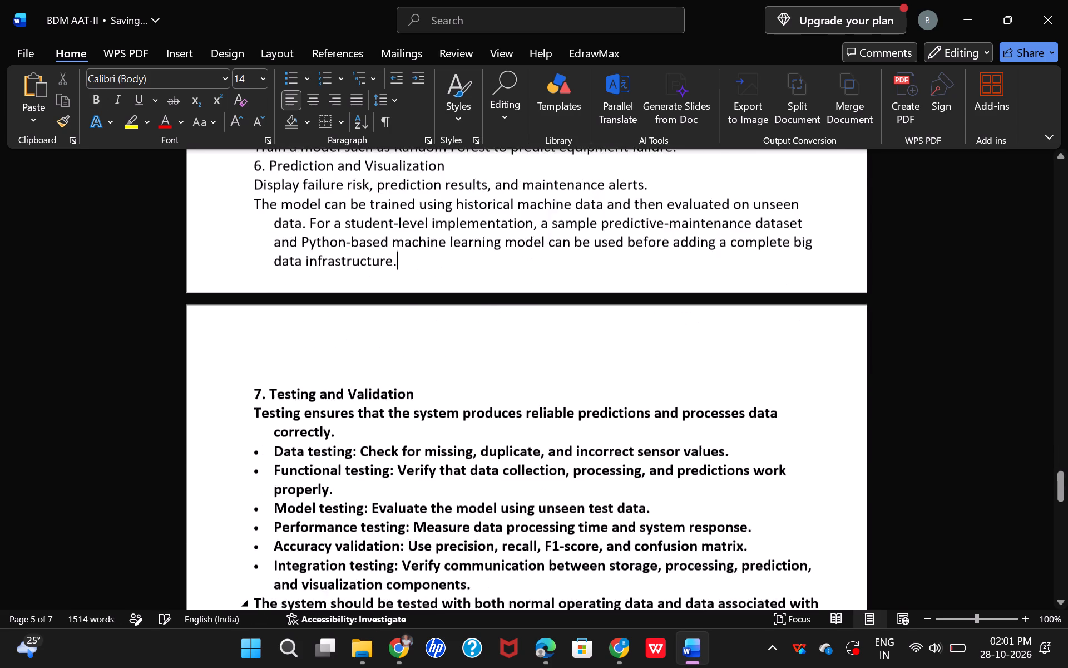
Remove bold from all Testing and Validation text below its heading, and add two blank lines before "8. Challenges and Risk Mitigation".
scroll(307, 489, down, 1)
drag(254, 284, 458, 470)
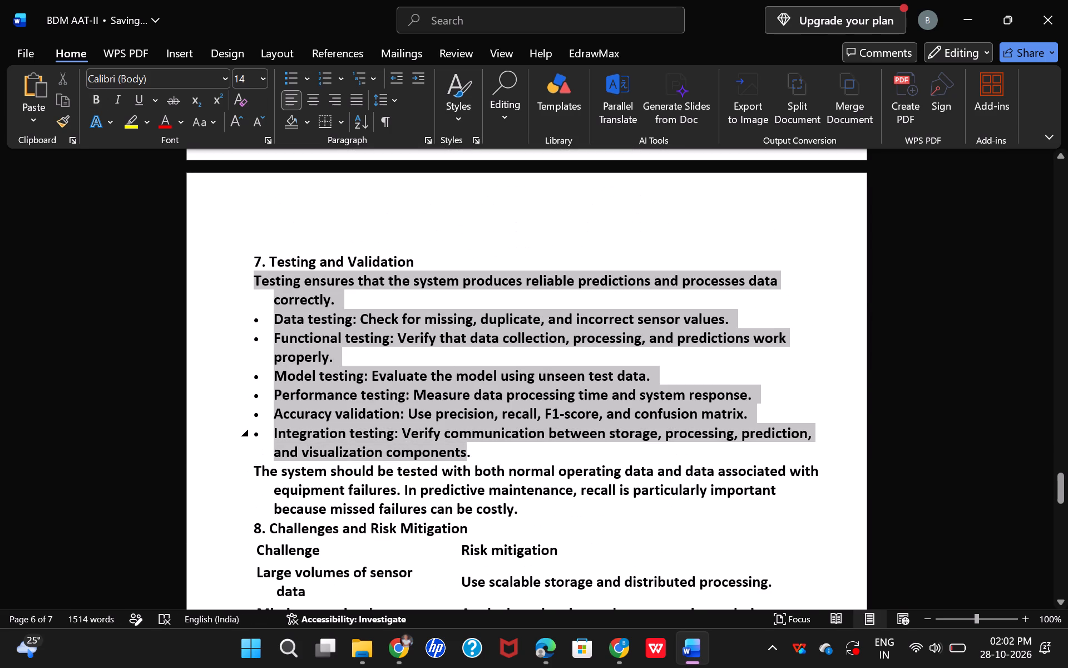
drag(458, 470, 518, 507)
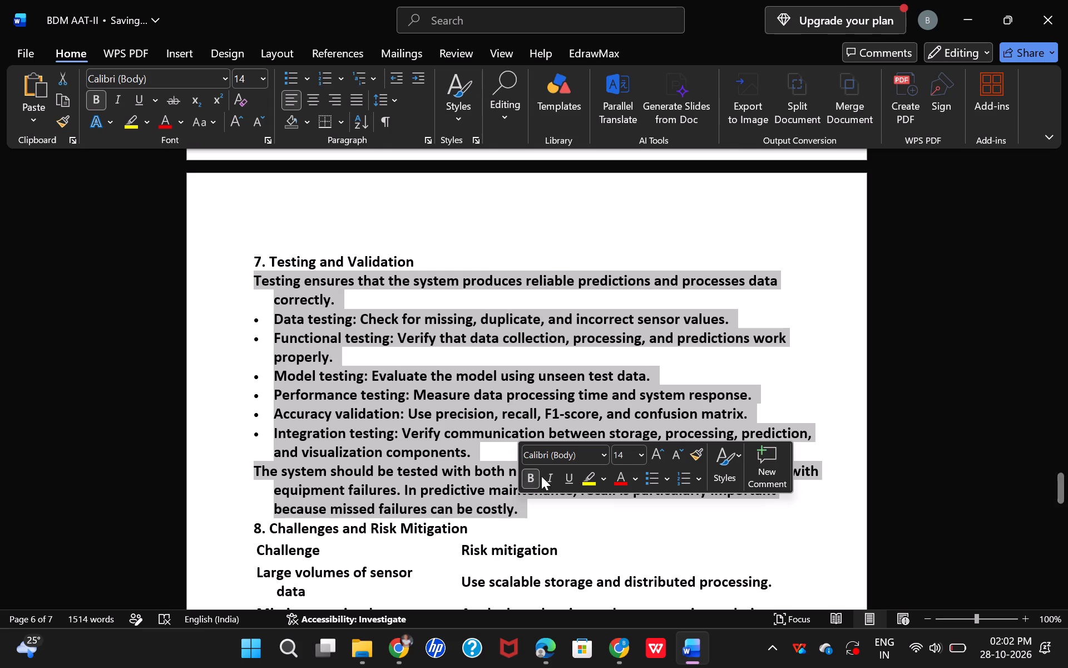
click(532, 479)
click(492, 508)
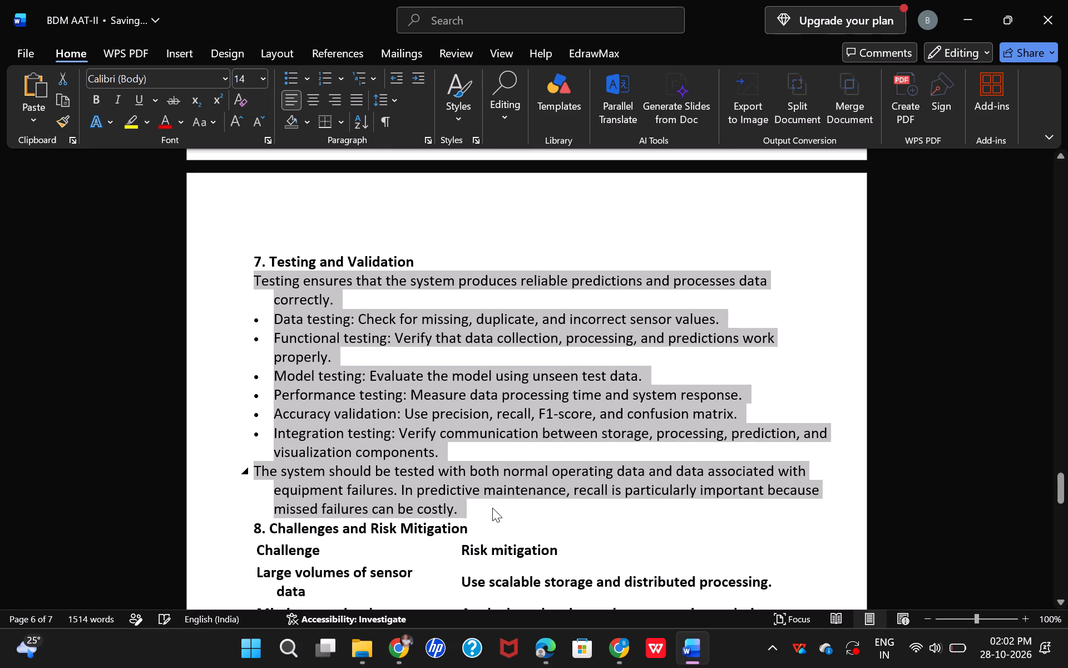
key(Return)
key(Return)
Remove bold from the whole Challenges and Risk Mitigation table, and add a blank line before "9. Conclusion and Future Work".
scroll(492, 508, down, 4)
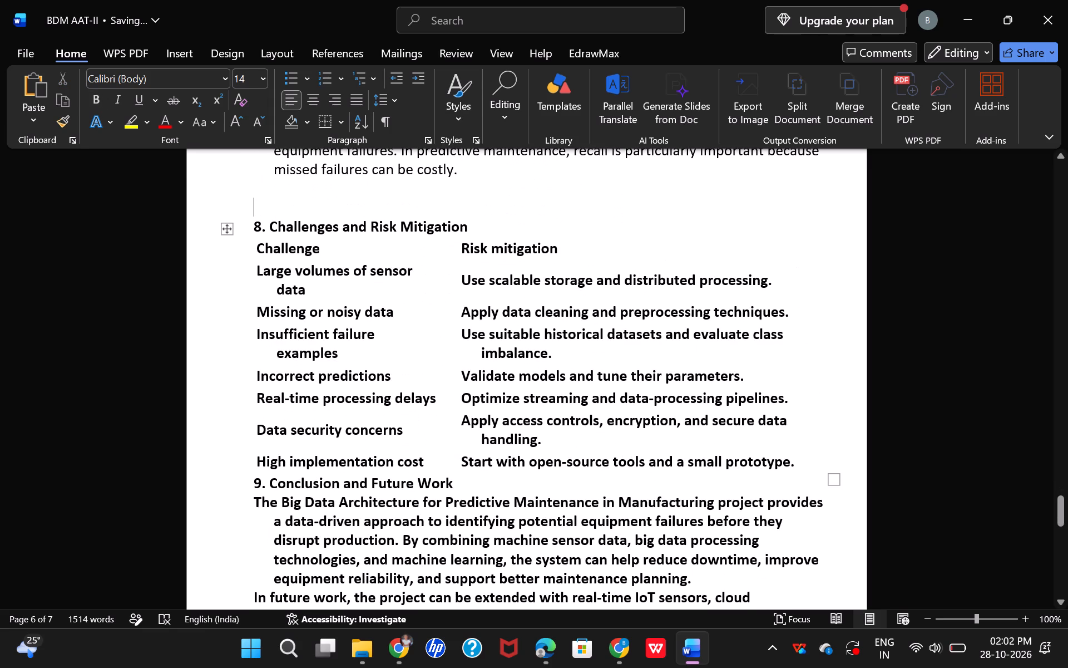
drag(259, 247, 850, 451)
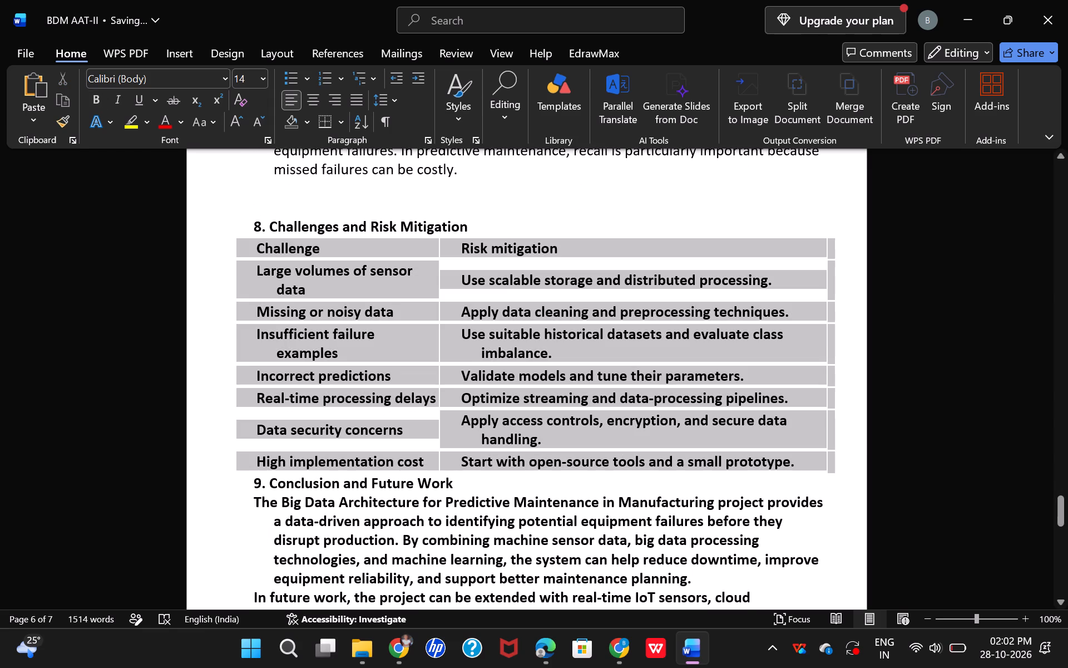
drag(850, 451, 896, 460)
click(749, 436)
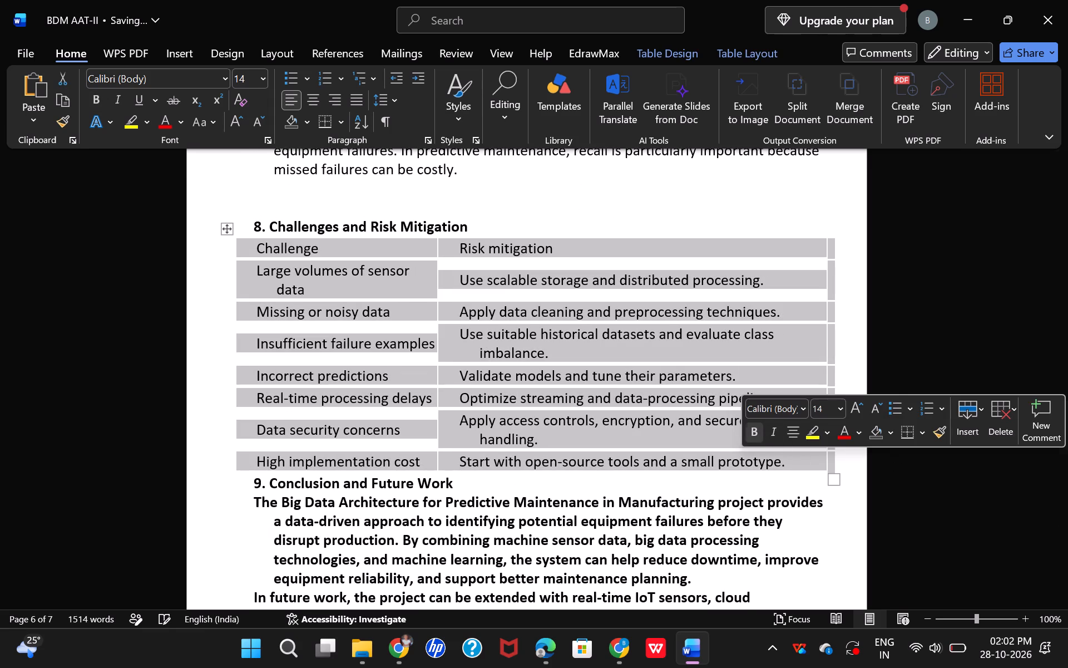
click(845, 462)
key(Return)
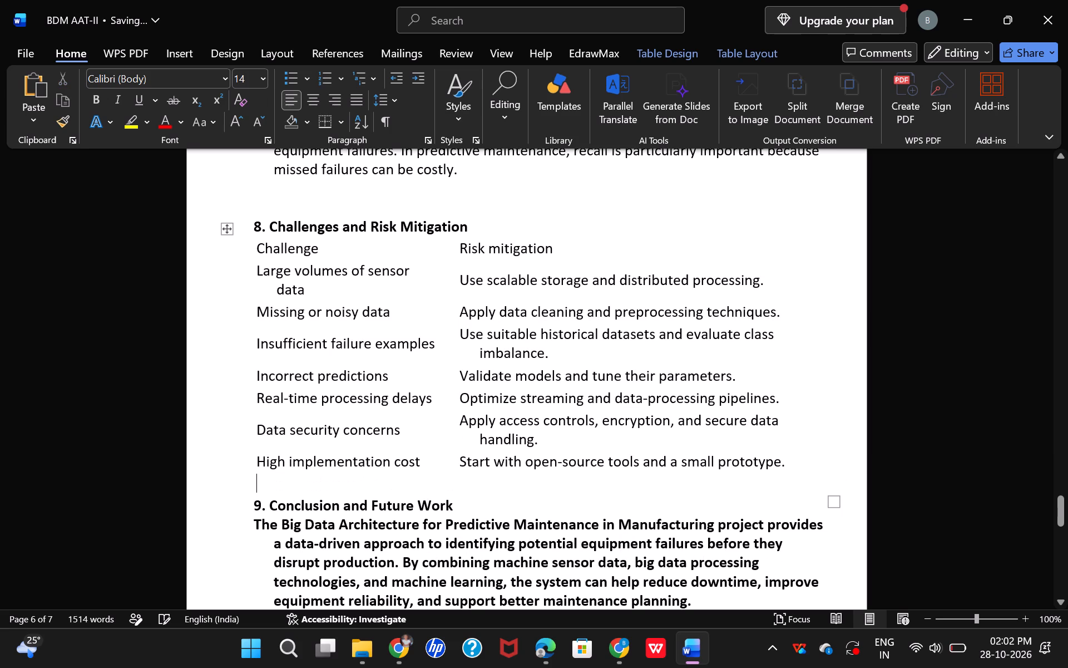
Remove bold from the two paragraphs under "9. Conclusion and Future Work".
scroll(790, 458, down, 3)
scroll(442, 339, up, 1)
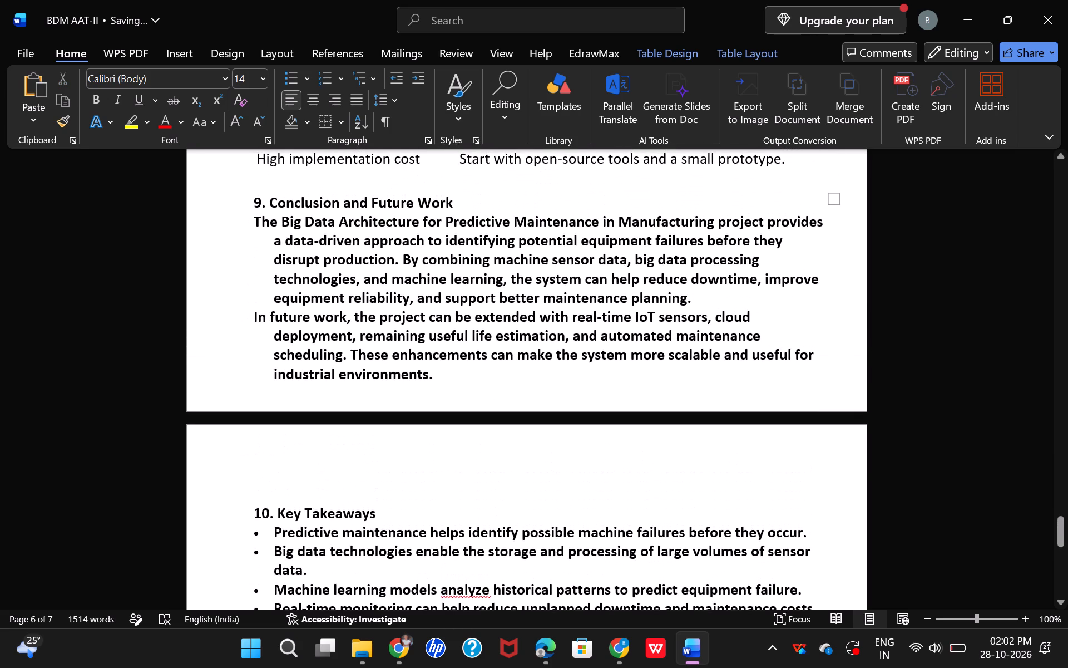
drag(255, 217, 459, 380)
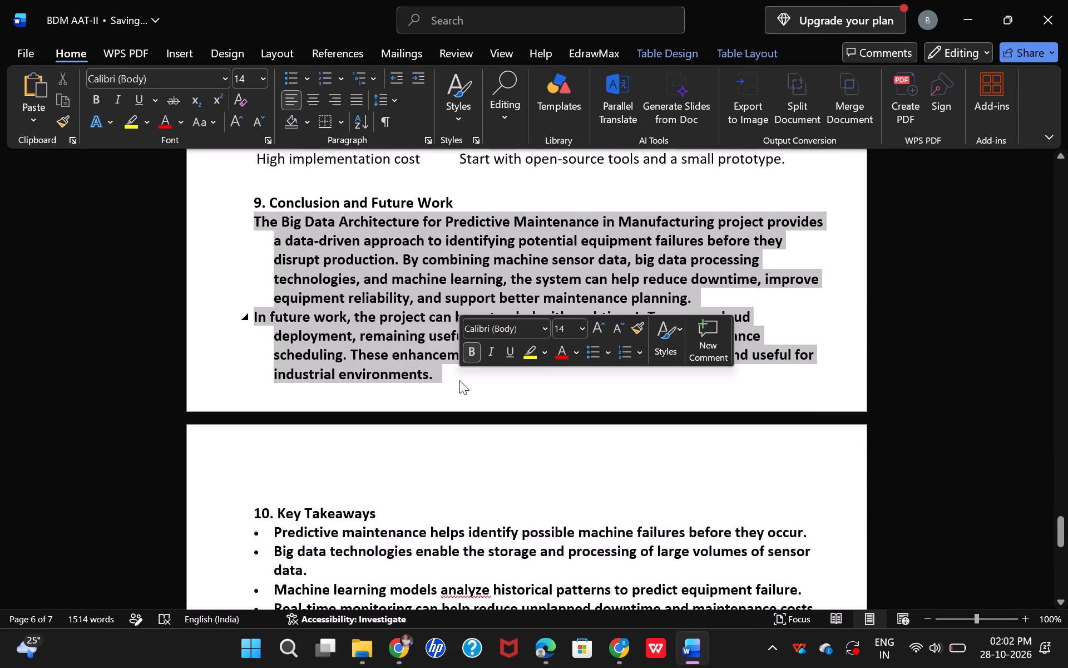
click(476, 355)
Remove bold from the six bullets under "10. Key Takeaways".
scroll(395, 431, down, 1)
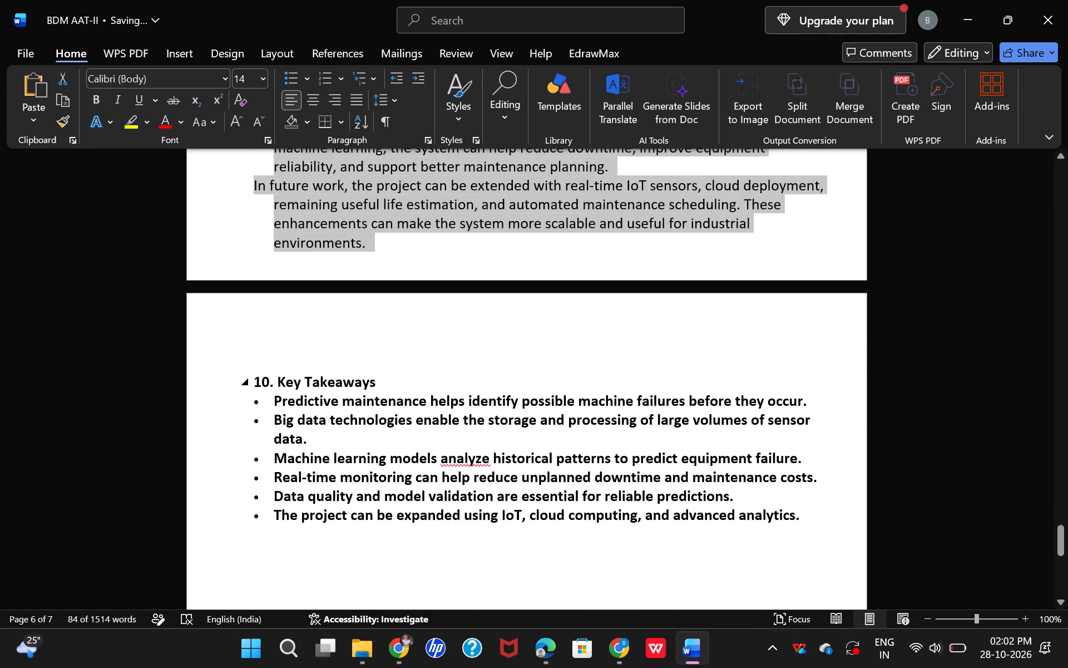
drag(273, 402, 815, 517)
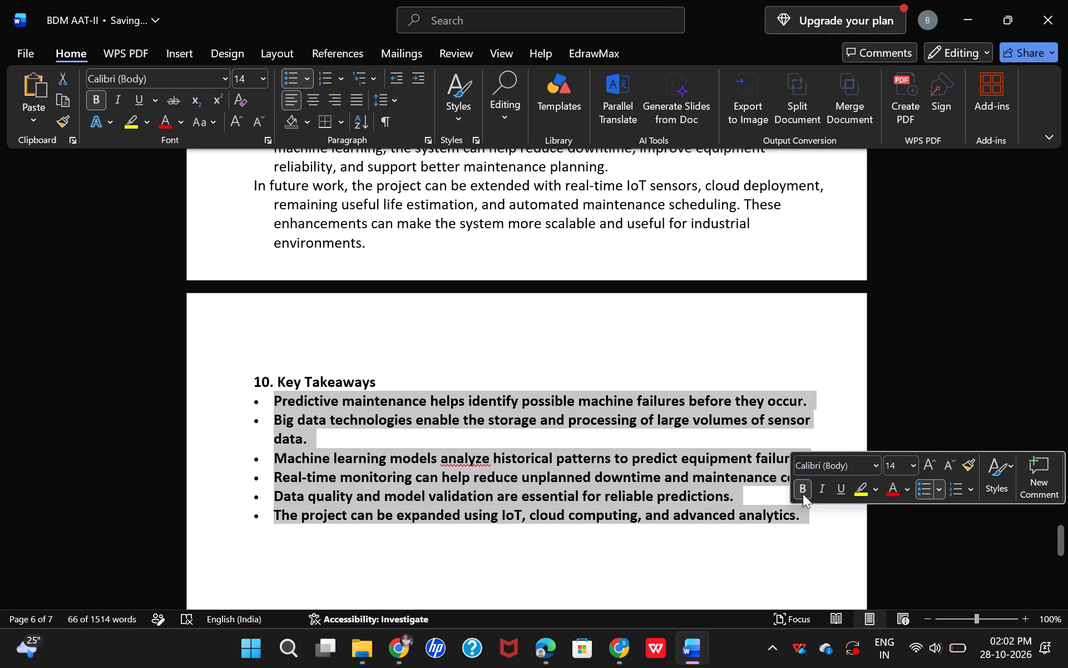
click(799, 493)
click(597, 383)
Return to the document's first page, and switch to the IARE AAT-II portal page in Chrome to check the Big Data Management course details.
scroll(597, 383, up, 15)
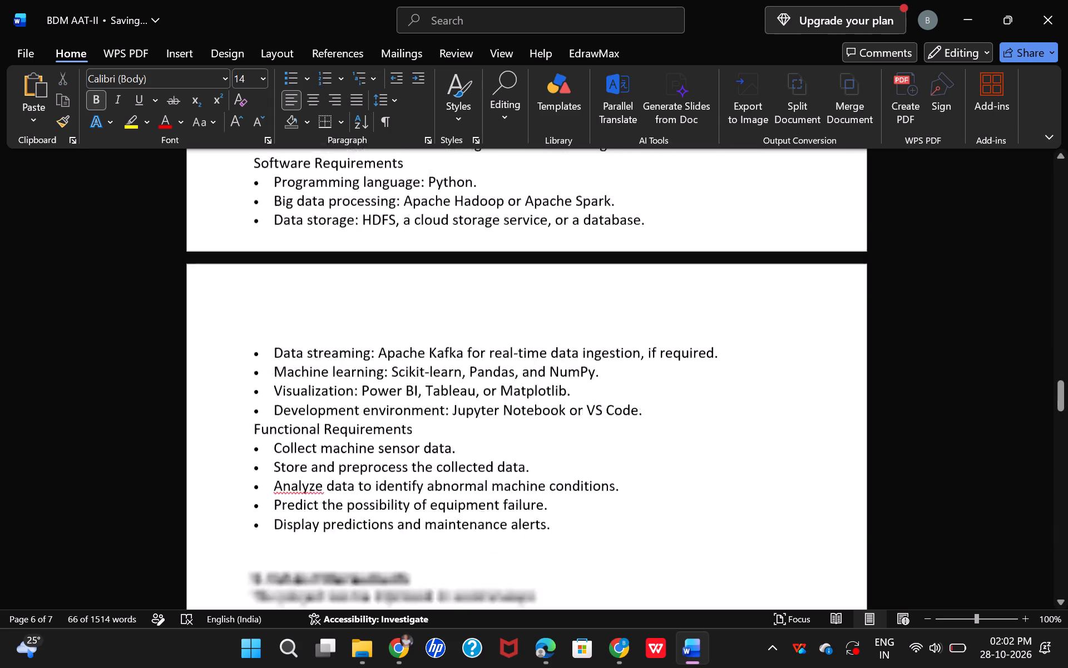
scroll(597, 383, up, 12)
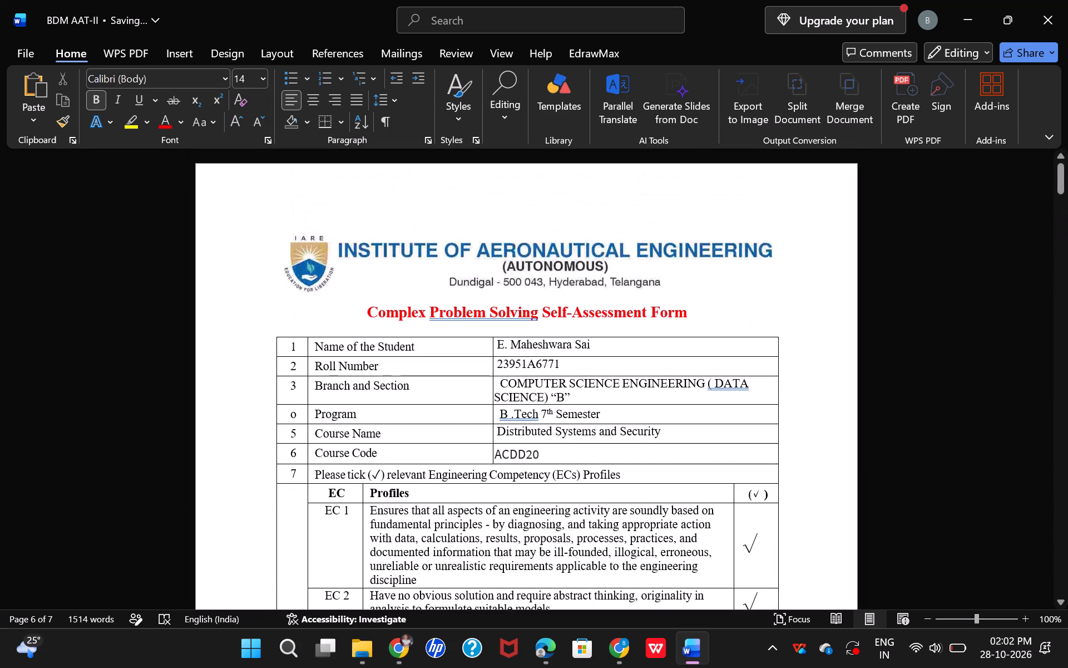
key(alt+Tab)
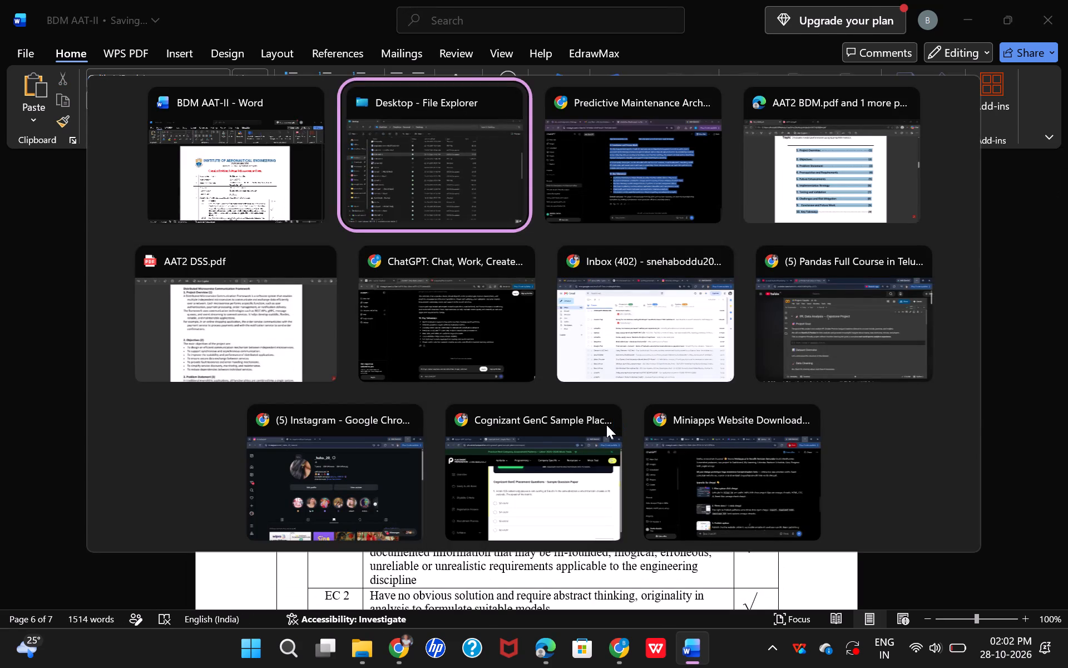
key(alt+Tab)
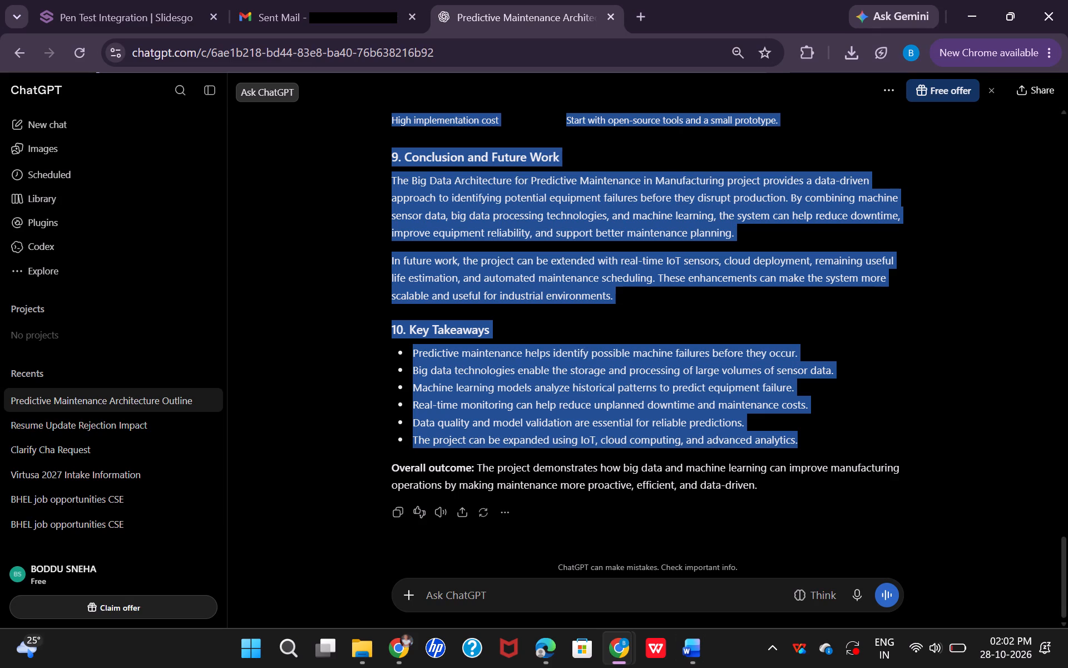
click(140, 0)
click(343, 1)
key(alt+Tab)
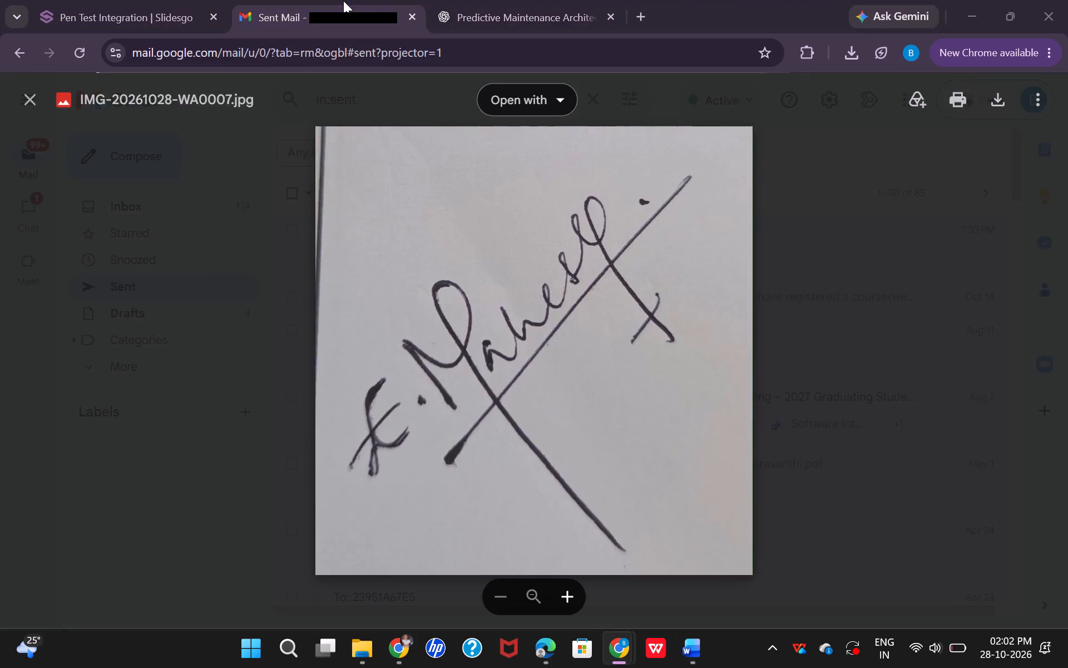
key(alt+Tab)
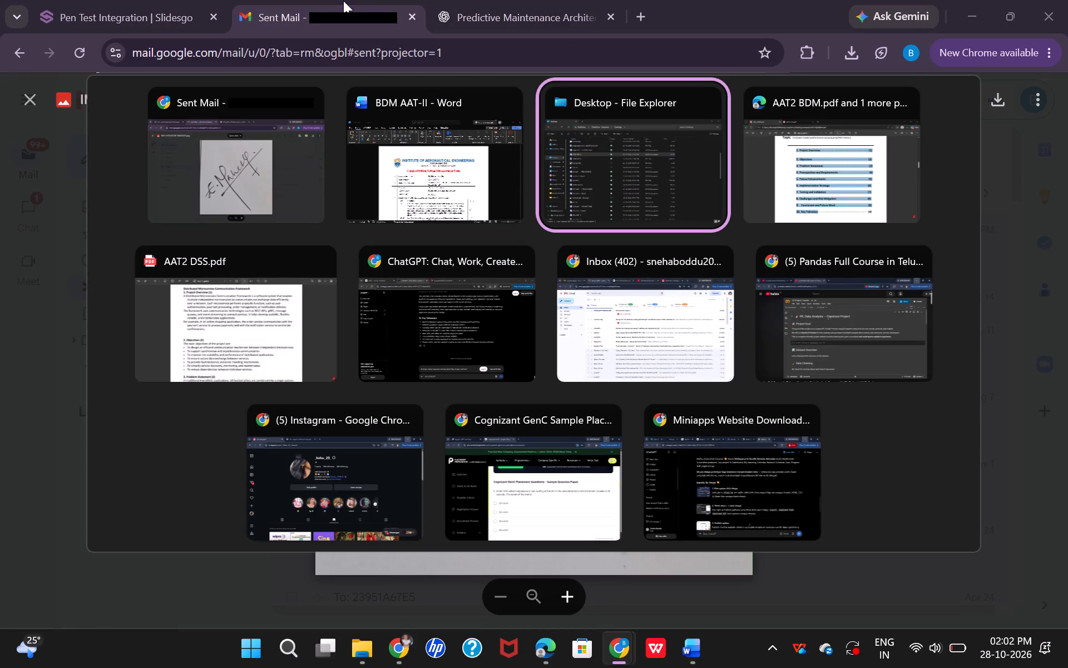
key(alt+Tab)
key(alt+Tab)
key(alt+Tab)
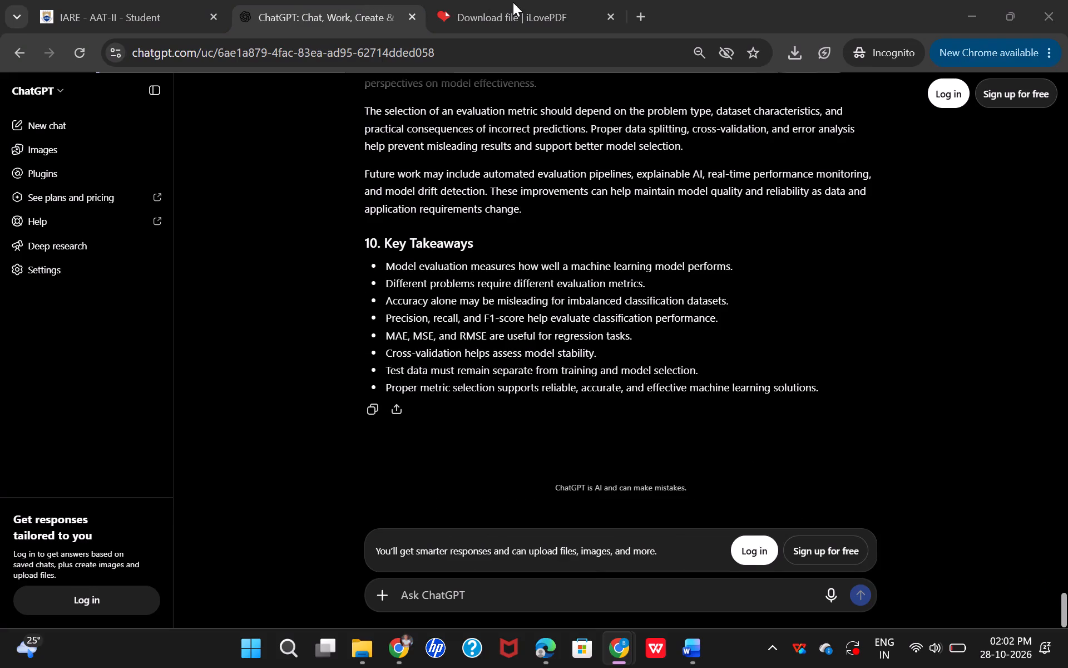
click(234, 0)
click(163, 1)
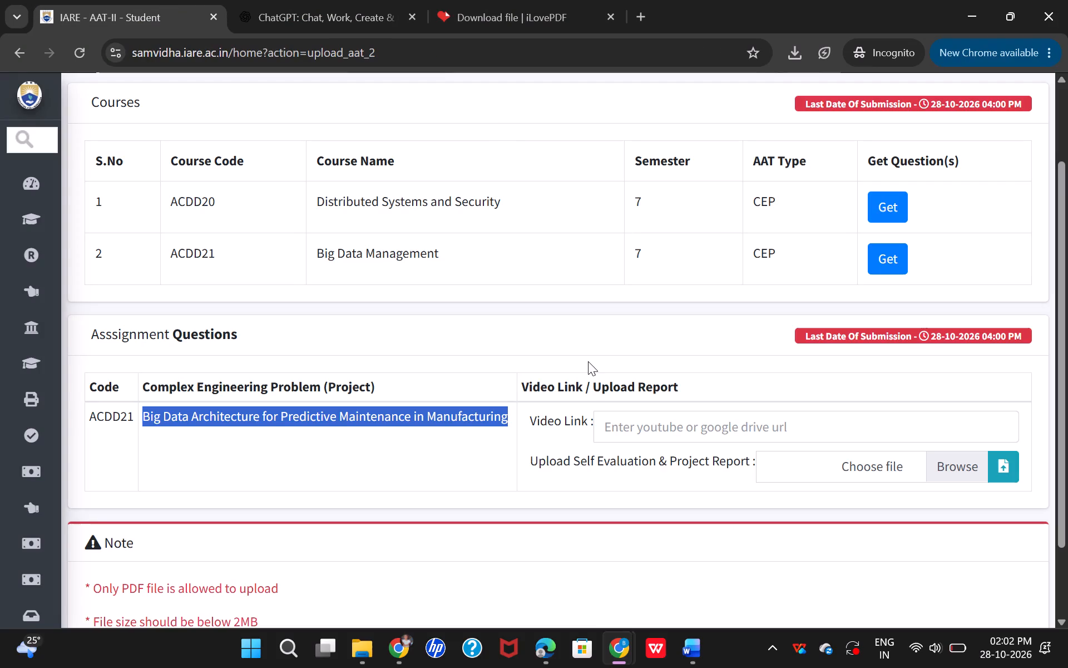
click(588, 361)
Switch to Word and save a copy of the report as the Word document BDM AAT-II in the mahesh folder.
key(alt+Tab)
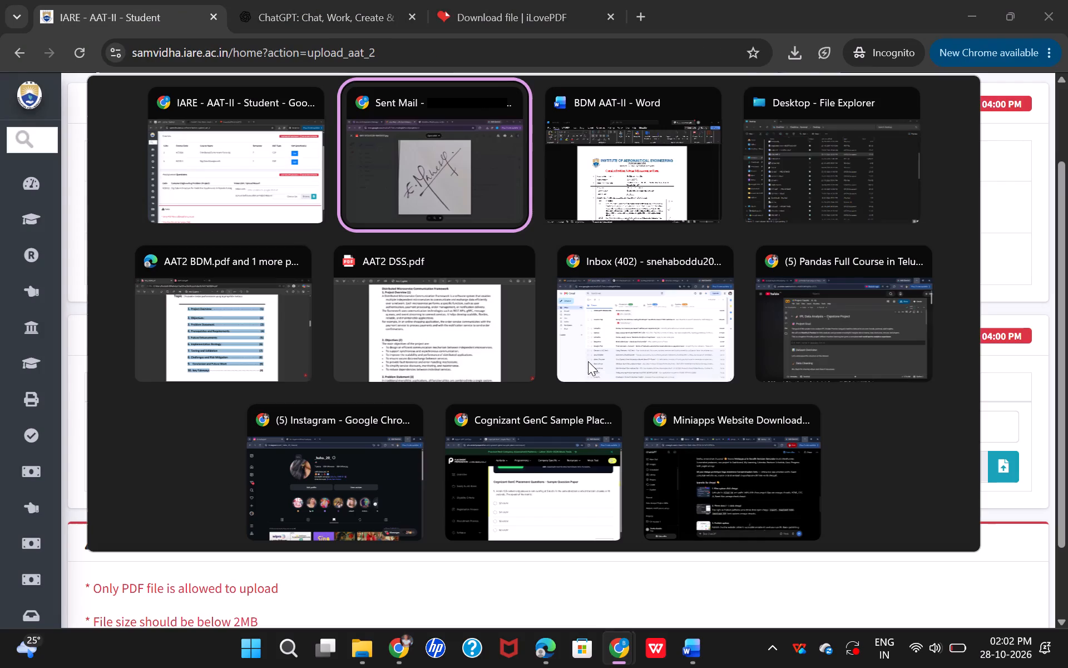
key(alt+Tab)
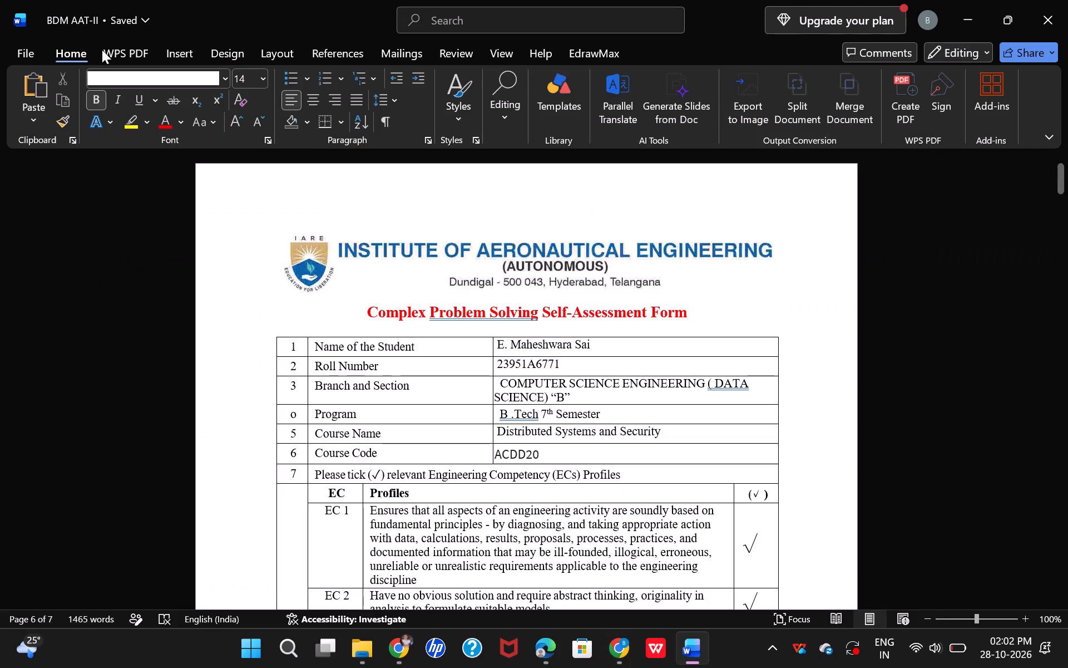
click(27, 51)
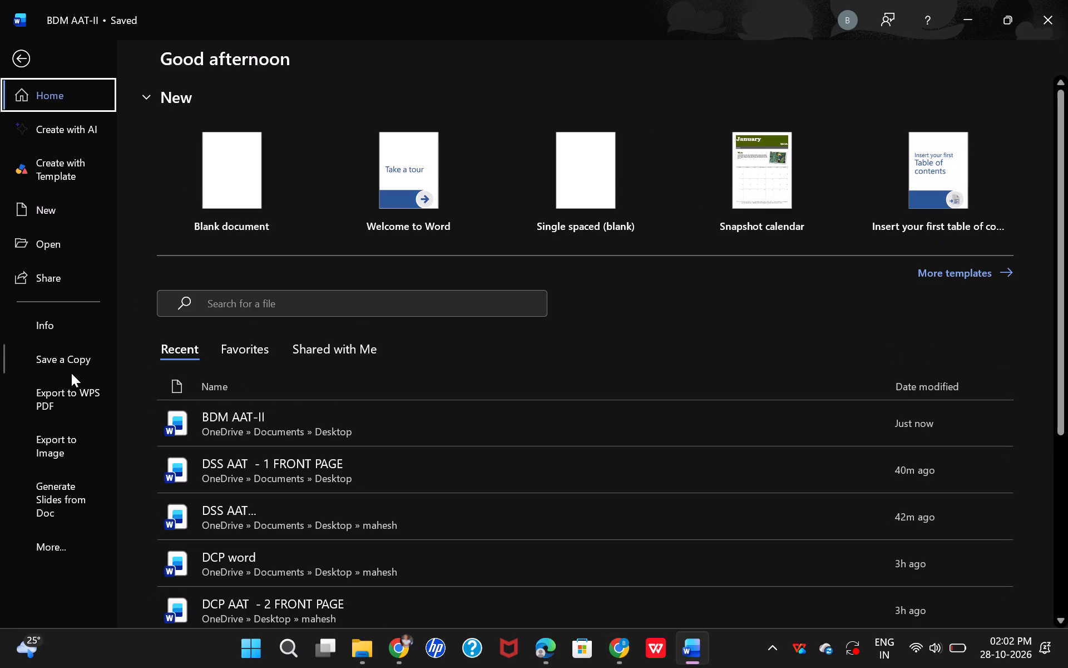
click(81, 368)
click(245, 369)
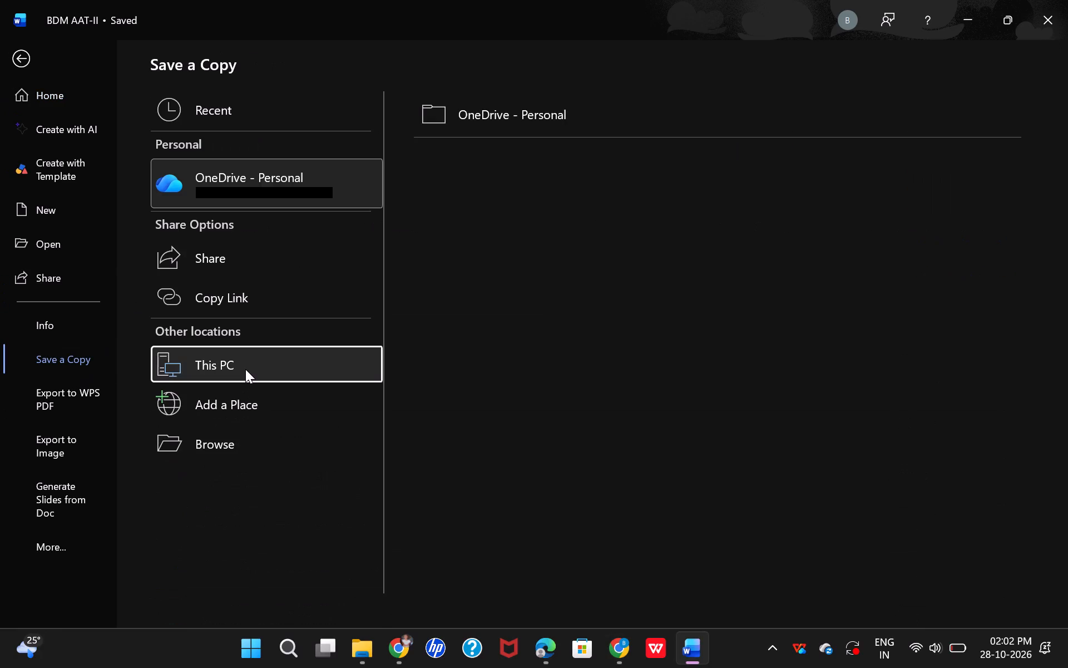
click(535, 203)
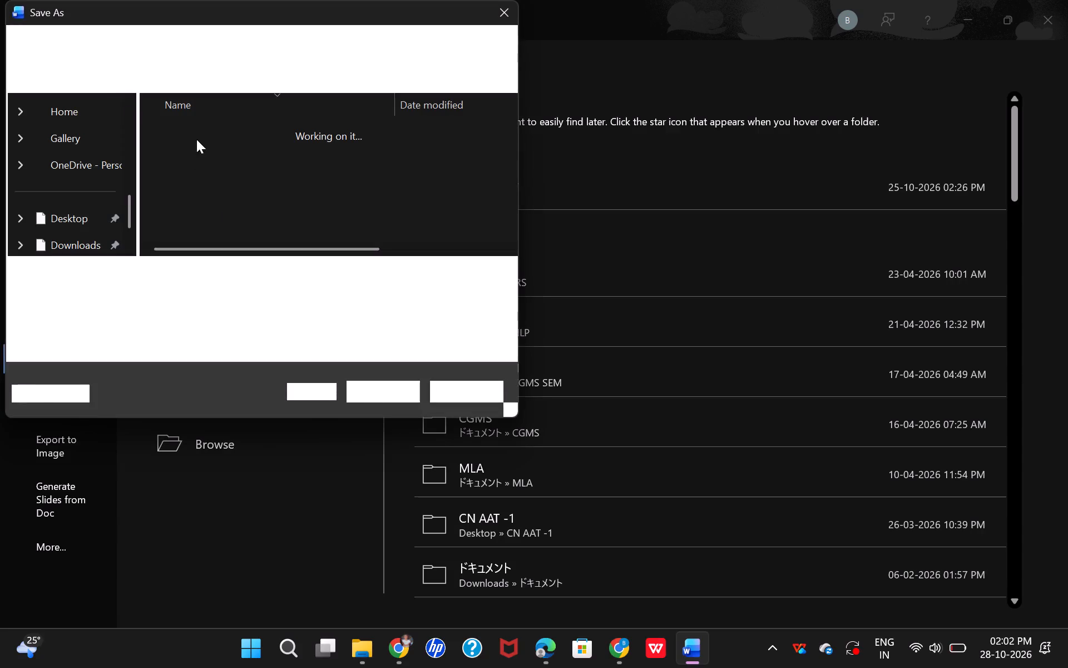
click(80, 116)
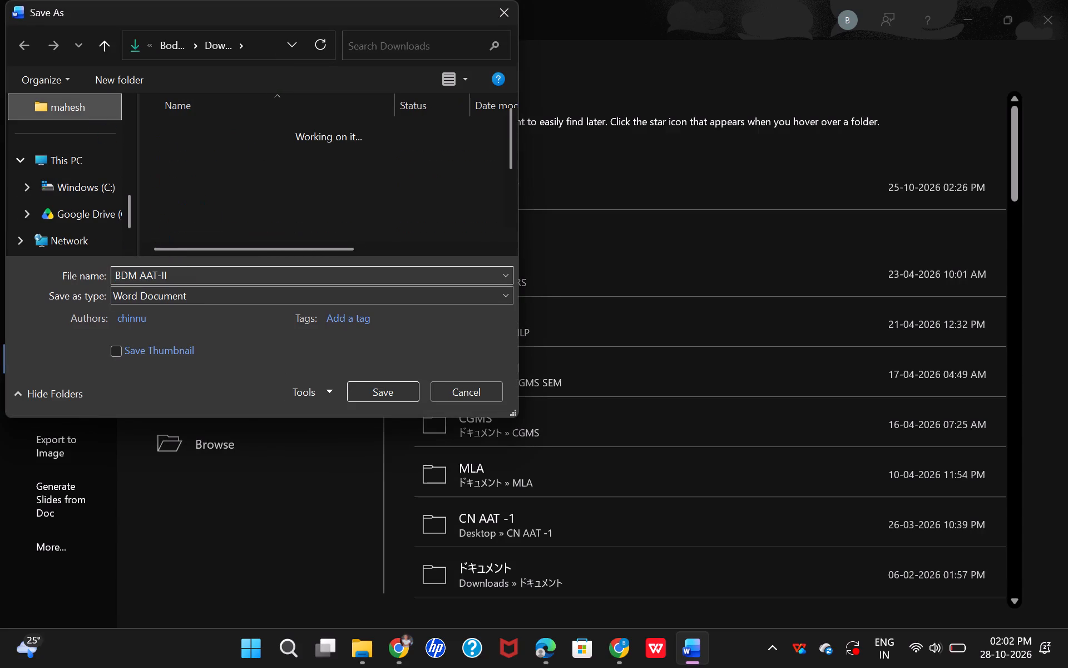
drag(175, 276, 123, 277)
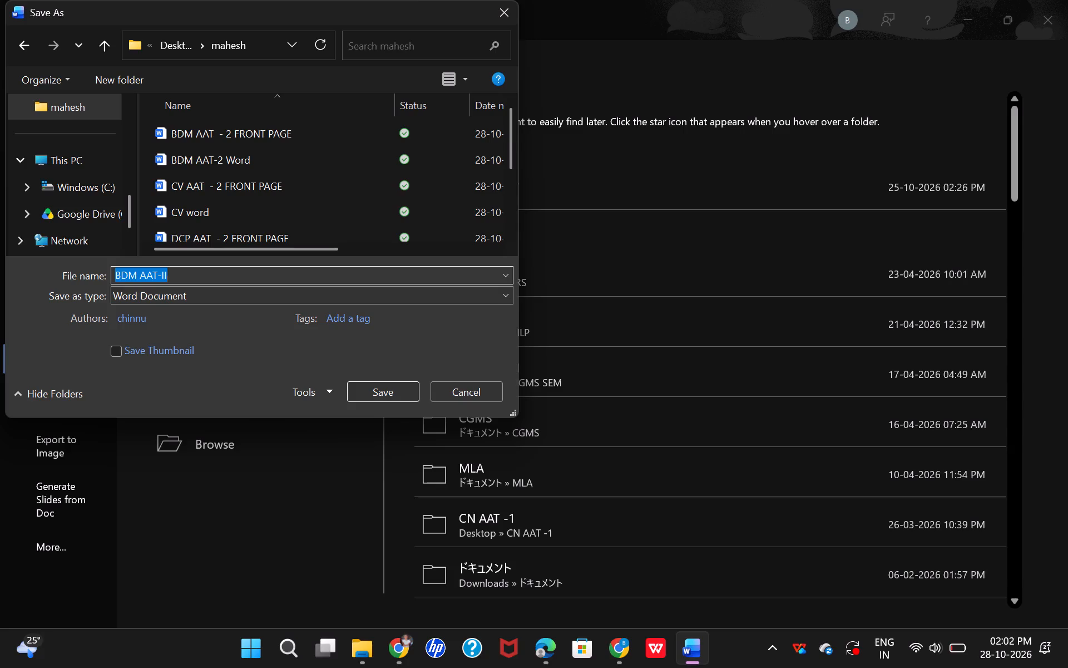
click(174, 279)
click(390, 385)
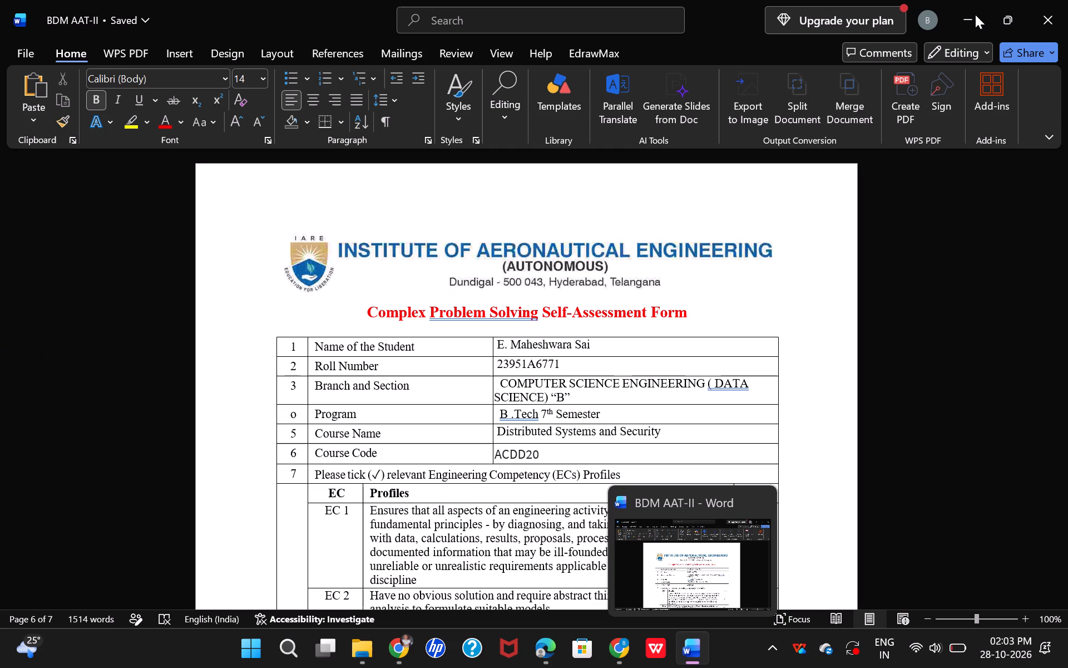
click(975, 14)
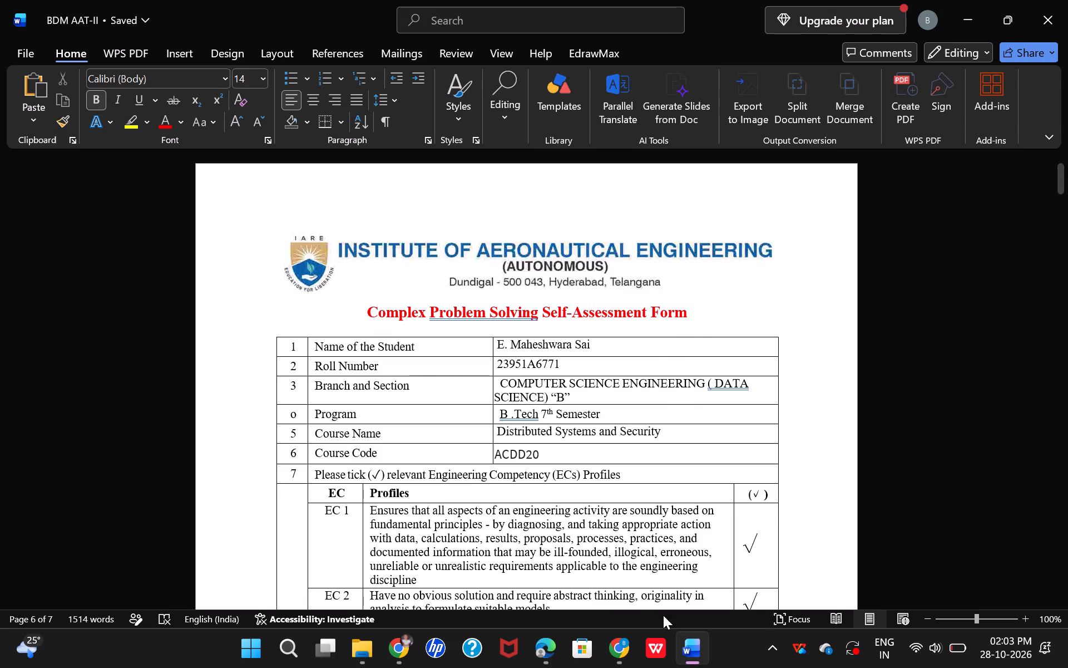
Change the Course Name in the self-assessment form to "Big Data Management".
click(592, 289)
click(669, 431)
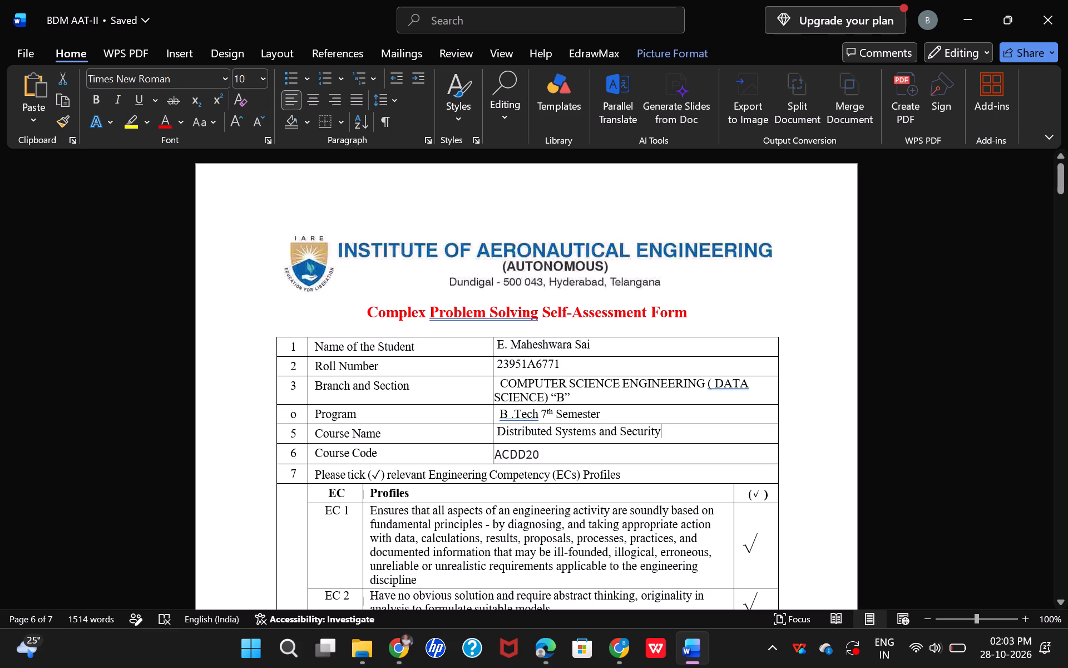
drag(669, 431, 511, 432)
key(shift+d)
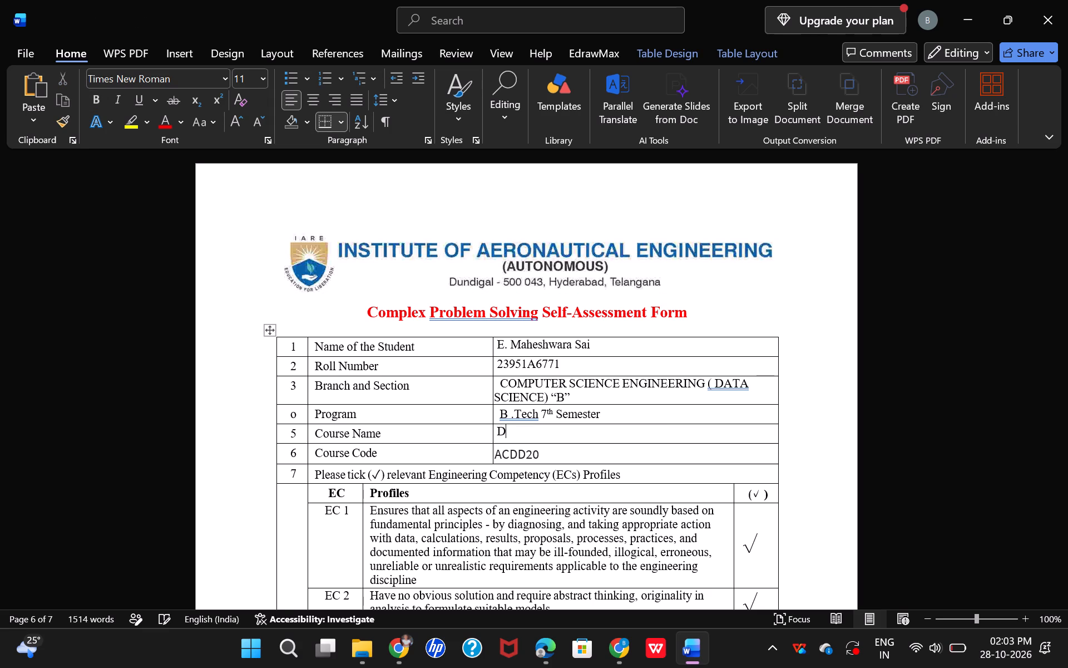
key(shift+BackSpace)
text(Big Data)
key(space)
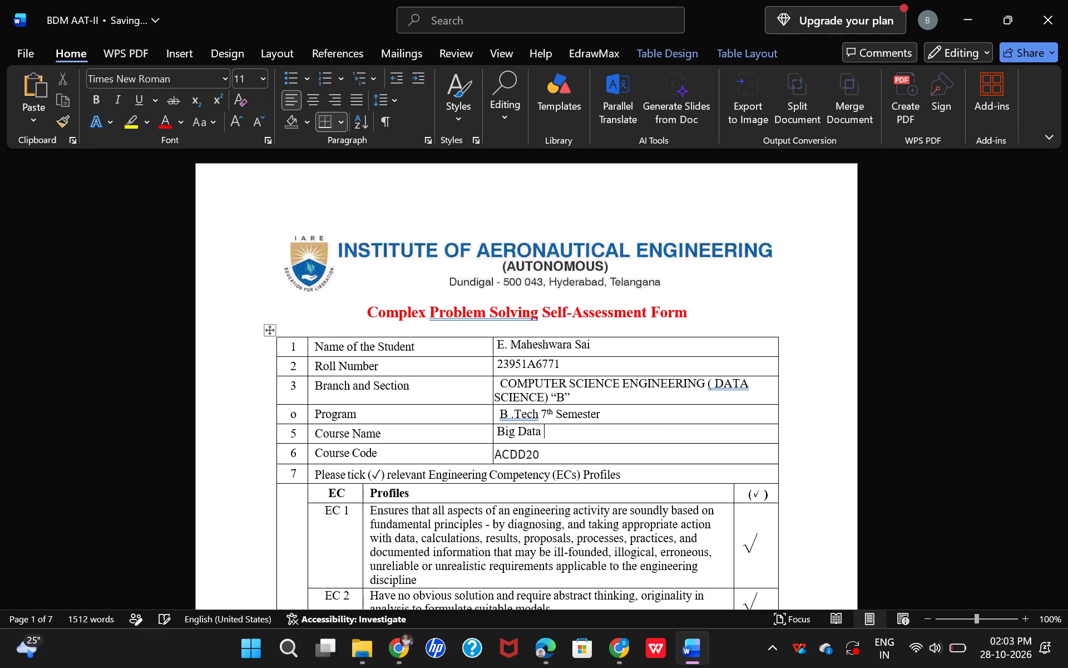
text(Management)
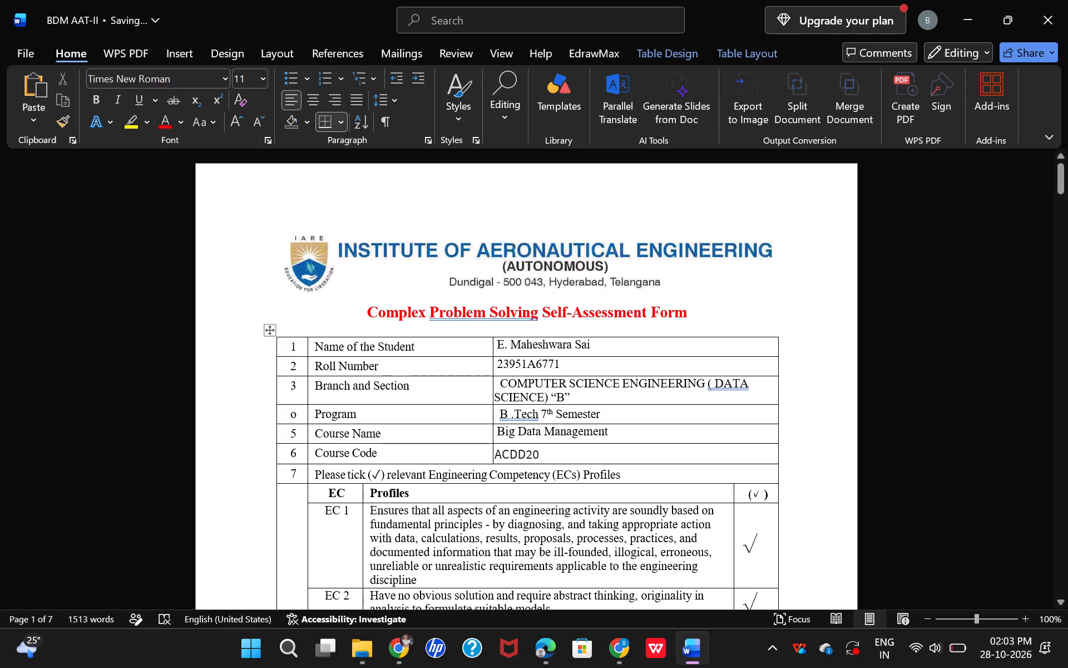
Change the Course Code in the self-assessment form to ACDD21.
click(568, 454)
key(BackSpace)
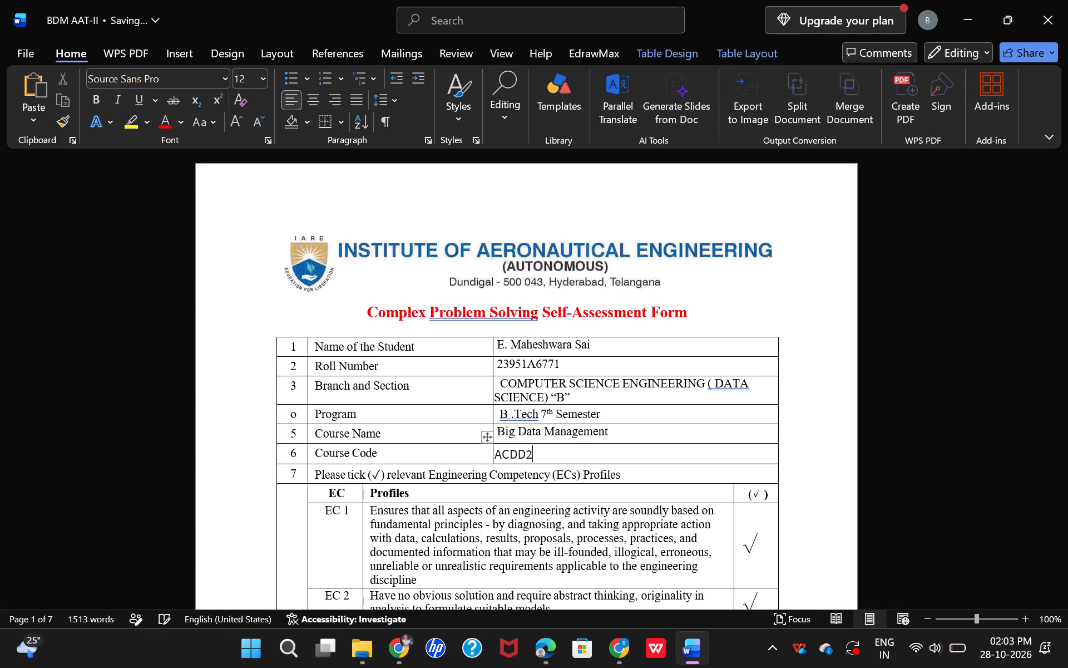
key(1)
Check the Big Data Management course code on the IARE AAT-II portal page in Chrome, and return to Word.
key(alt+Tab)
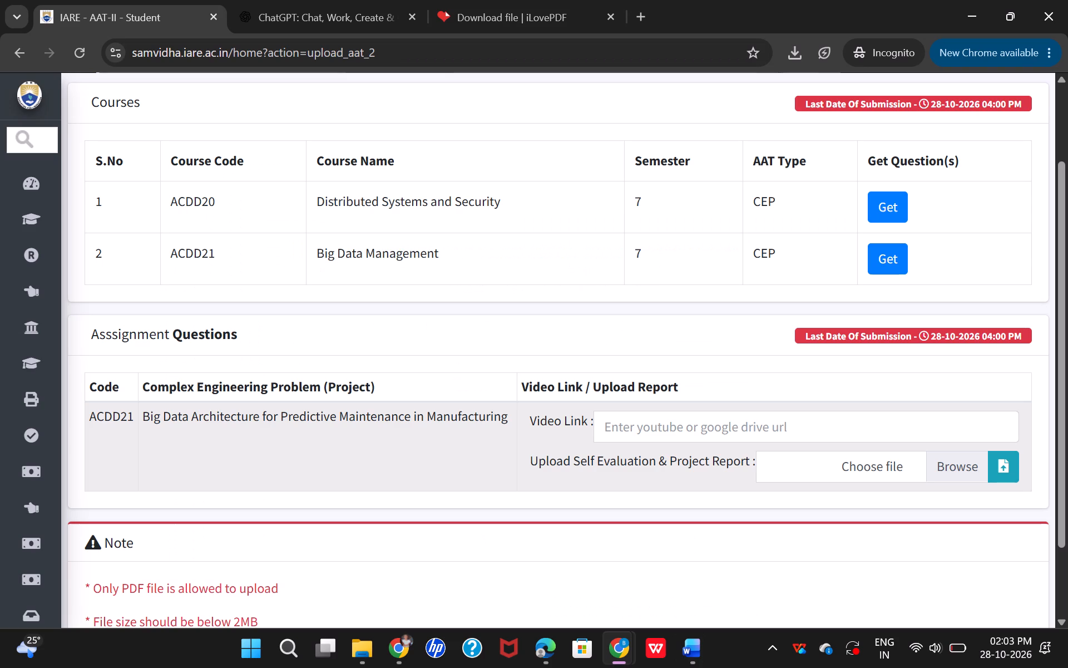
key(alt+Tab)
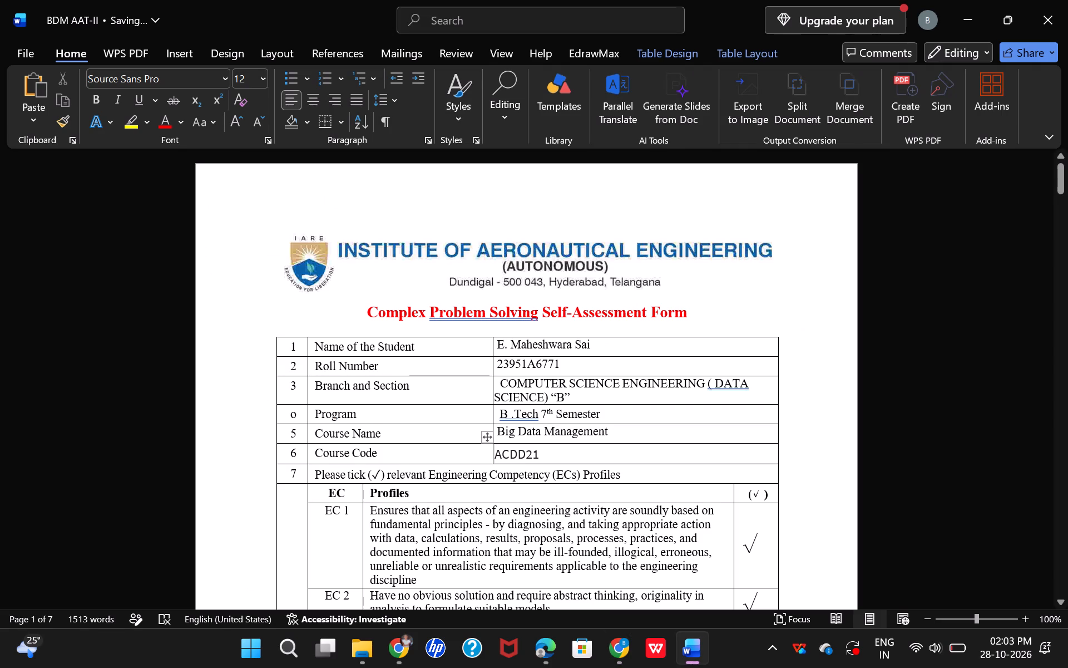
Review the self-assessment form down to the student's signature and save the BDM AAT-II document.
scroll(651, 412, down, 1)
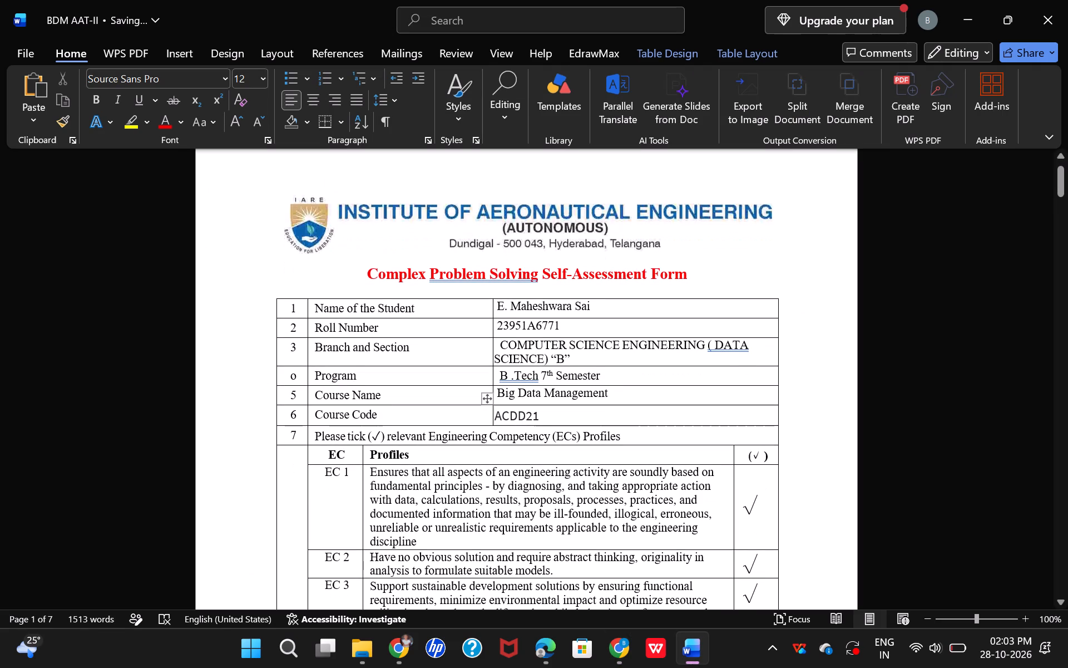
scroll(651, 412, down, 3)
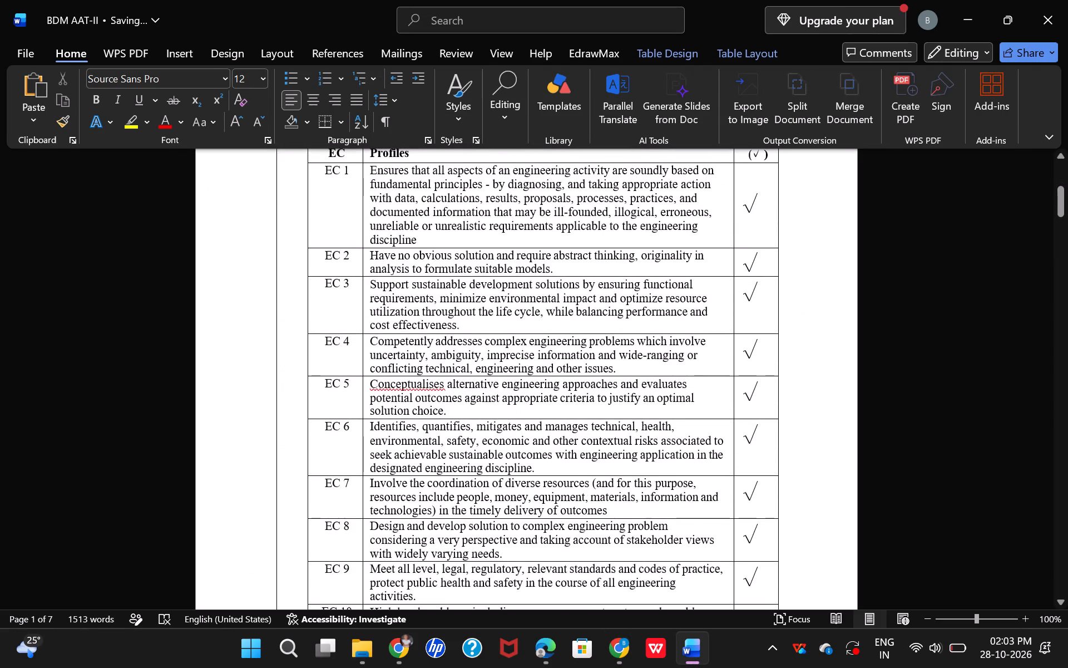
scroll(651, 412, down, 19)
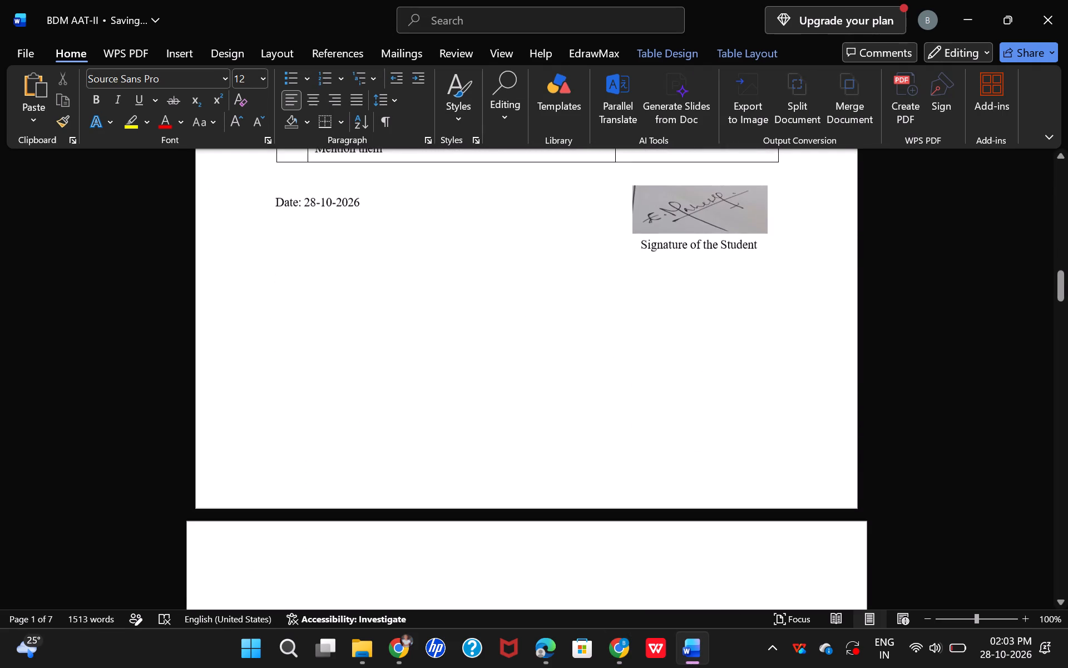
scroll(651, 412, up, 1)
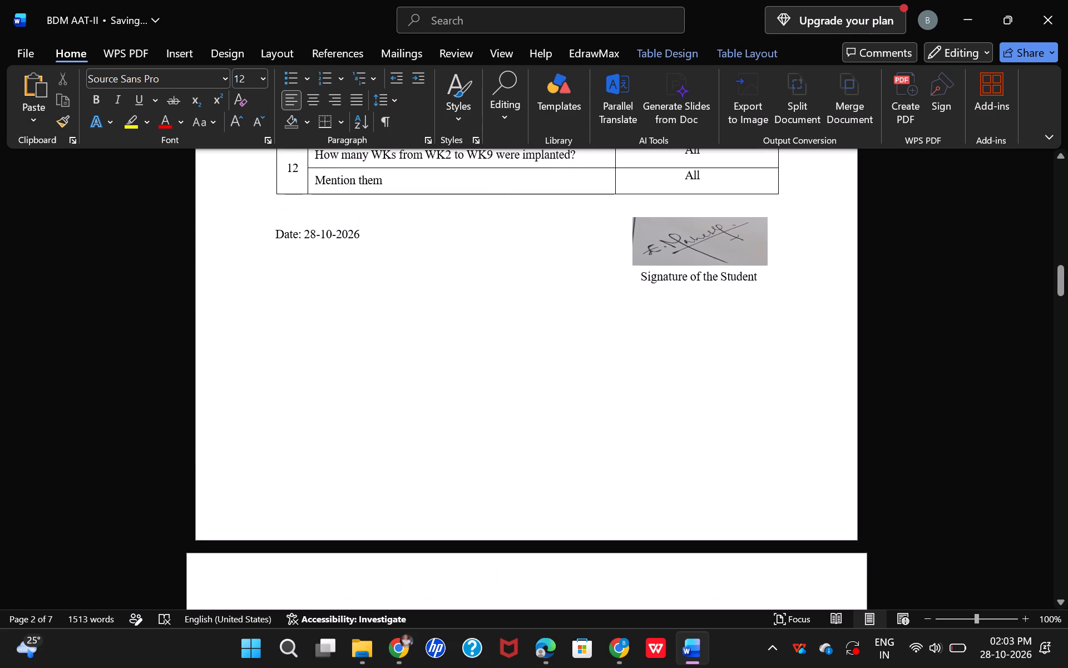
key(ctrl+s)
click(717, 203)
Switch to iLovePDF in Chrome and open its Word to PDF converter.
click(973, 17)
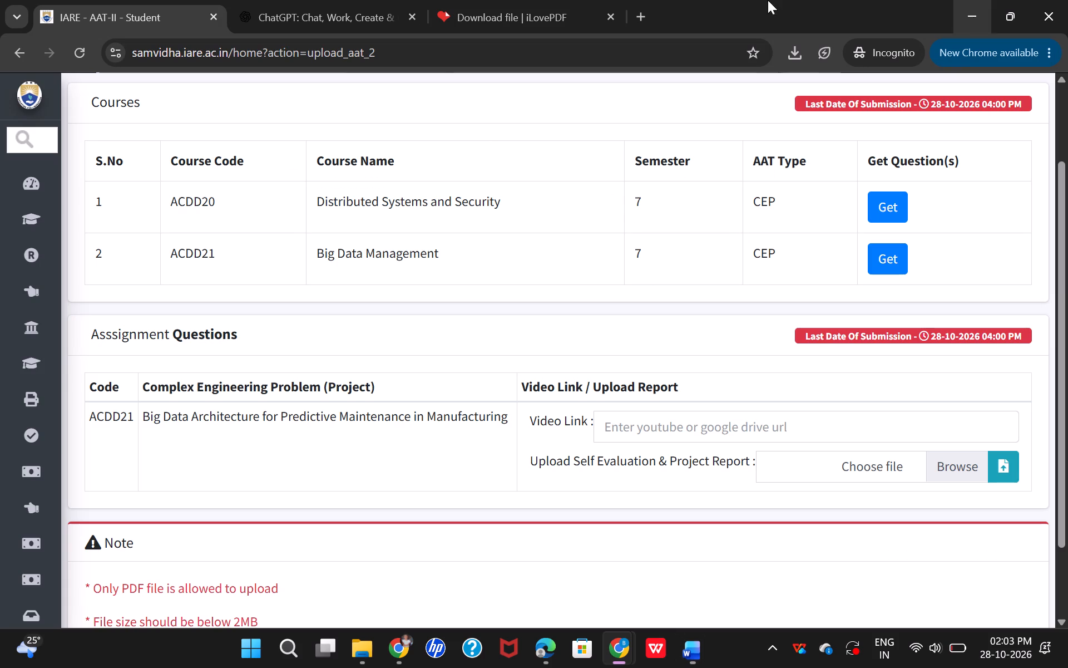
click(548, 0)
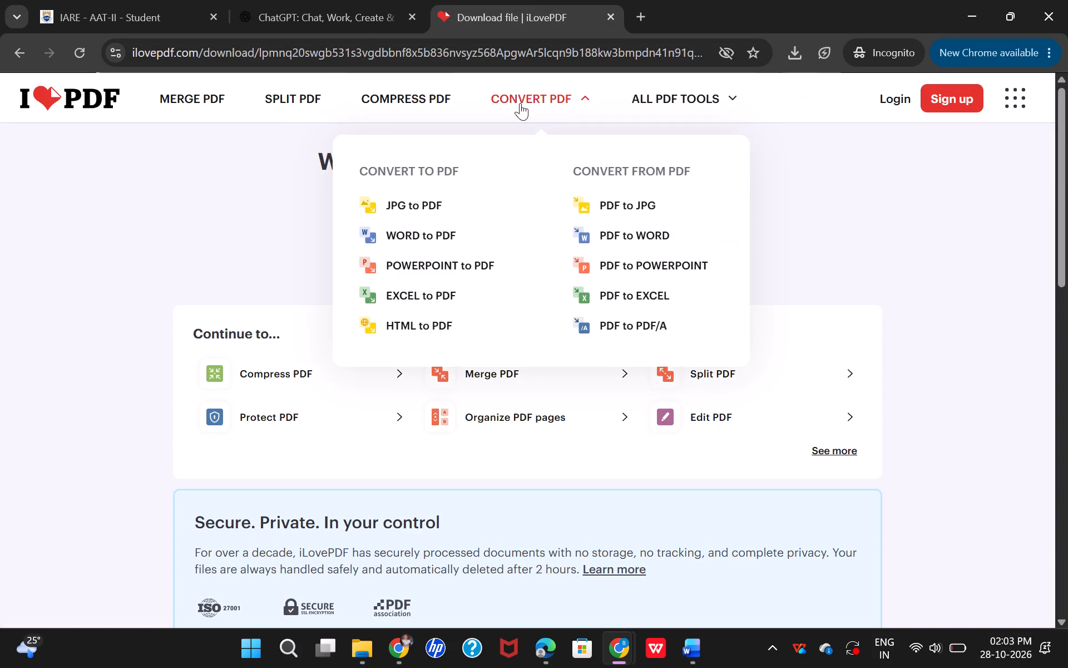
click(444, 224)
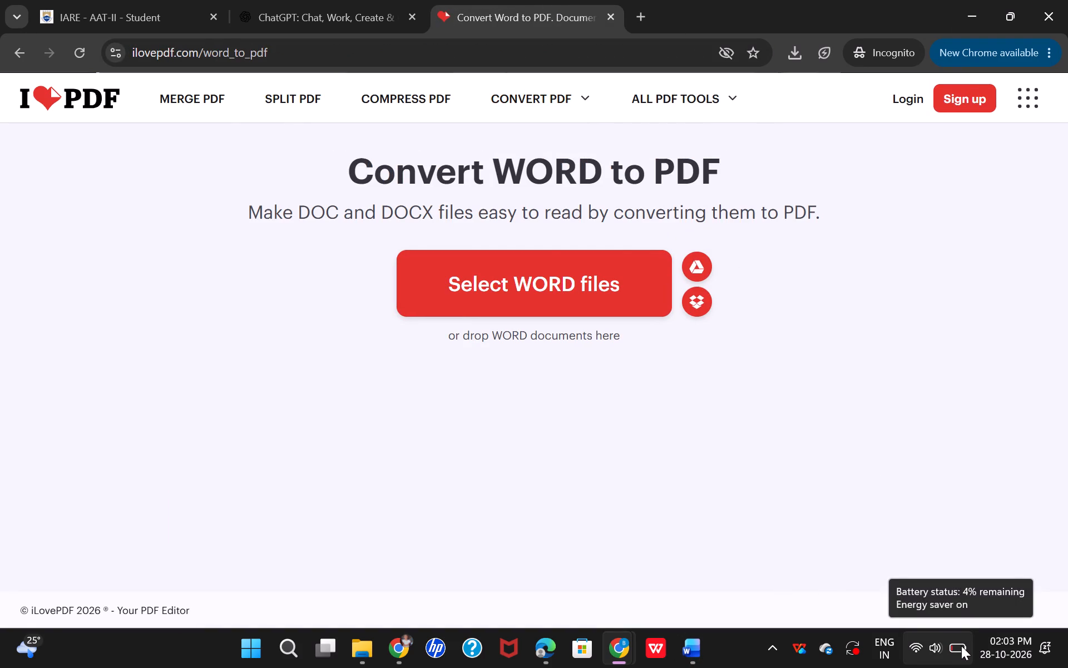
Try to load the BDM AAT-II Word document from the mahesh folder into the PDF converter.
click(557, 293)
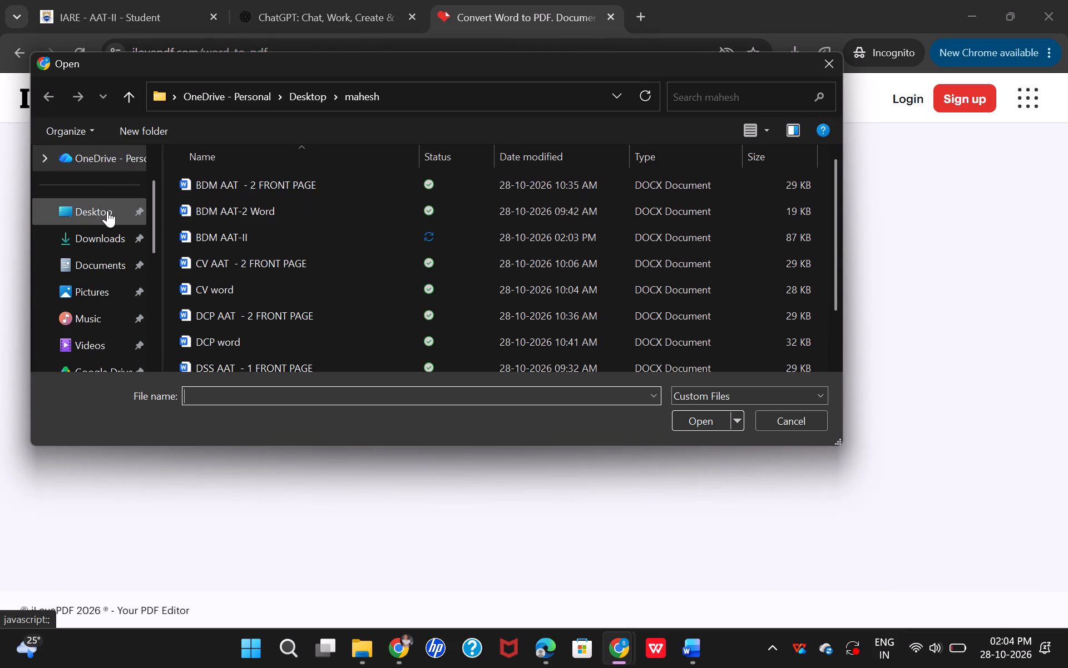
click(257, 232)
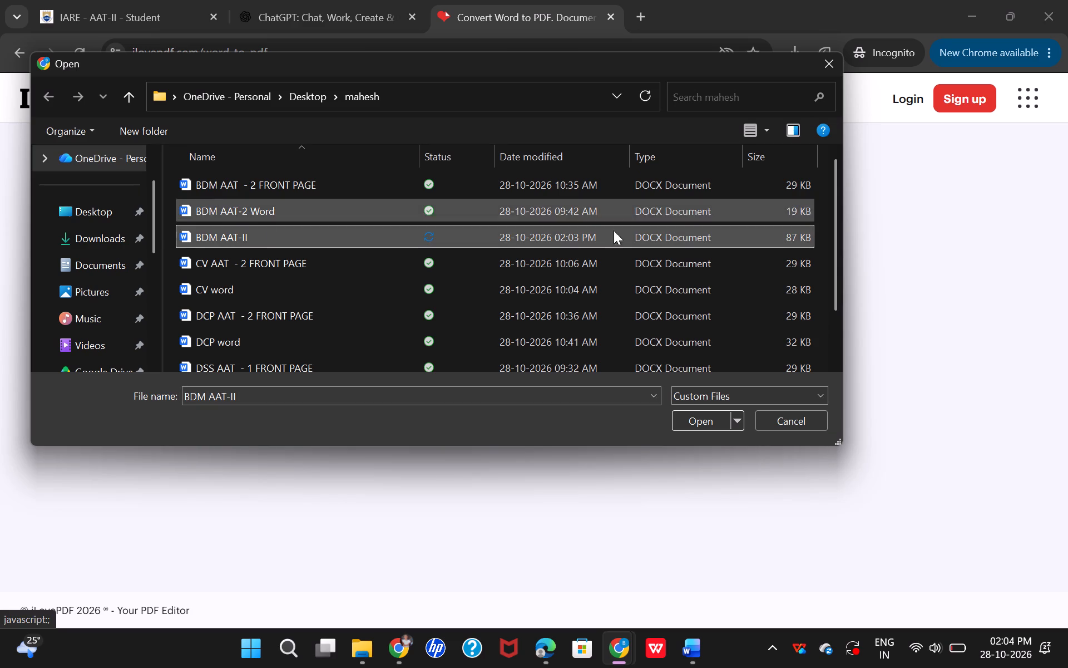
click(710, 422)
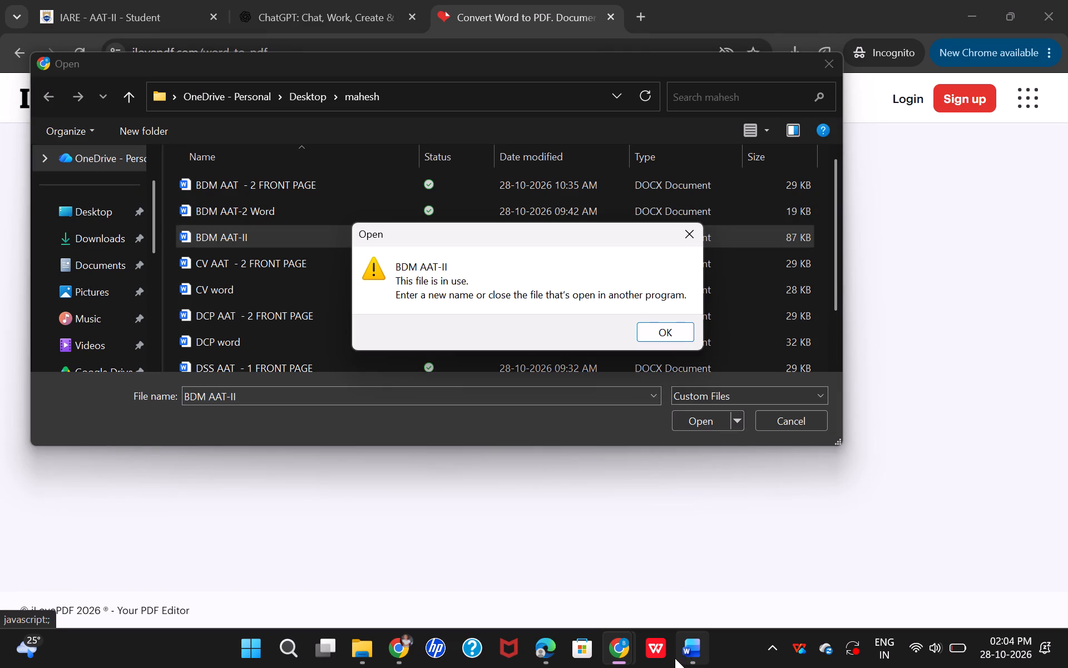
Close the BDM AAT-II document open in Word so that the file can be loaded into the converter.
click(760, 503)
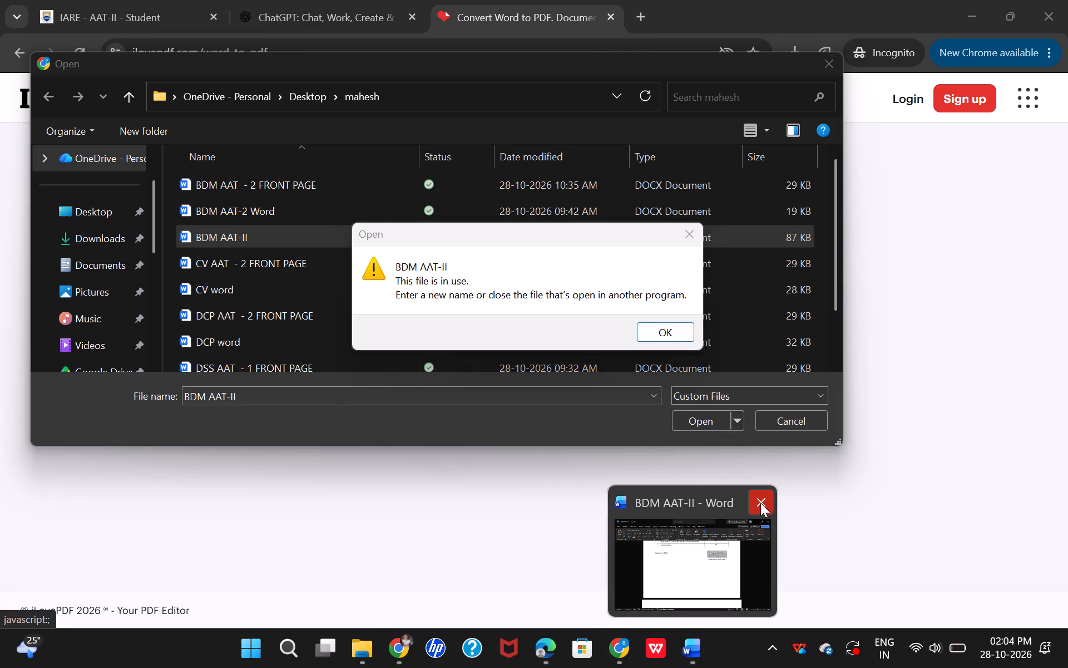
click(765, 503)
click(678, 328)
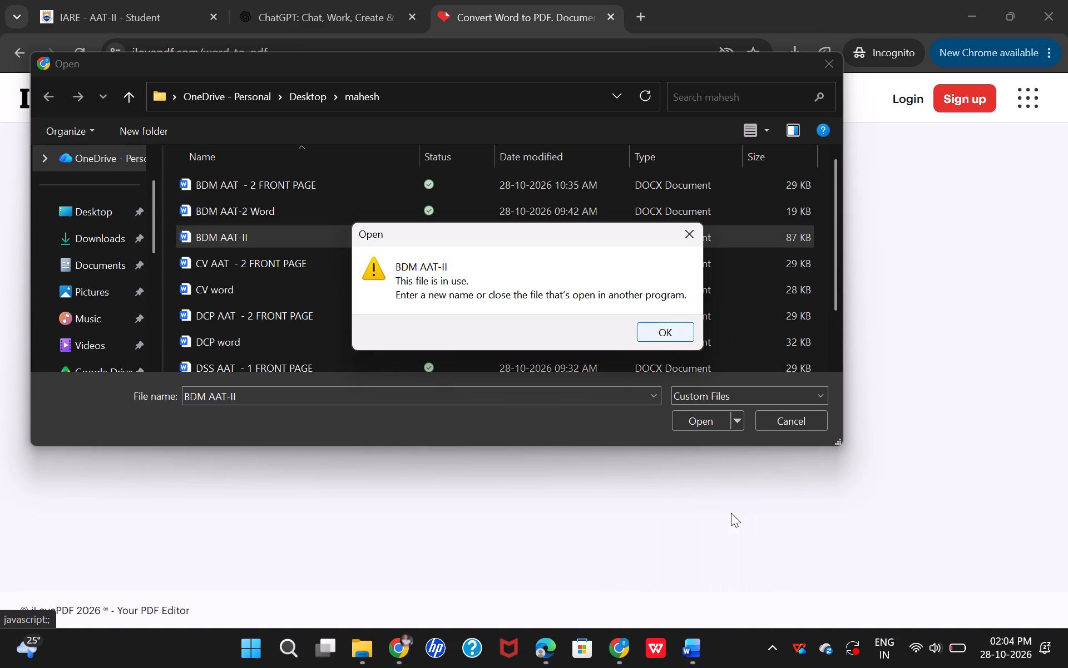
click(721, 587)
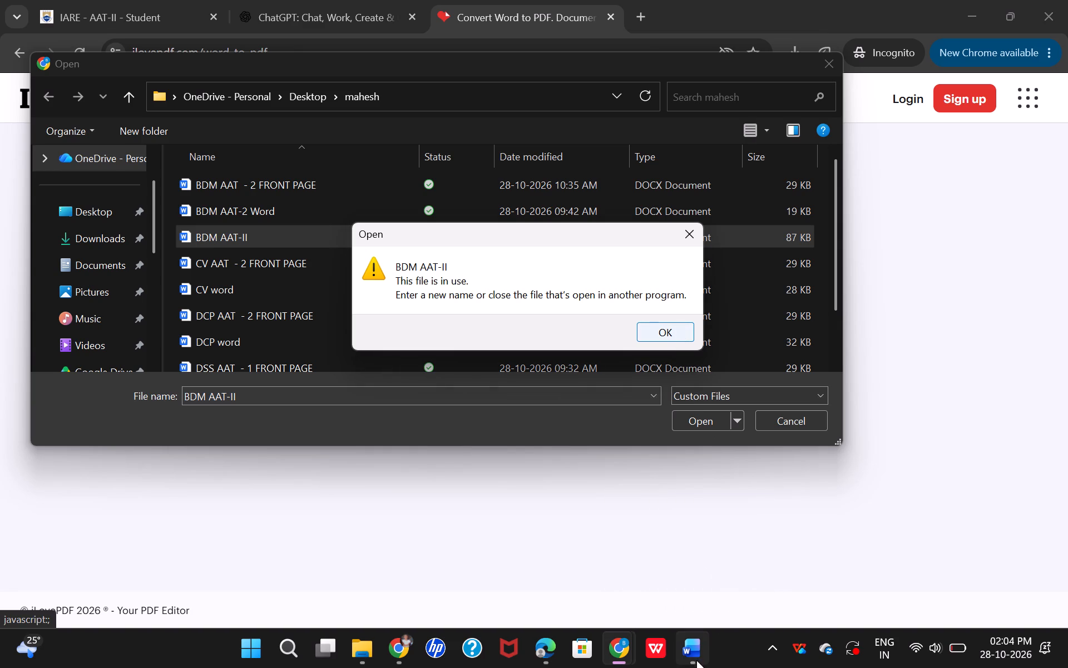
click(692, 654)
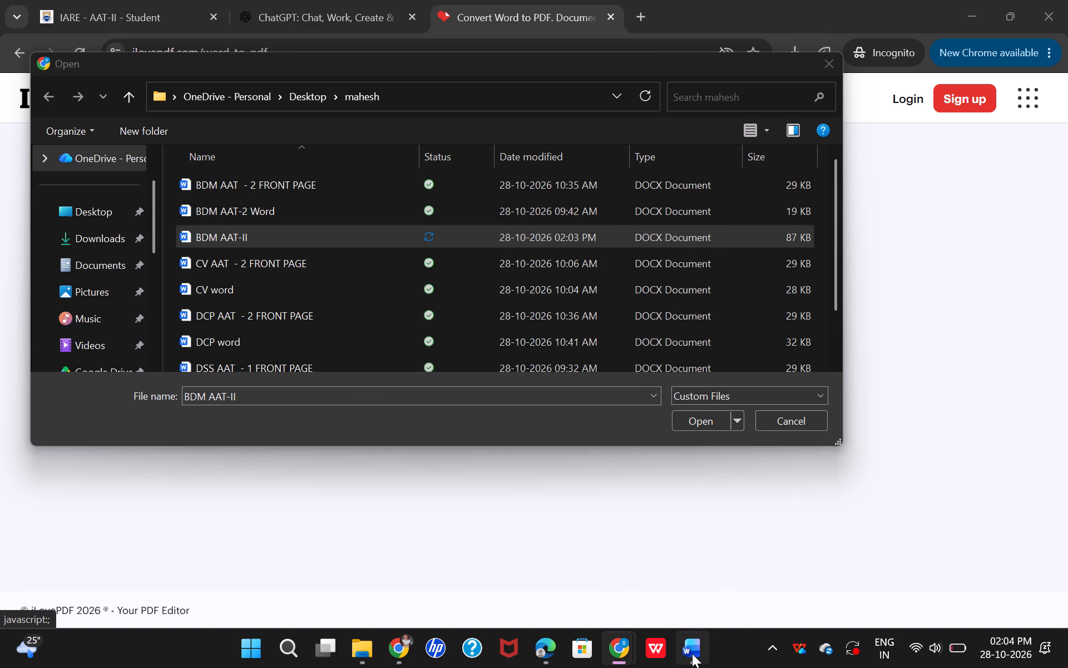
click(700, 646)
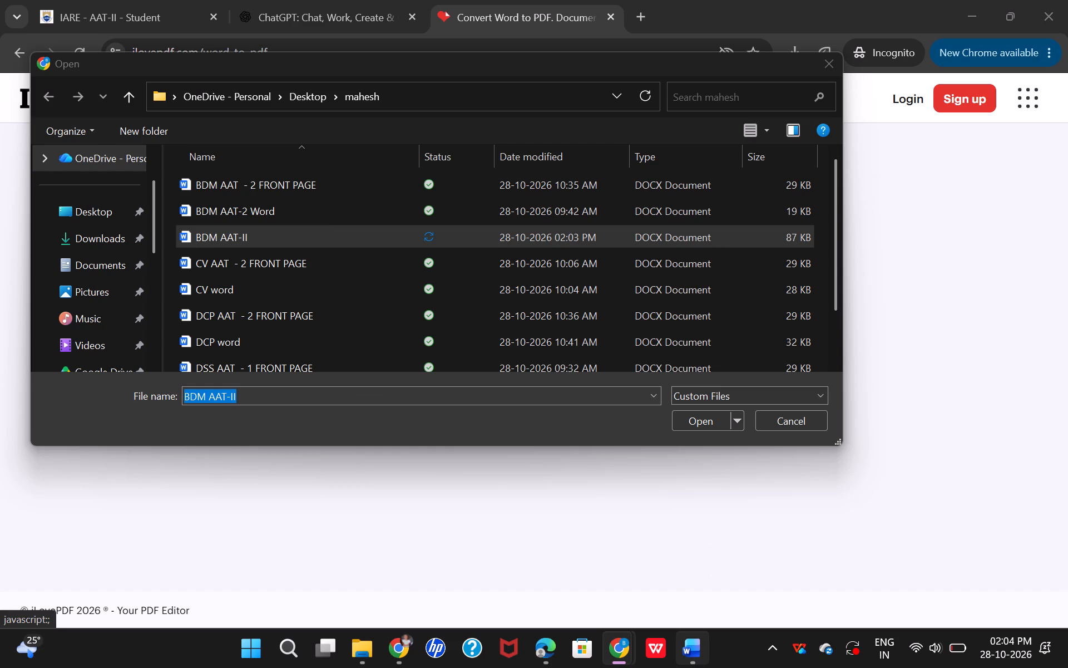